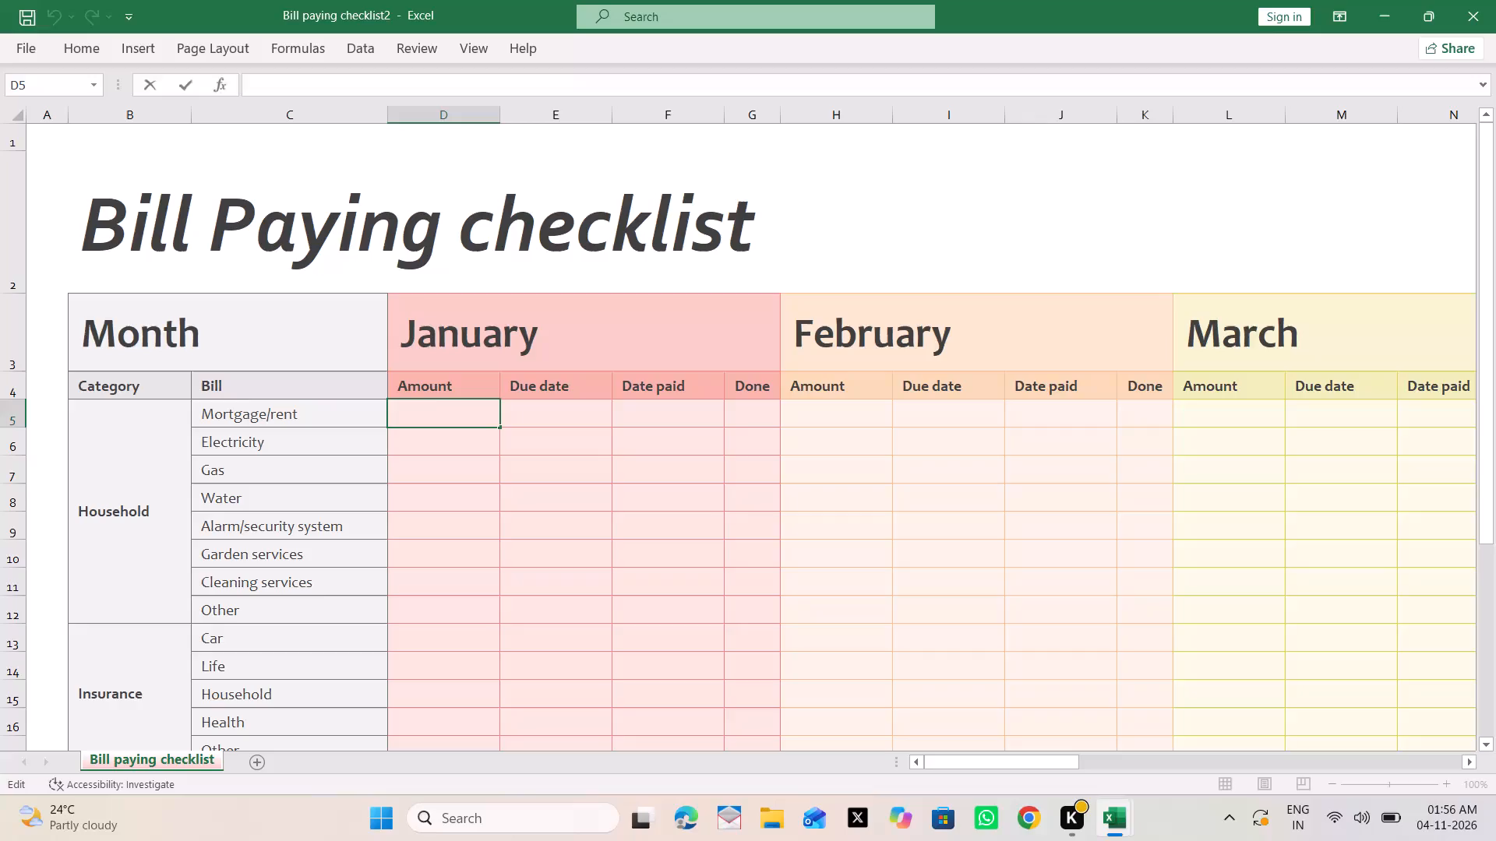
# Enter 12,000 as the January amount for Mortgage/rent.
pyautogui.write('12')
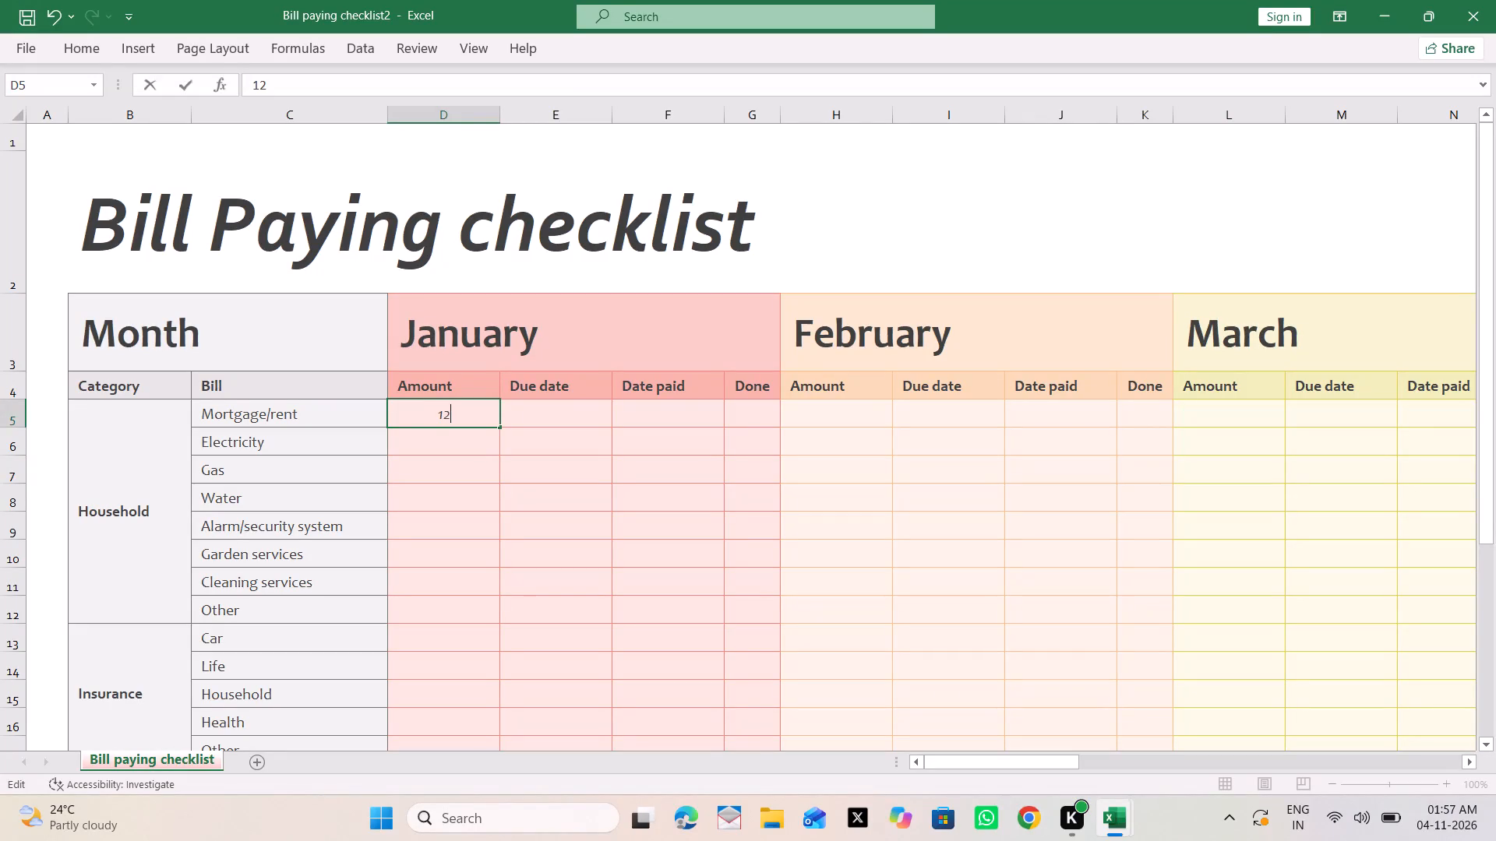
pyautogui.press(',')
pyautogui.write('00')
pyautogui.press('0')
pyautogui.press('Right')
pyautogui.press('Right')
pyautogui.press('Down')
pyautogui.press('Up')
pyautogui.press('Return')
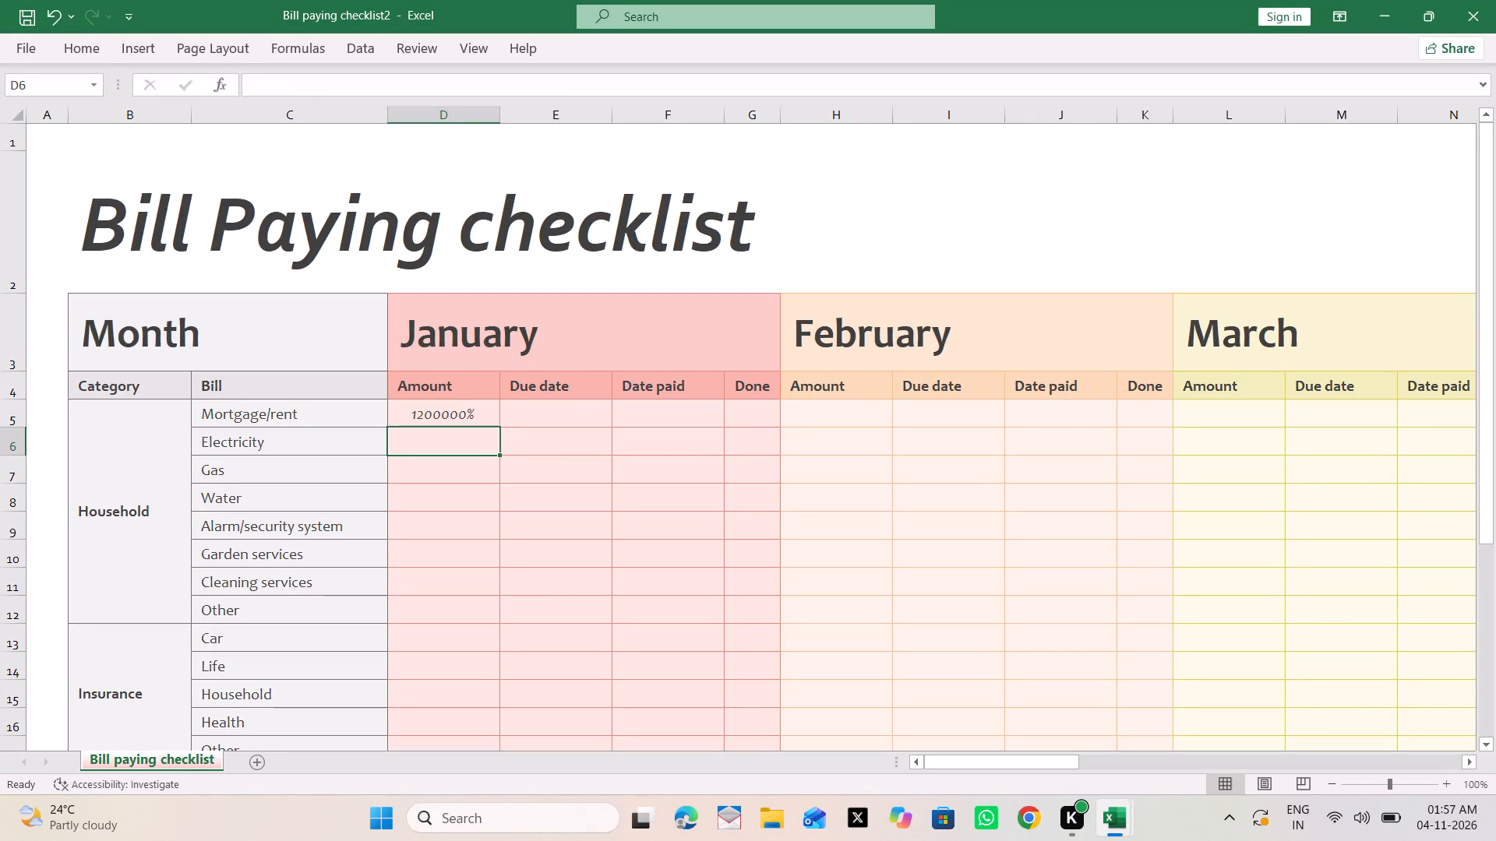
# Replace the January Mortgage/rent amount with 12000 and apply the rupee accounting number format to it.
pyautogui.press('Up')
pyautogui.press('BackSpace')
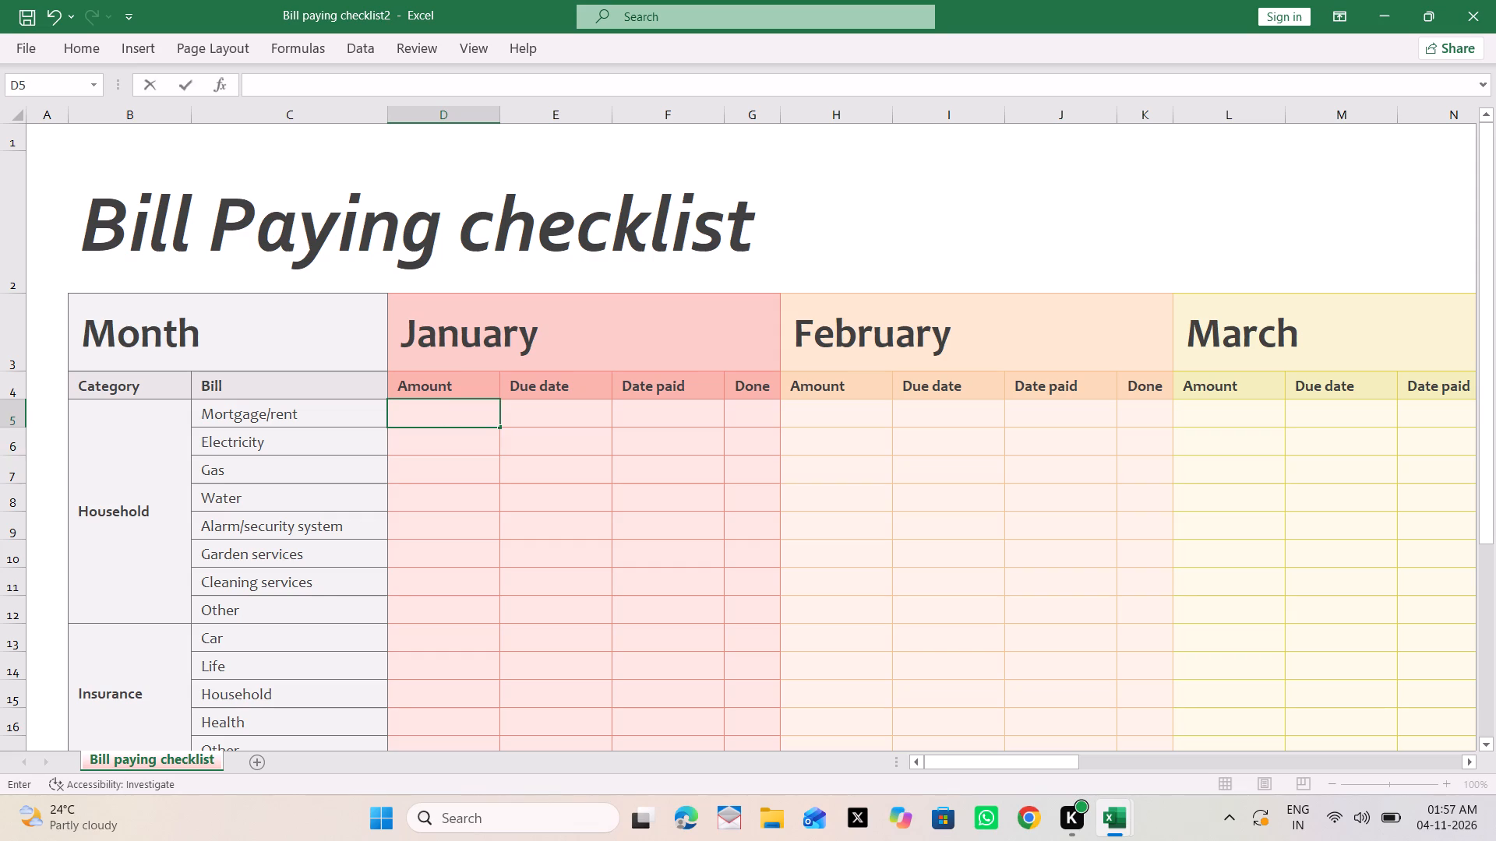
pyautogui.write('120')
pyautogui.write('00')
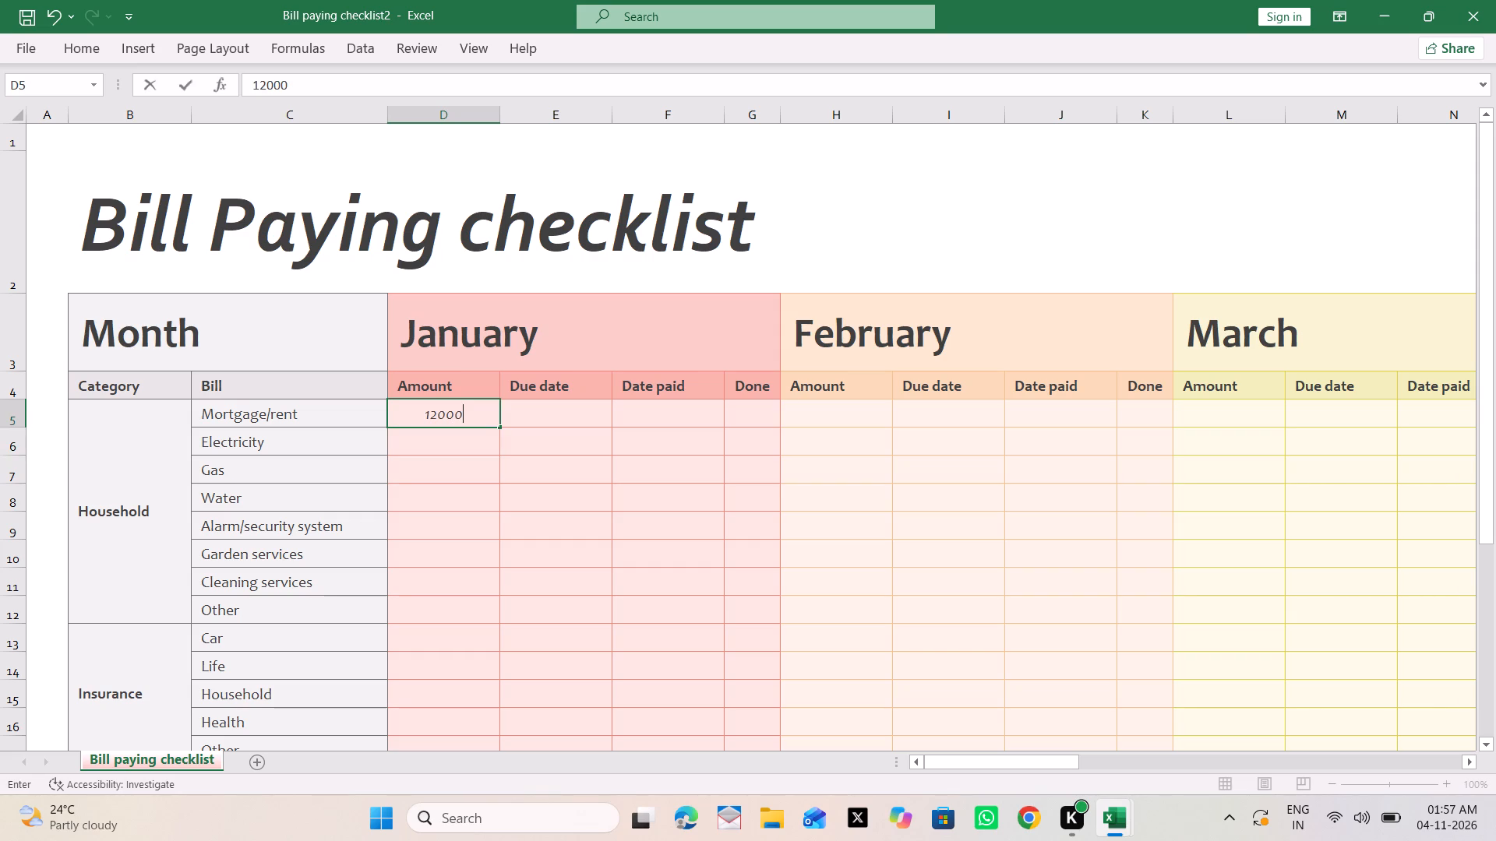
pyautogui.rightClick(517, 403)
pyautogui.rightClick(458, 420)
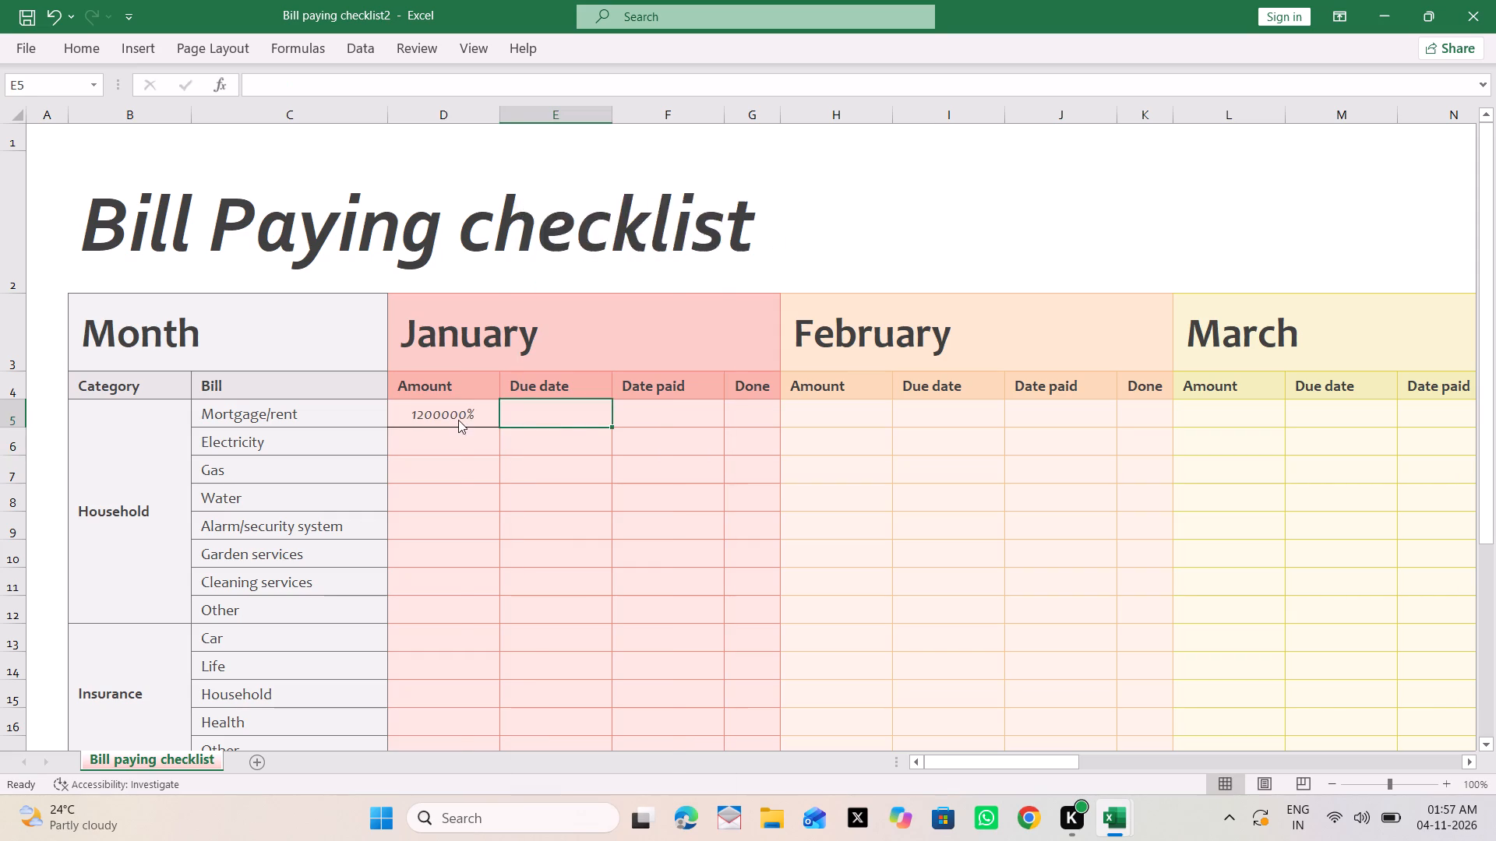
pyautogui.click(630, 203)
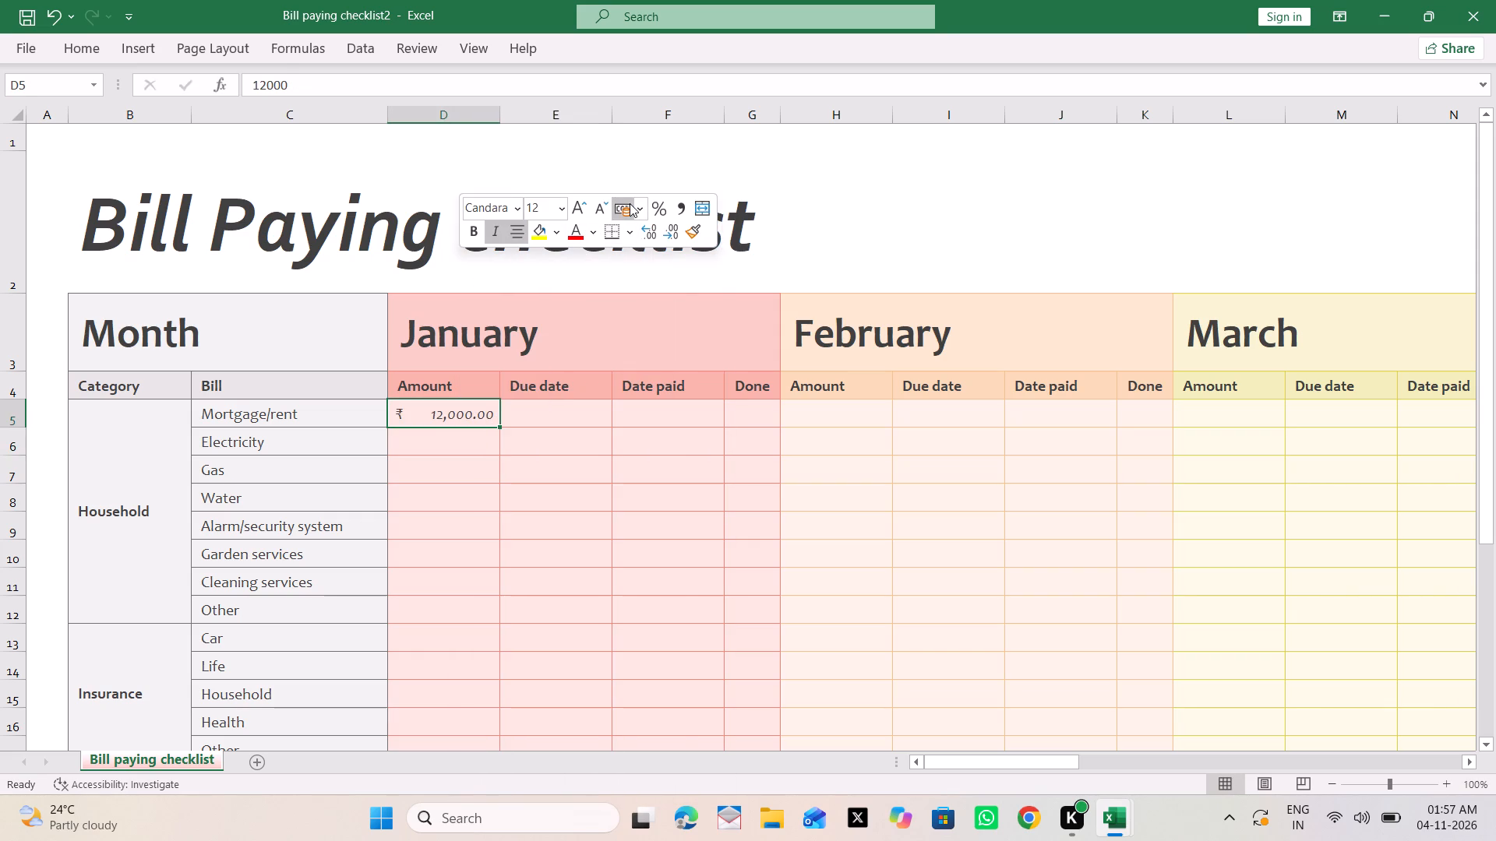
# Enter 05-Jan as the January due date for Mortgage/rent.
pyautogui.click(530, 413)
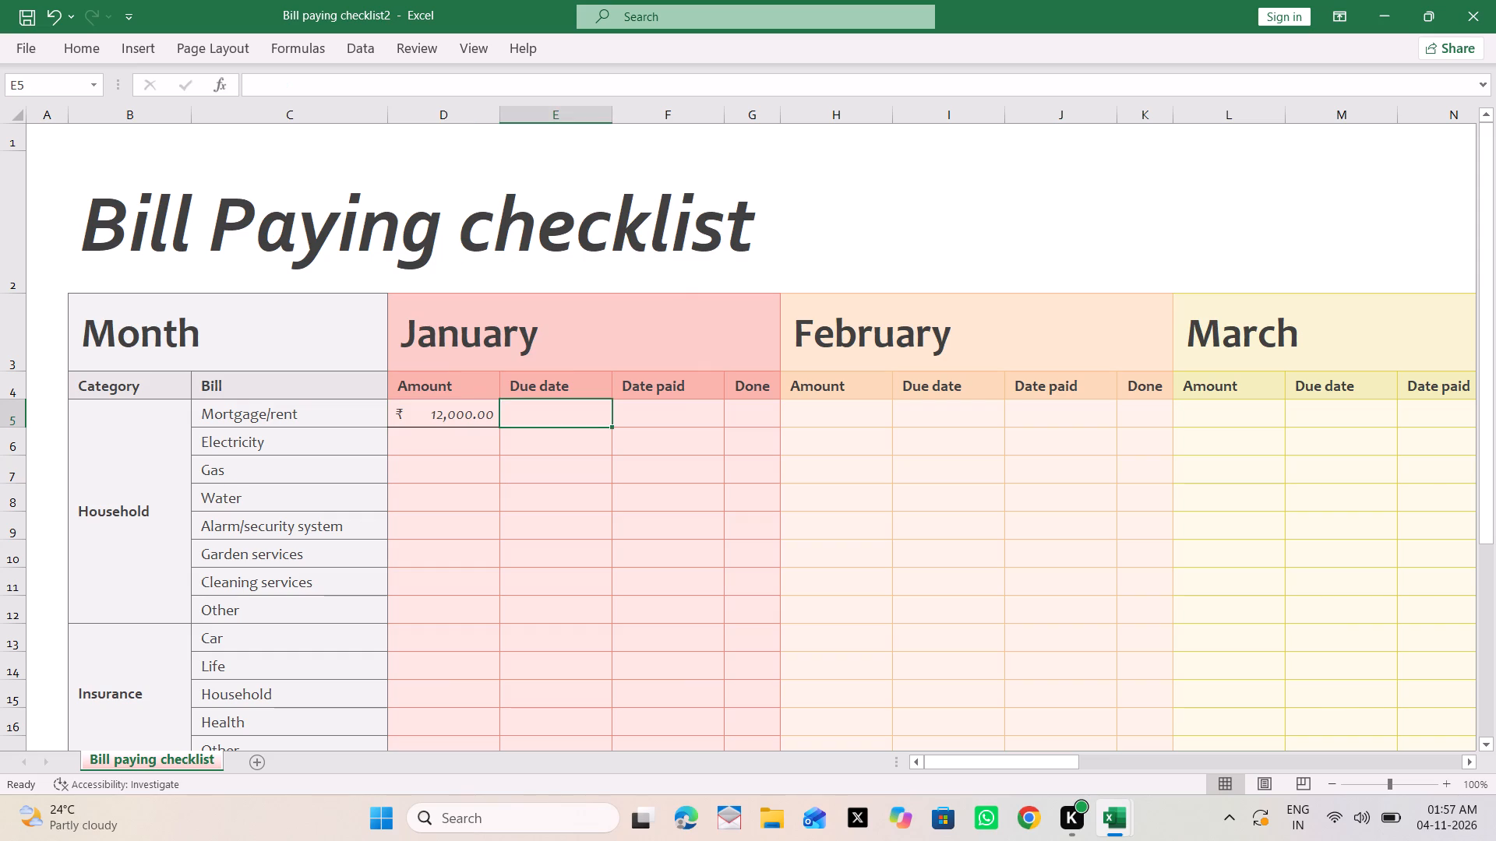
pyautogui.tripleClick(531, 414)
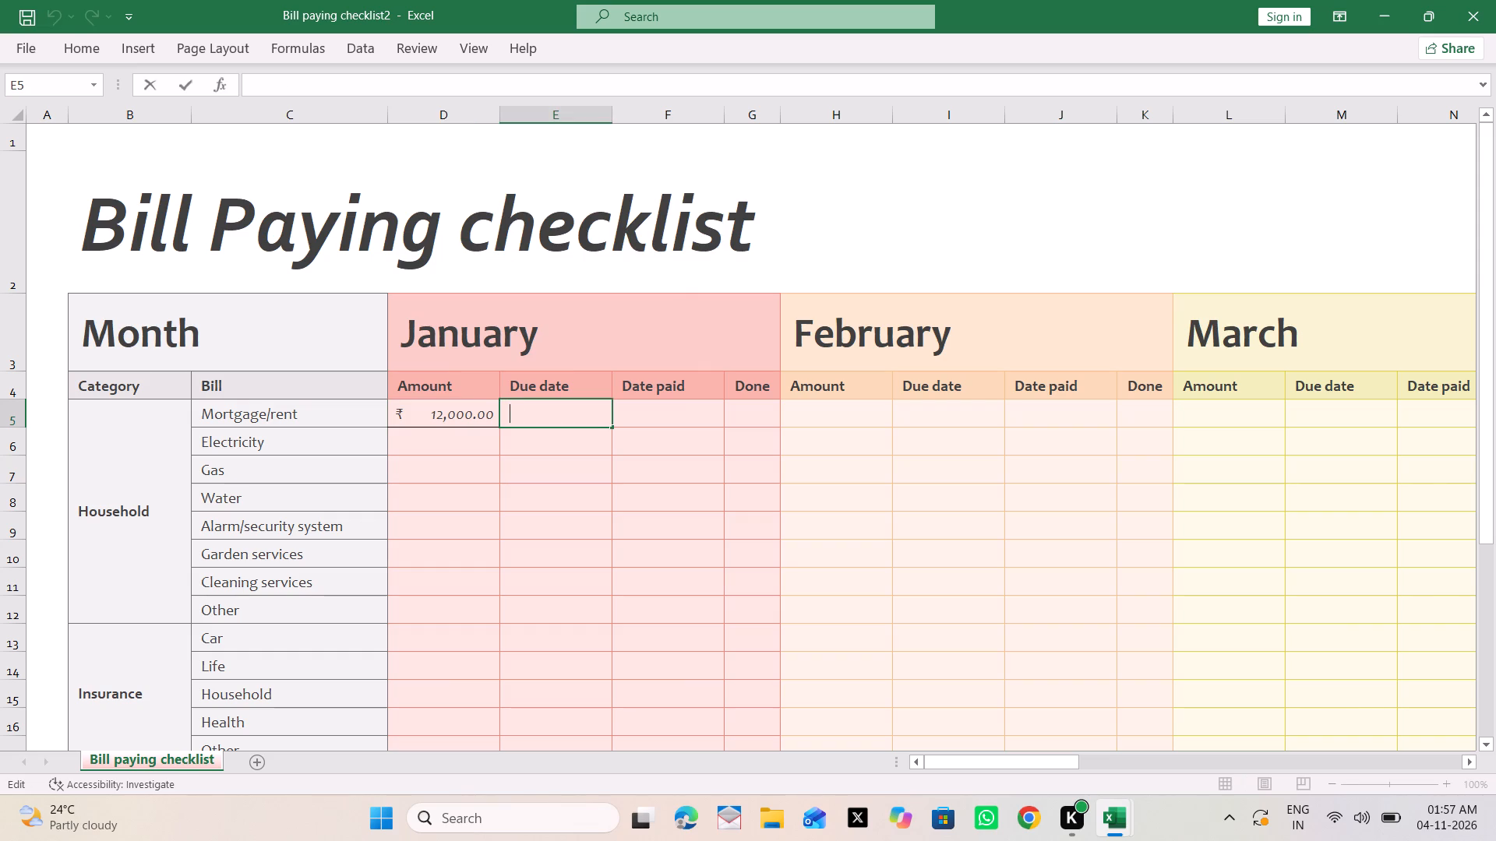
pyautogui.press('0')
pyautogui.press('5')
pyautogui.press('space')
pyautogui.hotkey('shift', 'j')
pyautogui.write('an')
pyautogui.press('BackSpace')
pyautogui.press('BackSpace')
pyautogui.press('BackSpace')
pyautogui.press('BackSpace')
pyautogui.press('-')
pyautogui.write('Ja')
pyautogui.press('n')
pyautogui.press('Right')
pyautogui.press('Right')
pyautogui.press('Return')
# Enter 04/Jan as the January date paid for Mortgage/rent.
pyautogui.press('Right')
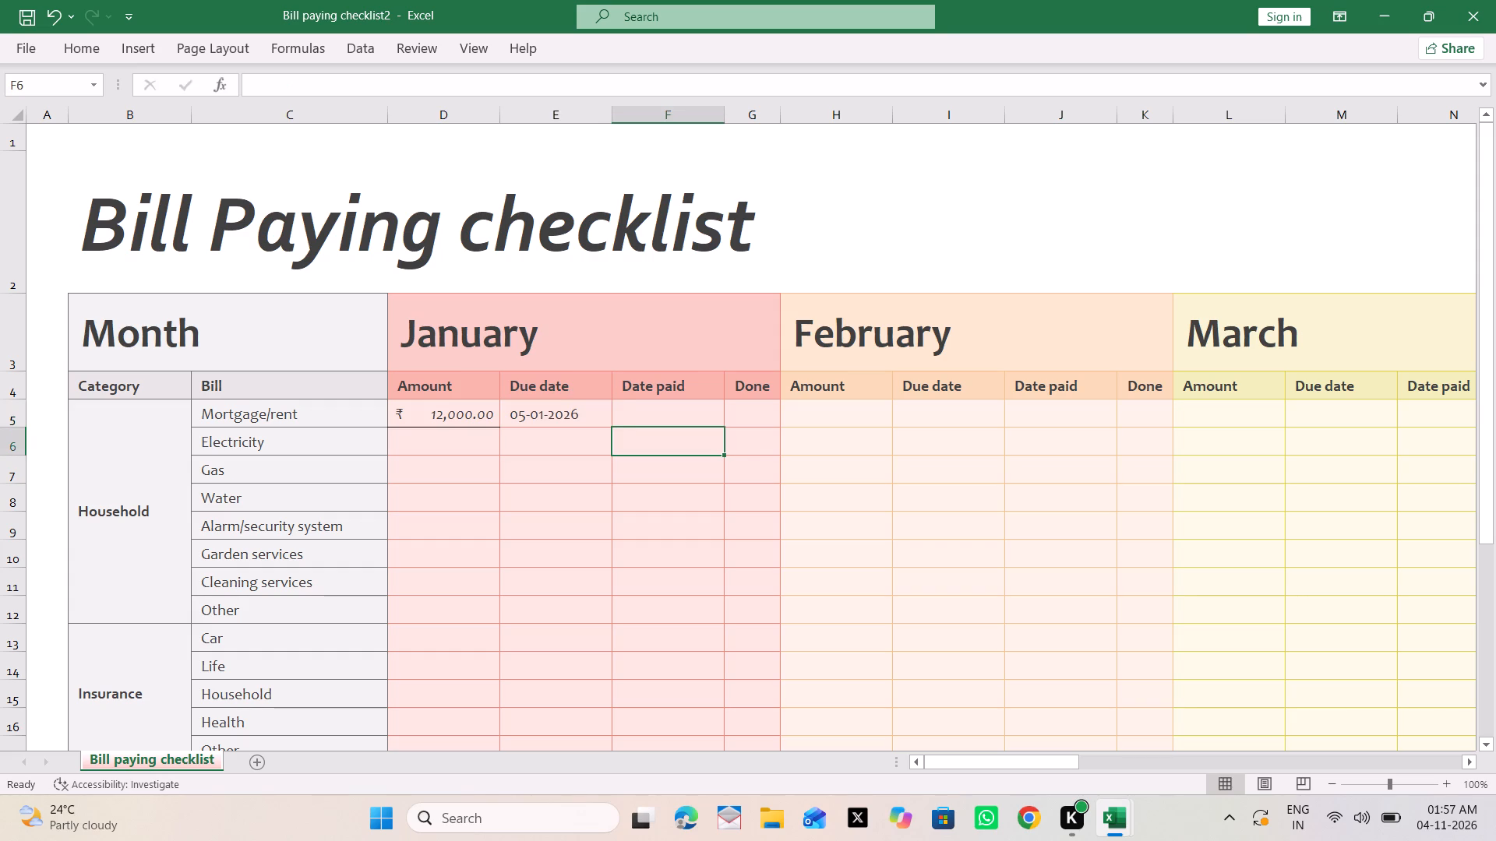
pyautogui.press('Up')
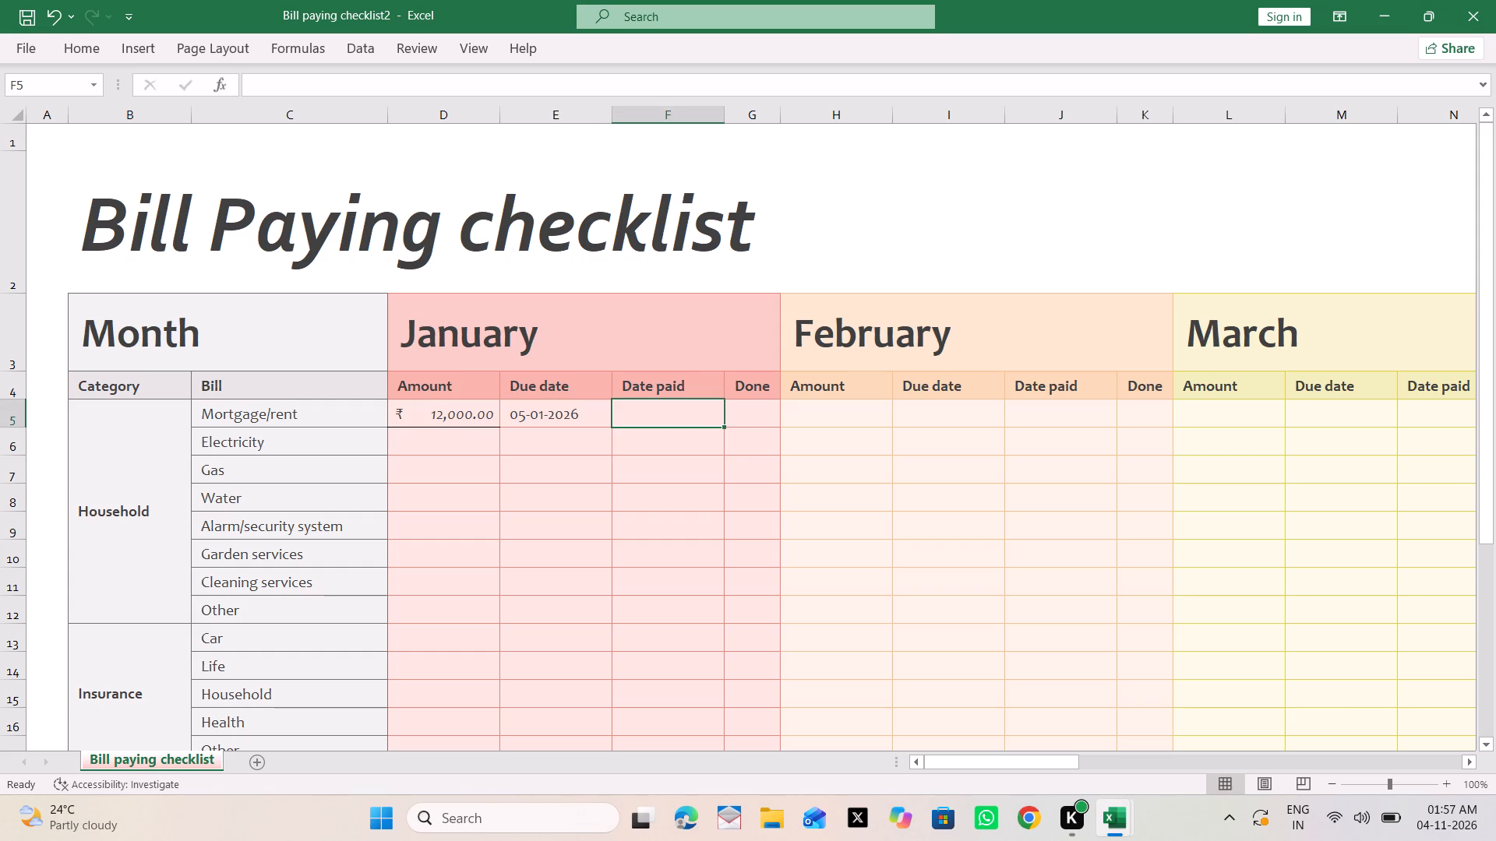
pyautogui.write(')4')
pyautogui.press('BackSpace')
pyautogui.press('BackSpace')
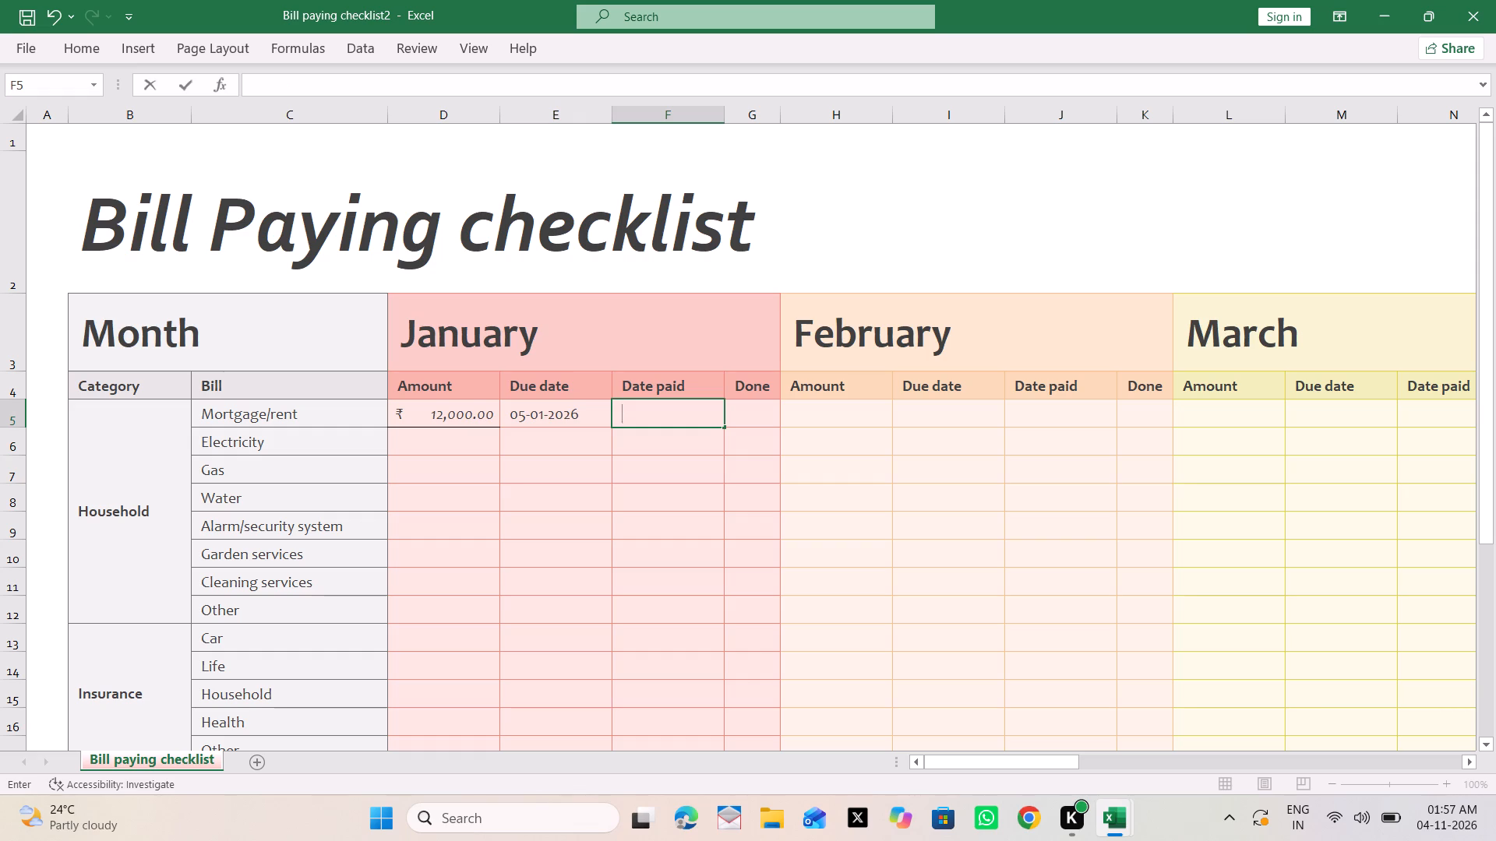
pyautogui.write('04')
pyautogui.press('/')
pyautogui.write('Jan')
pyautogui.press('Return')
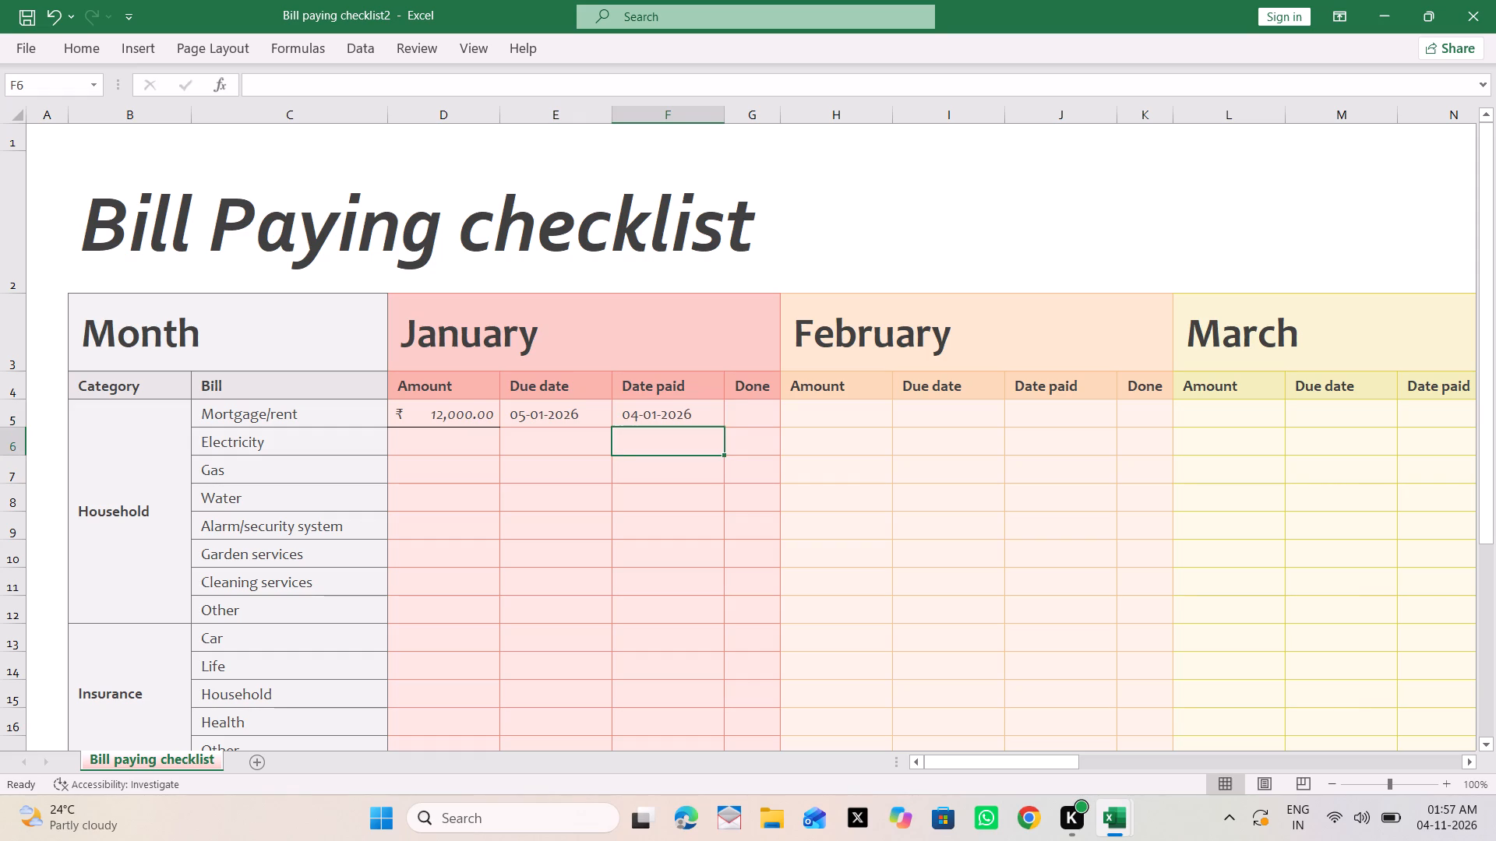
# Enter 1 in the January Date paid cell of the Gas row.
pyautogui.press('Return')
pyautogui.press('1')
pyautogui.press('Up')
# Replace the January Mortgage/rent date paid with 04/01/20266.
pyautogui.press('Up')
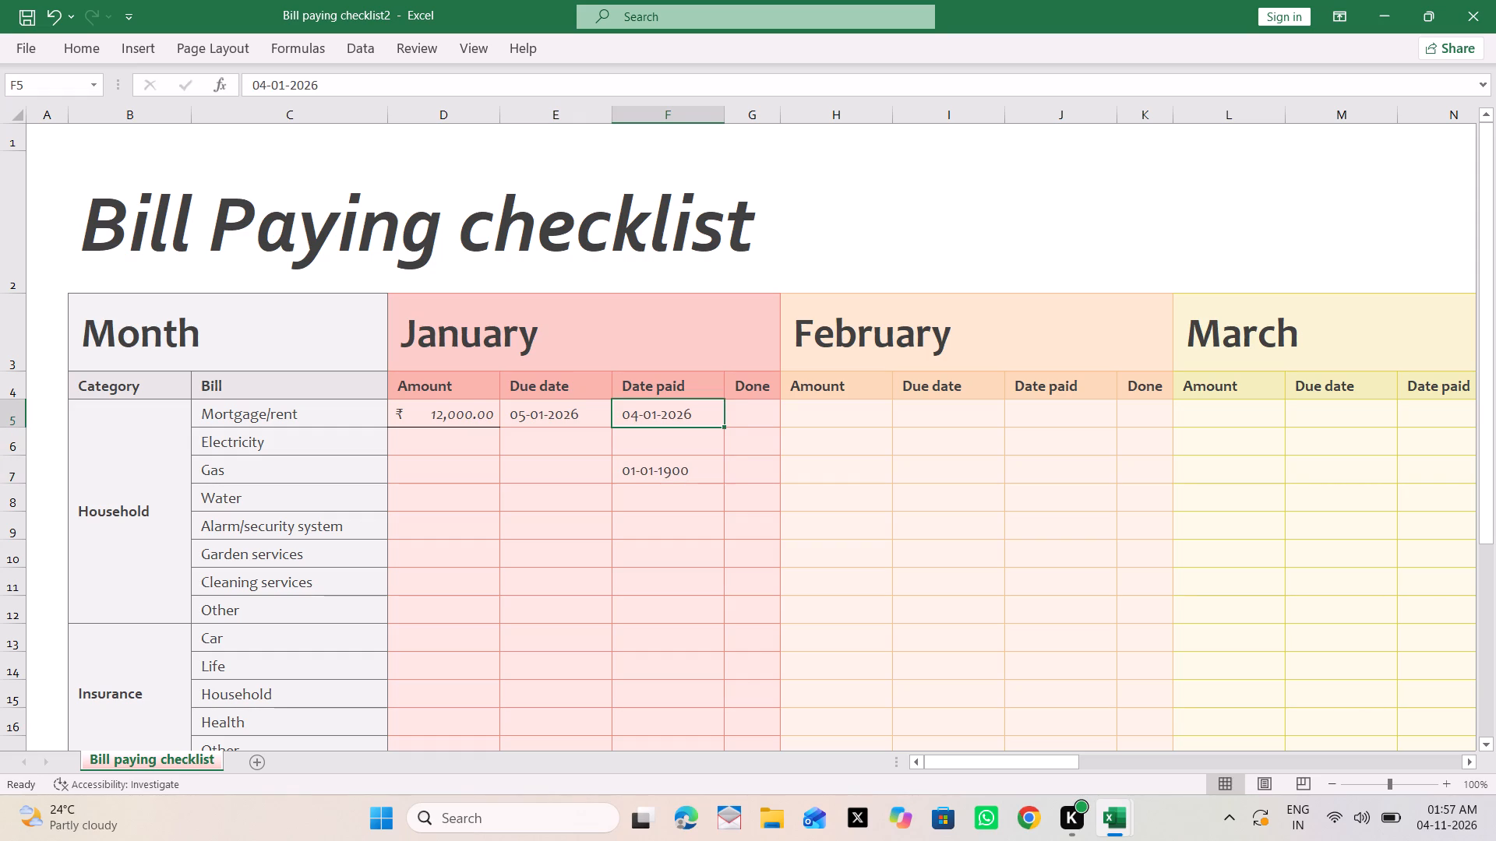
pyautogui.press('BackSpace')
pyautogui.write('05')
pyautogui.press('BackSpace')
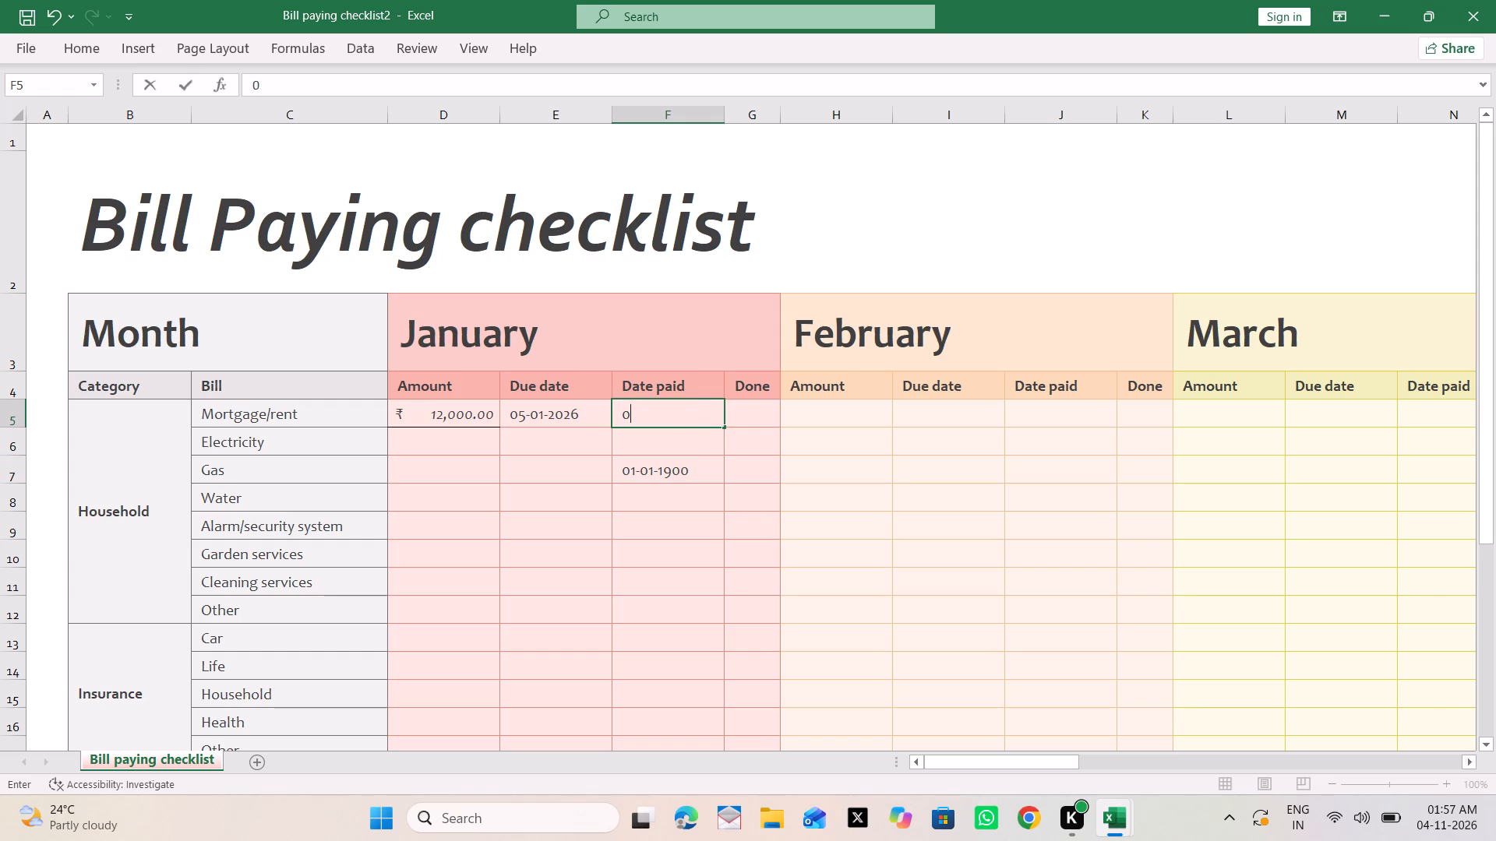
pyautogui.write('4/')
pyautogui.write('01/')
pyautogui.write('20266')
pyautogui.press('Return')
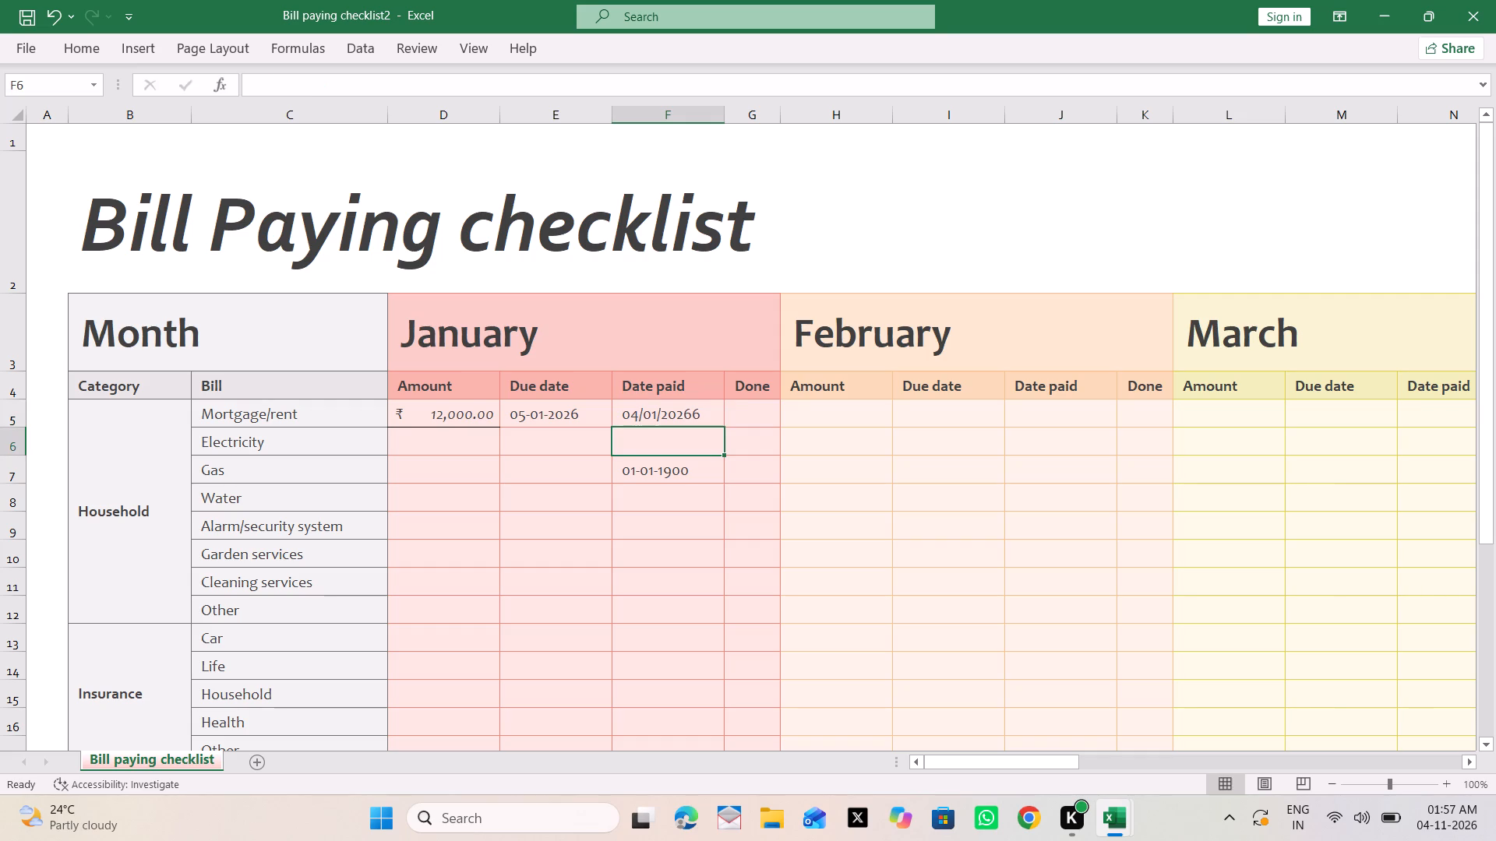
# Set the January date paid for Mortgage/rent to 04/01/2026.
pyautogui.press('Up')
pyautogui.write('12')
pyautogui.press('BackSpace')
pyautogui.press('BackSpace')
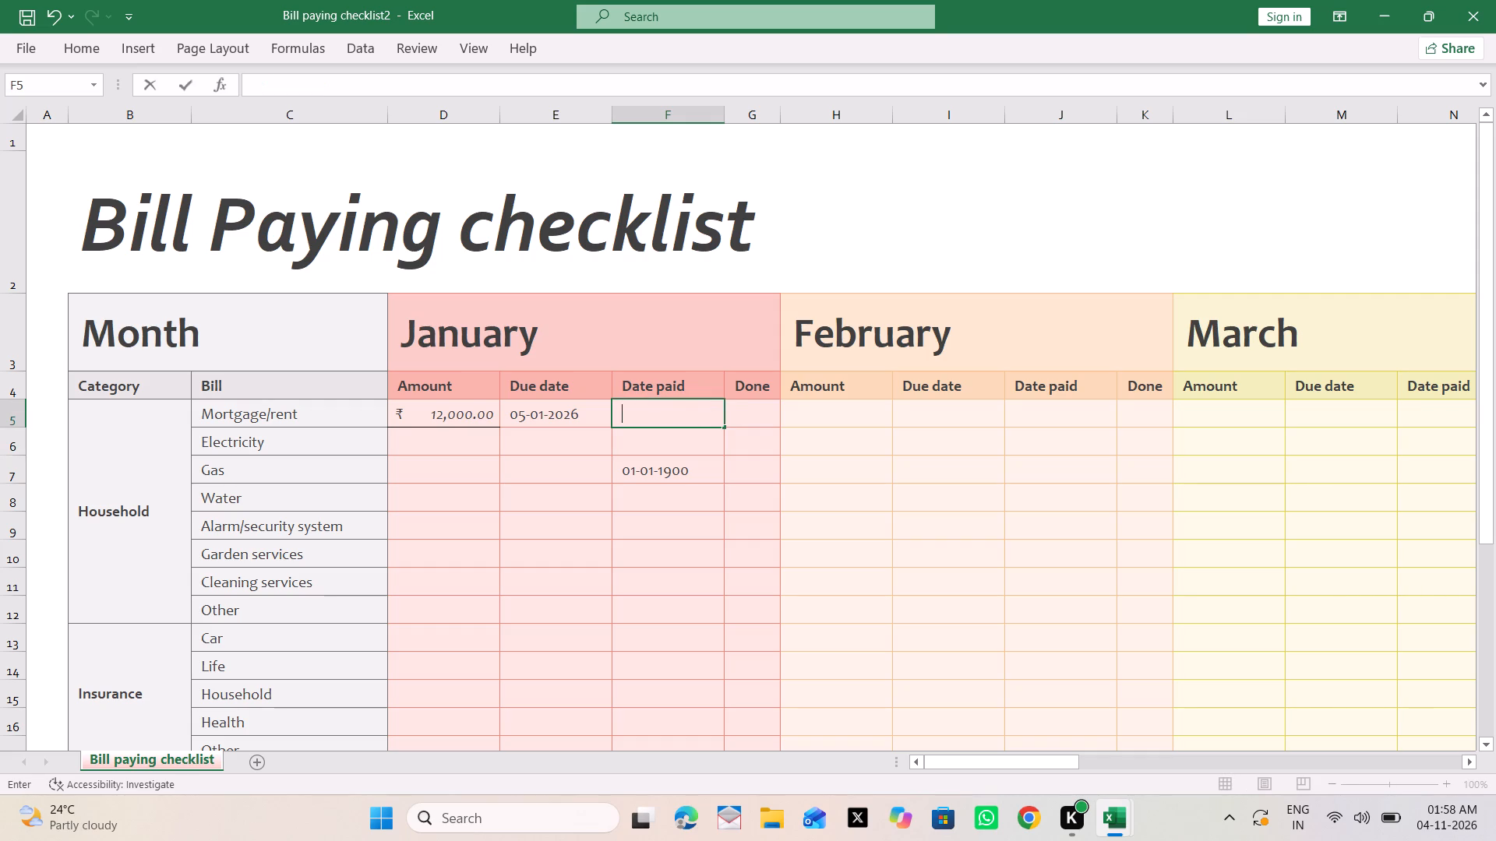
pyautogui.write('04')
pyautogui.press('/')
pyautogui.write('01/2026')
pyautogui.press('Right')
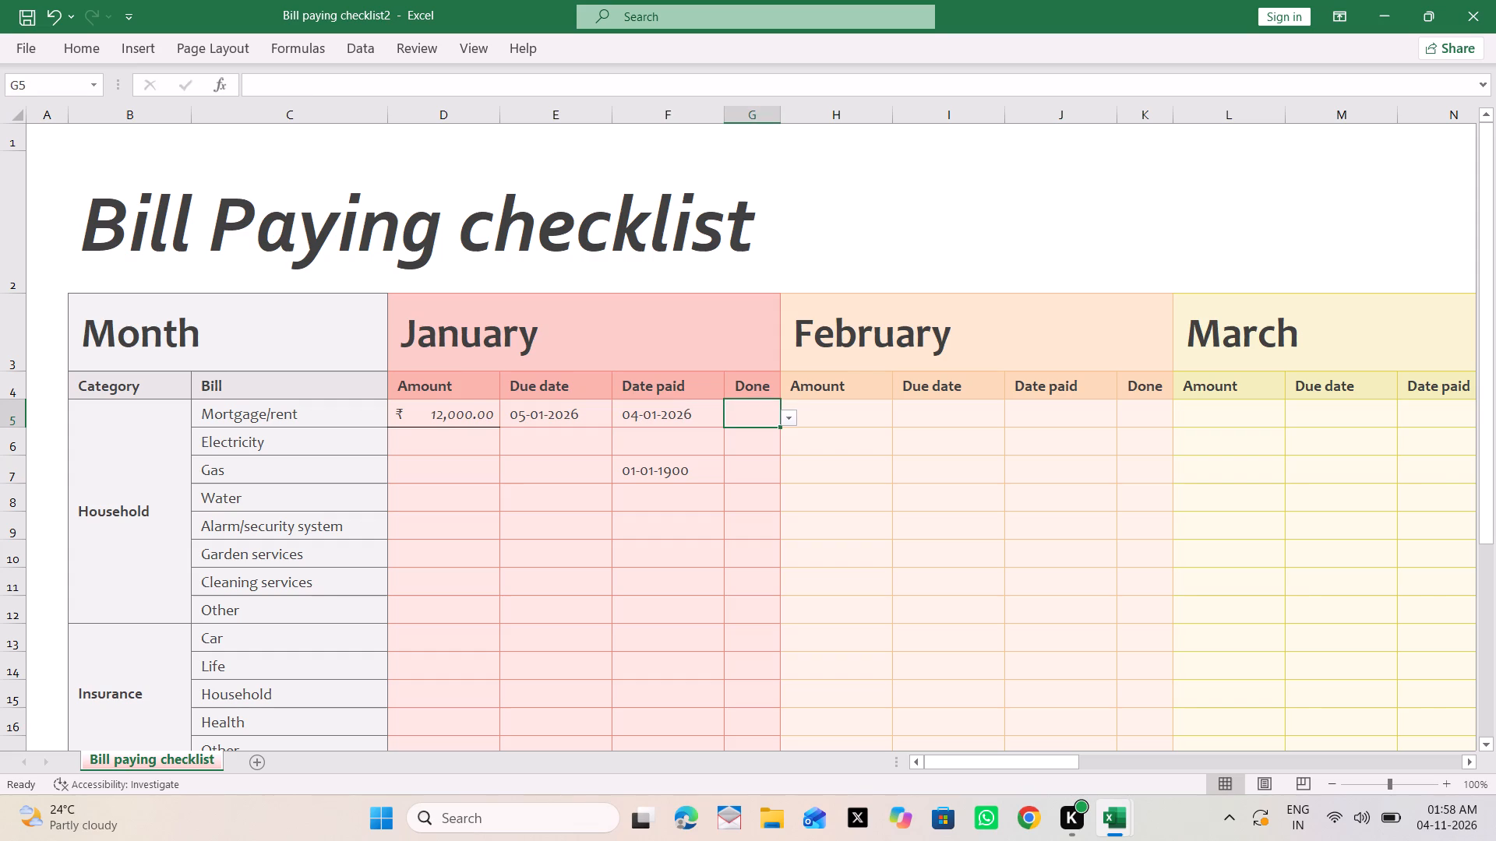
# Mark the January Mortgage/rent bill as done with the check mark.
pyautogui.click(786, 418)
pyautogui.rightClick(786, 418)
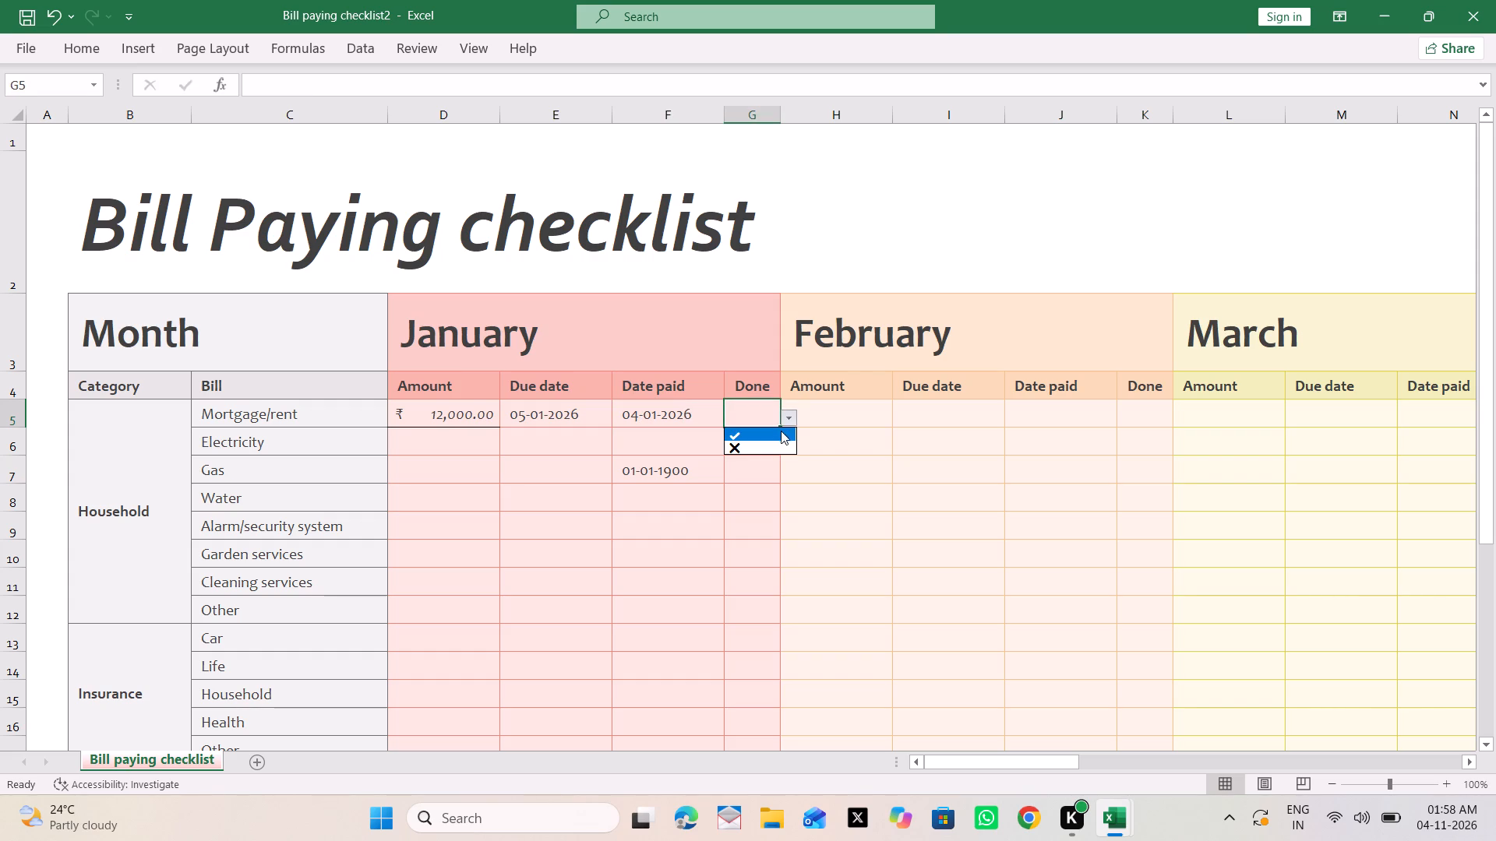
pyautogui.click(770, 435)
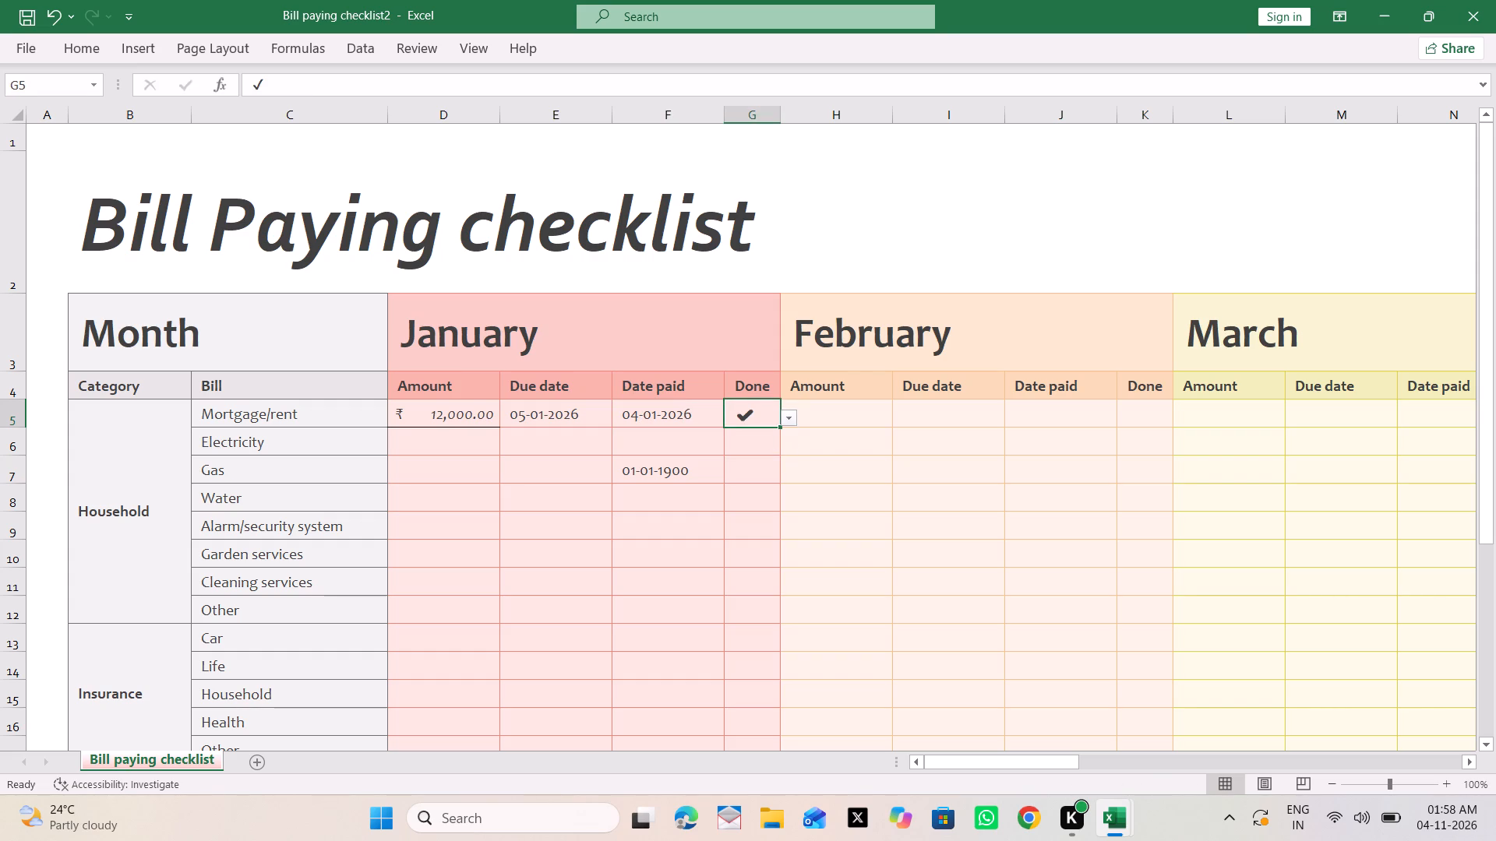
# Clear the stray date from the January Date paid cell of the Gas row.
pyautogui.doubleClick(680, 470)
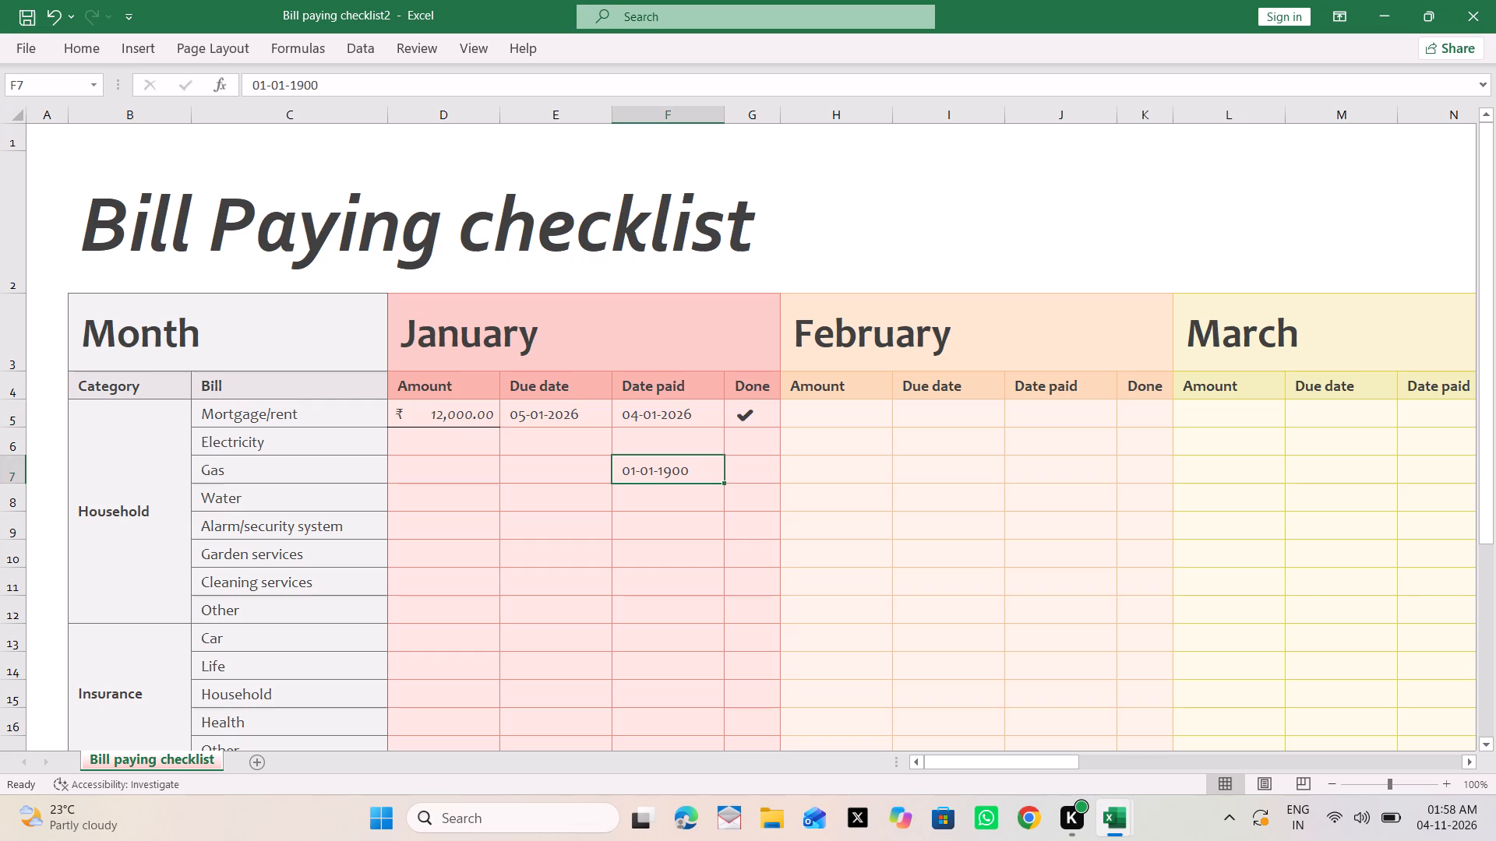
pyautogui.press('BackSpace')
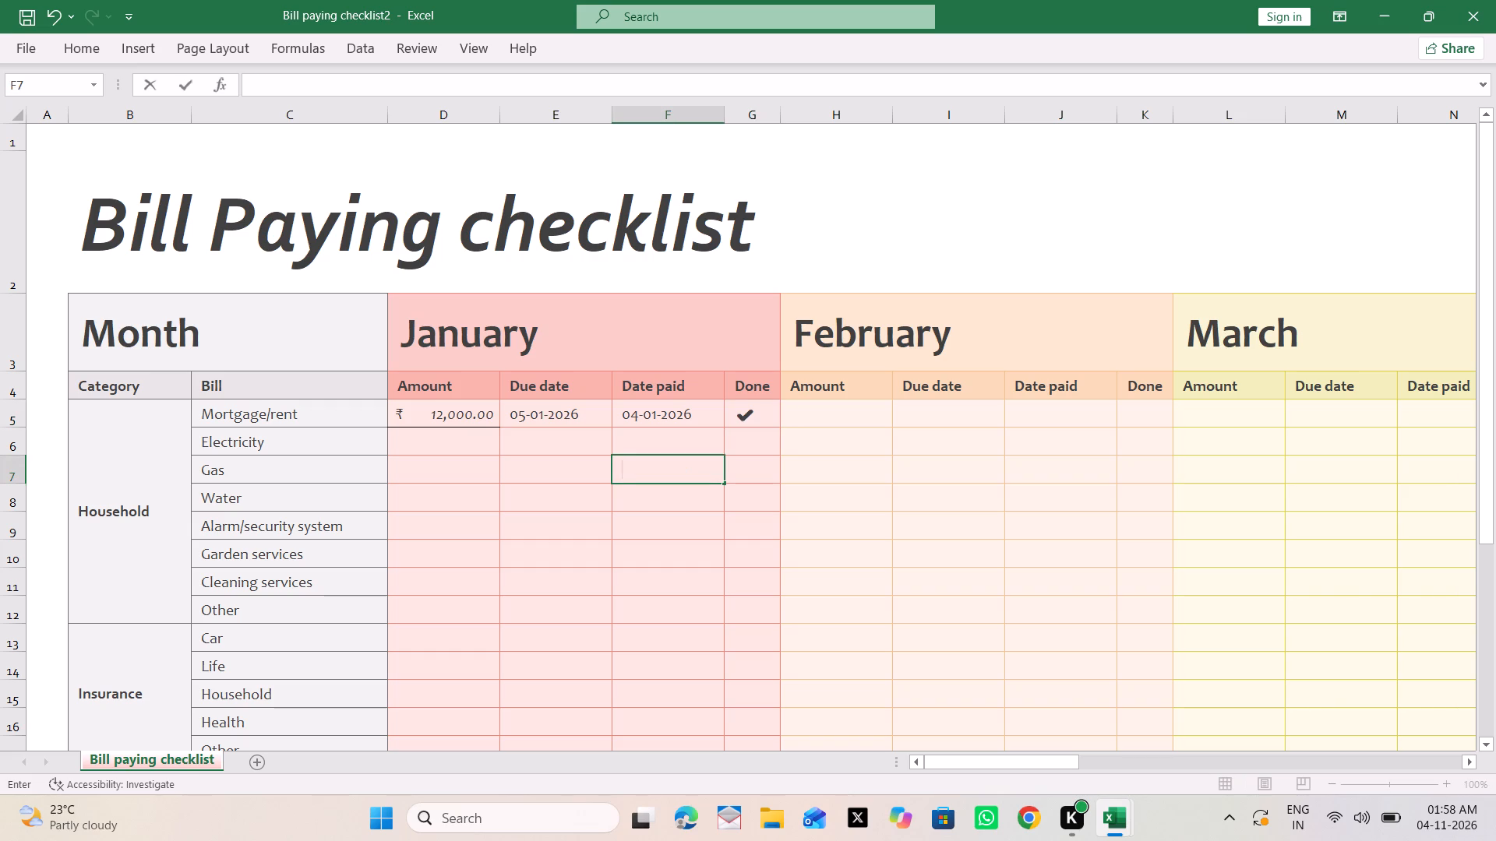
# Enter 2500 as the January Electricity amount and apply the accounting number format to it.
pyautogui.doubleClick(408, 442)
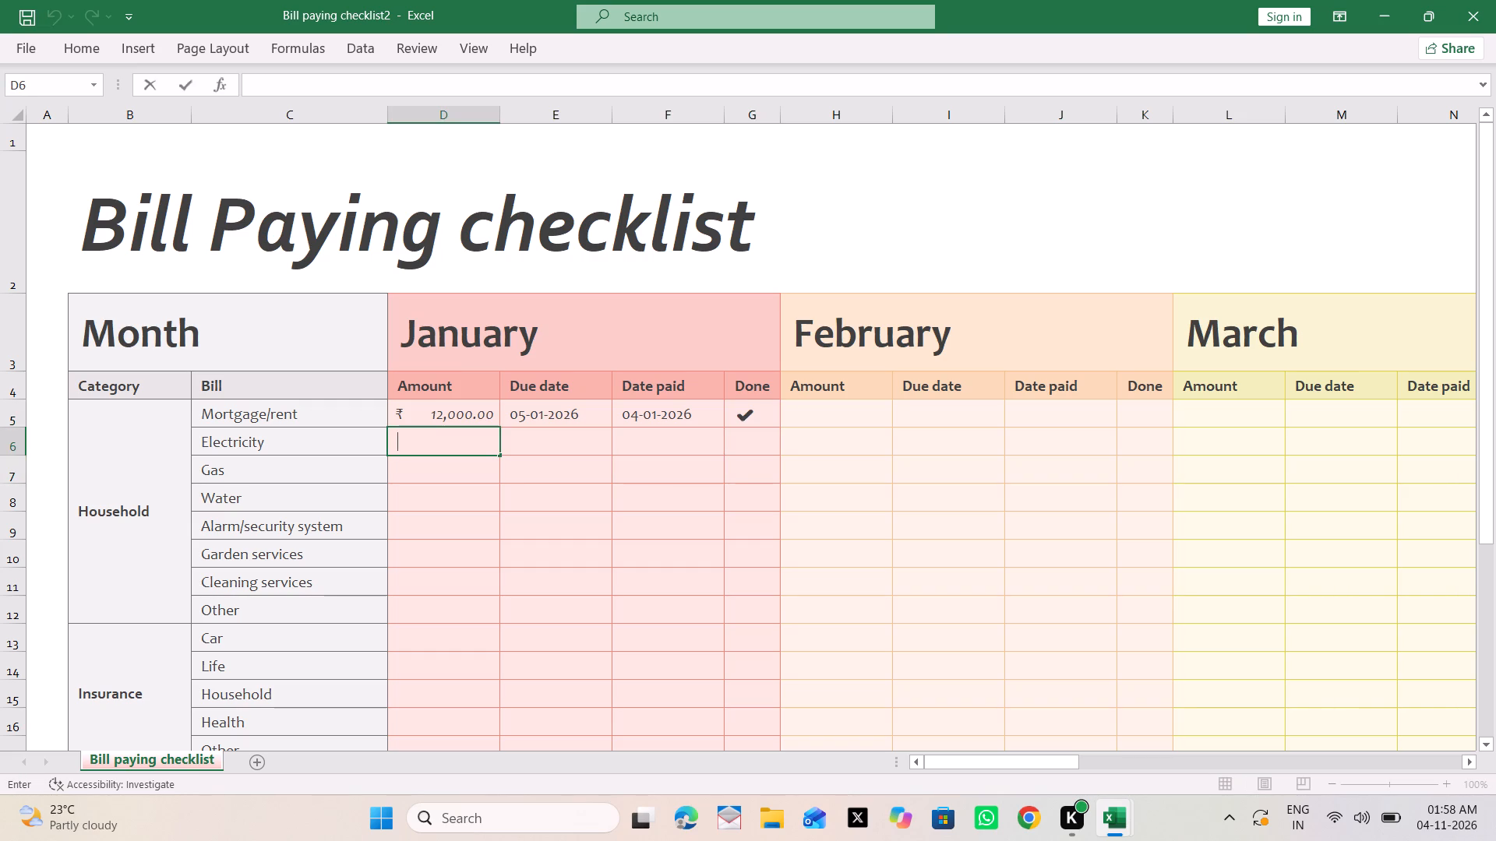
pyautogui.write('25')
pyautogui.write('00')
pyautogui.press('Right')
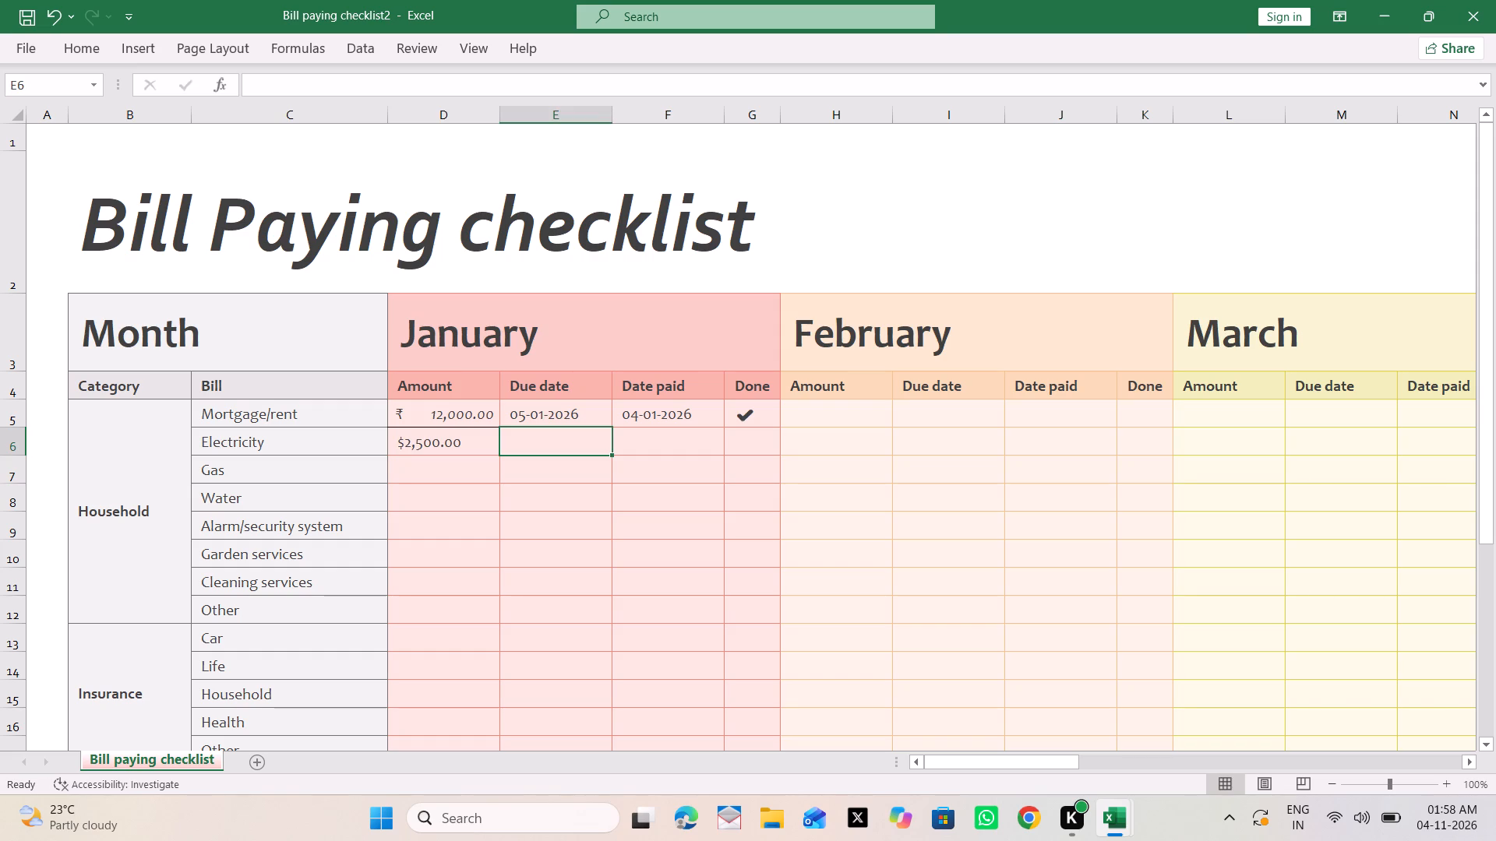
pyautogui.rightClick(428, 441)
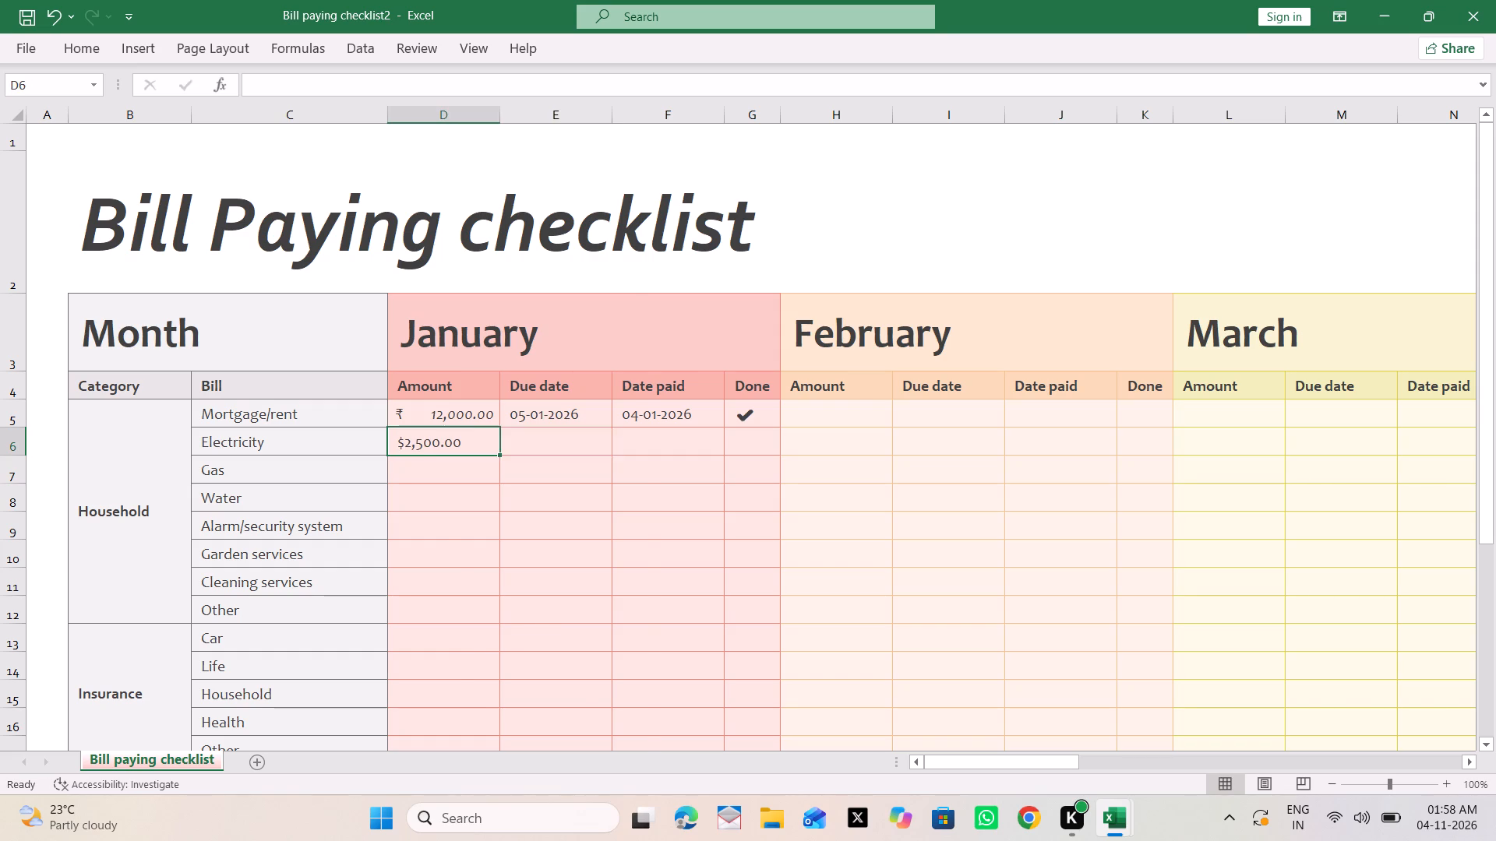
pyautogui.click(595, 214)
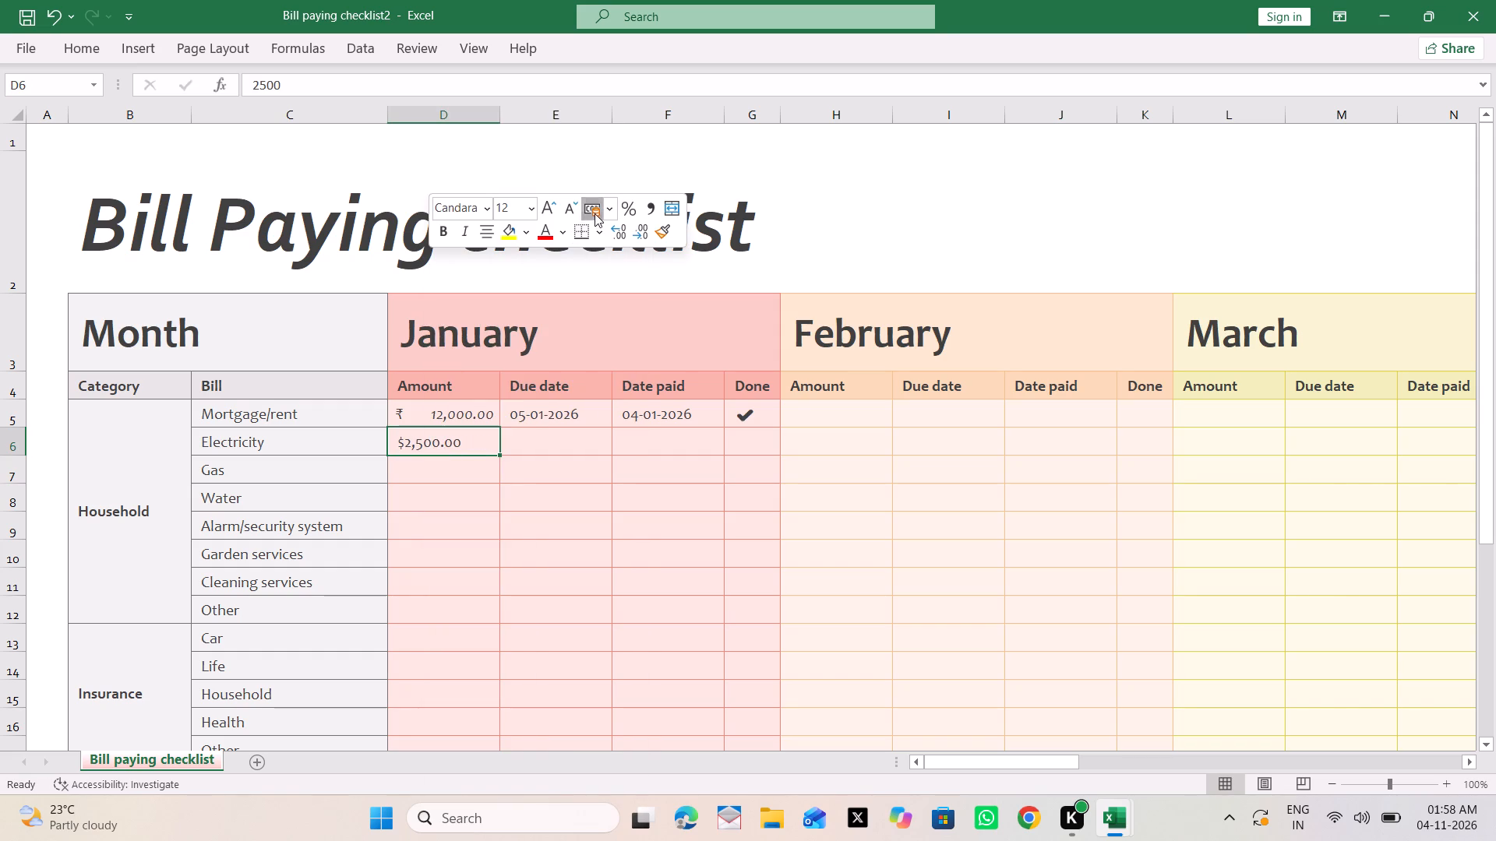
# Enter 08/jan as the January Electricity due date and 07/jan as its date paid.
pyautogui.click(535, 442)
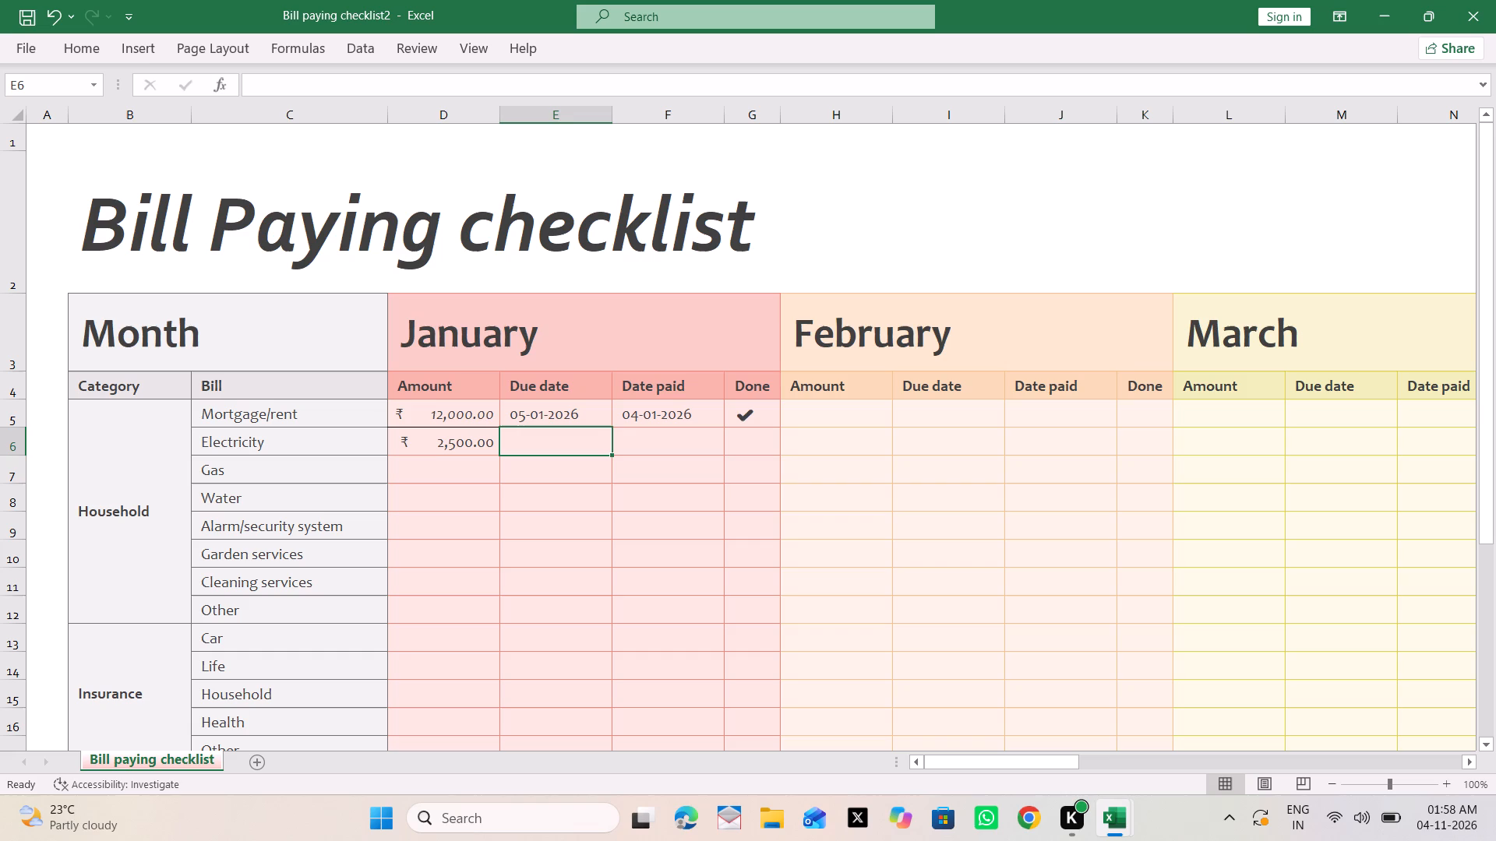
pyautogui.doubleClick(535, 442)
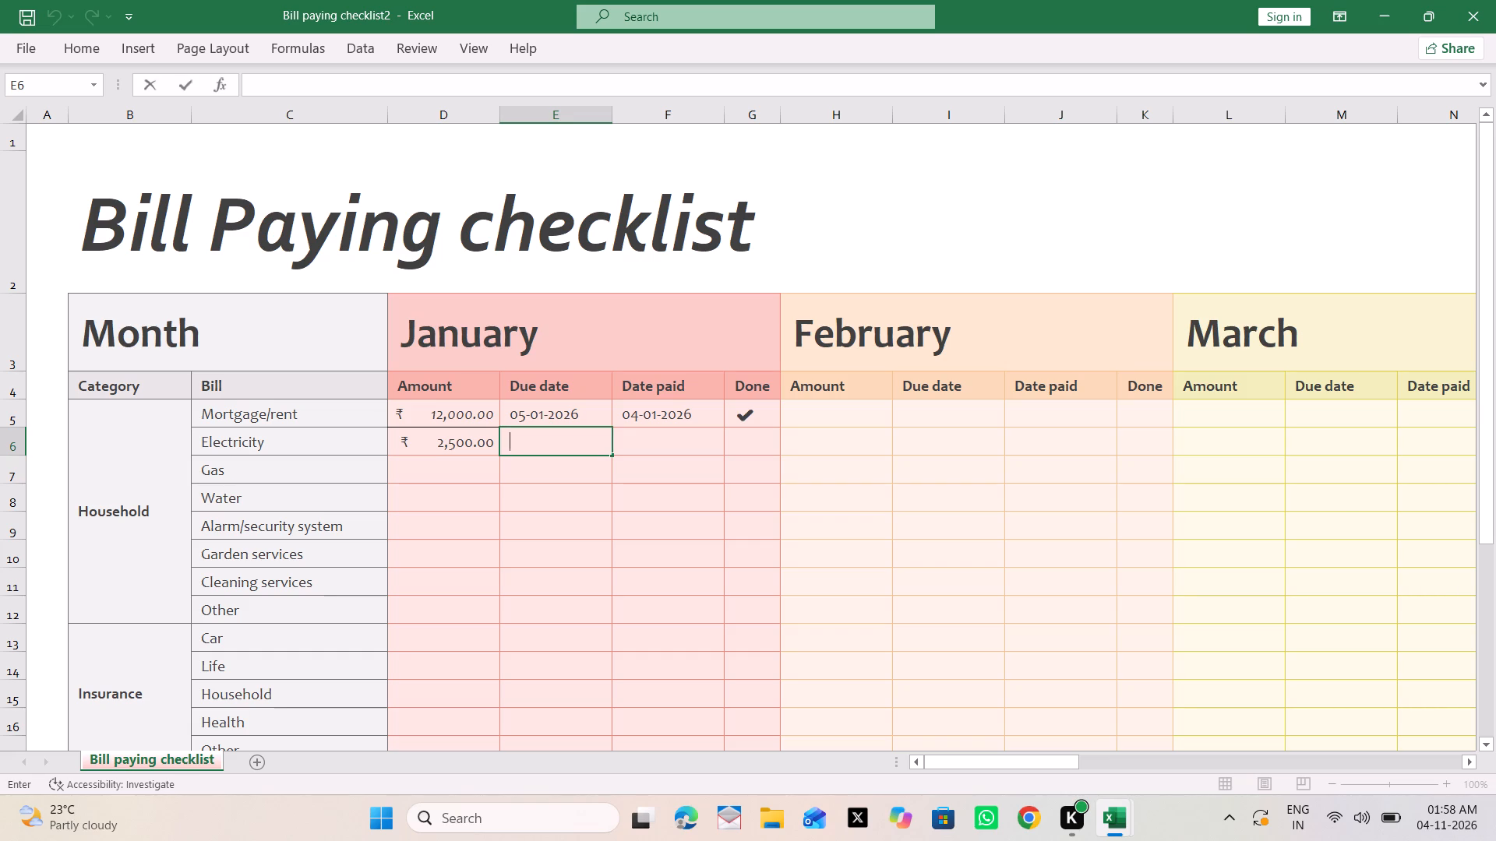
pyautogui.write('08')
pyautogui.write('/jan')
pyautogui.press('Right')
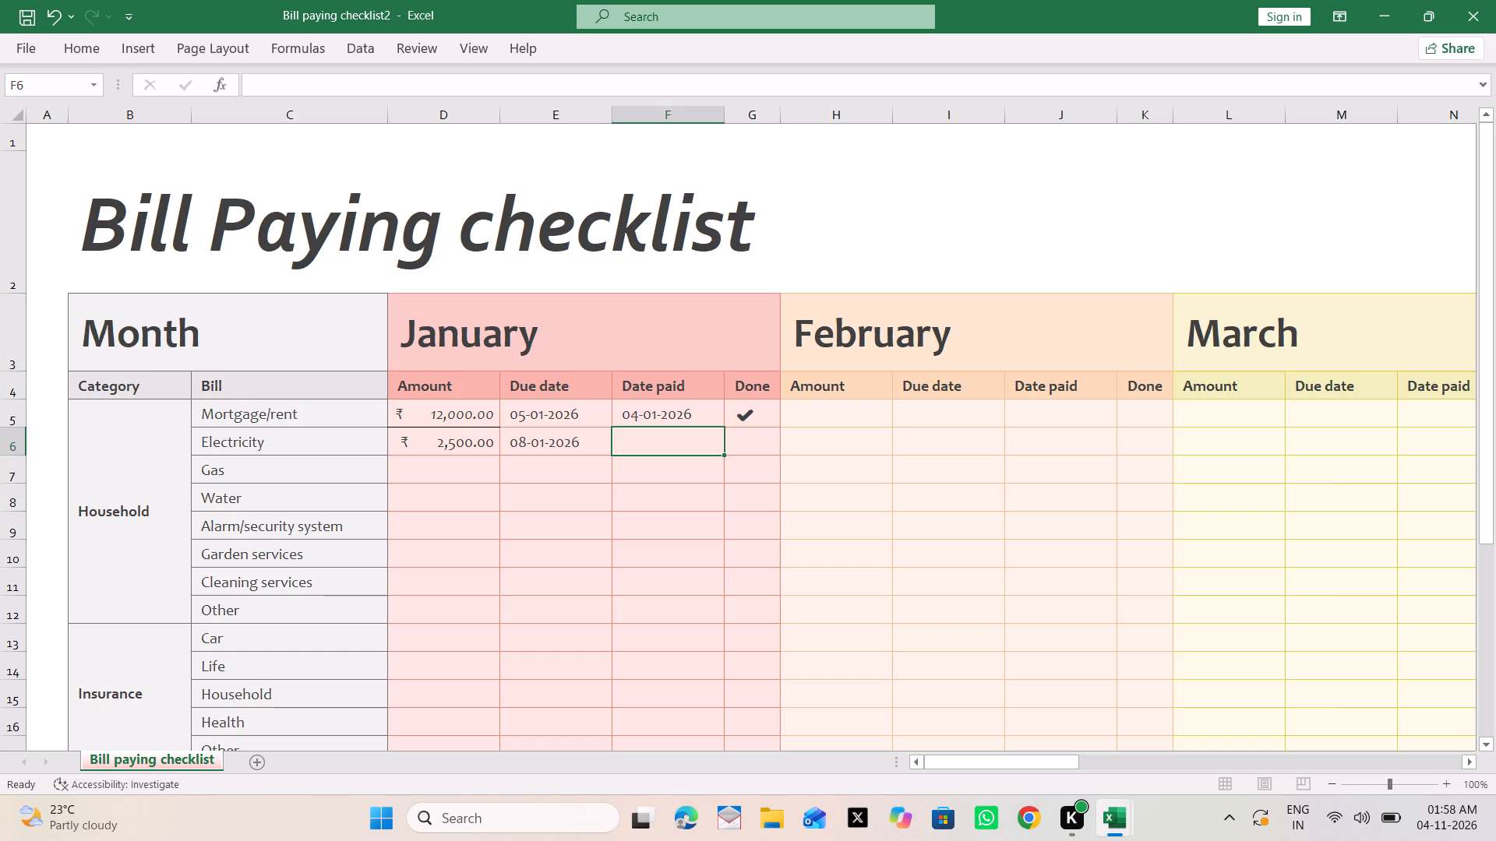
pyautogui.write('07/jan')
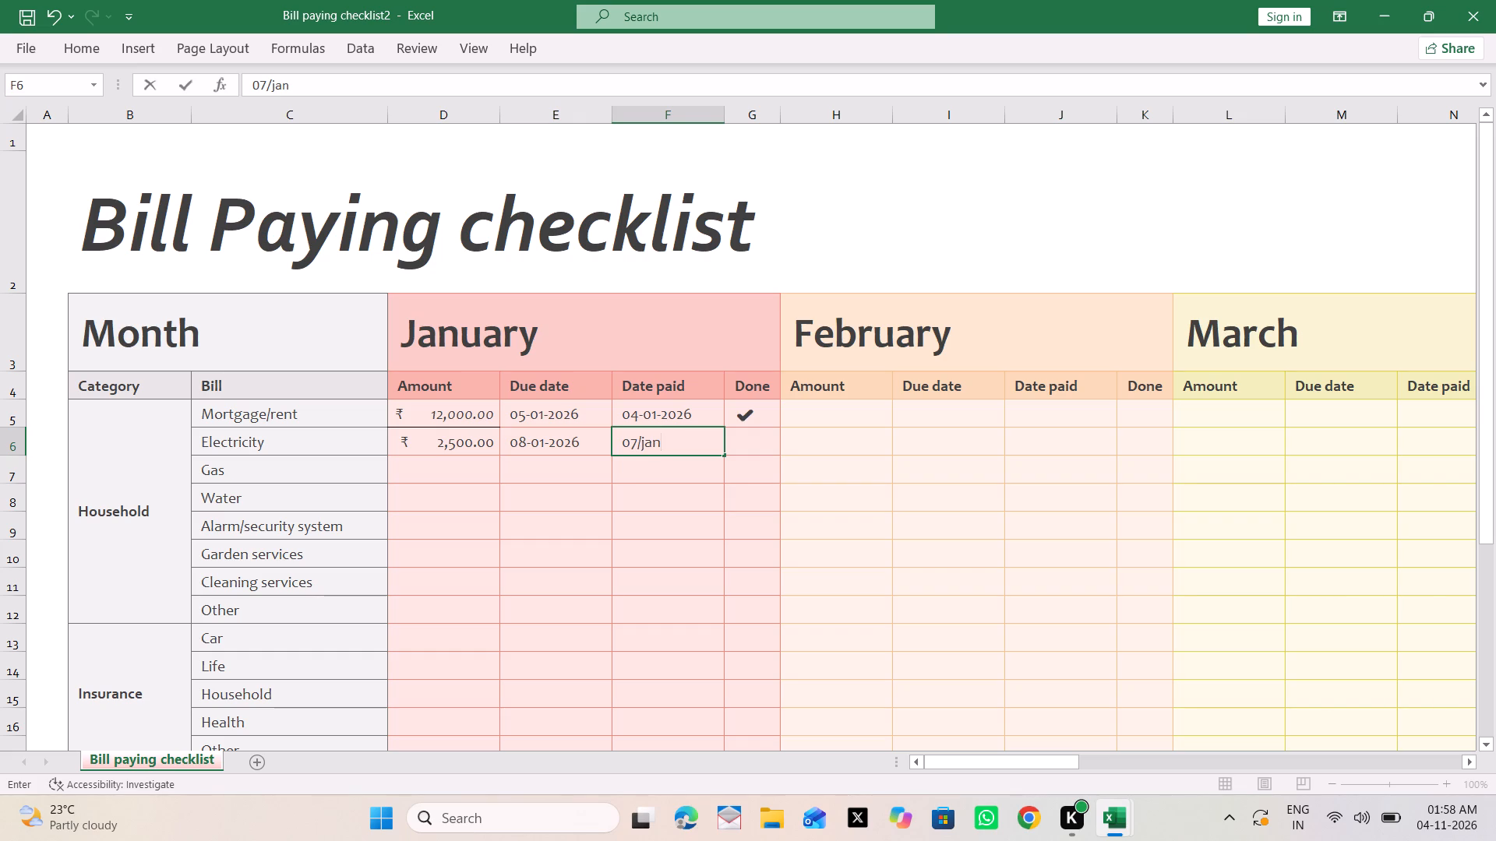
# Mark the January Electricity bill as done with the check mark.
pyautogui.click(770, 442)
pyautogui.click(792, 442)
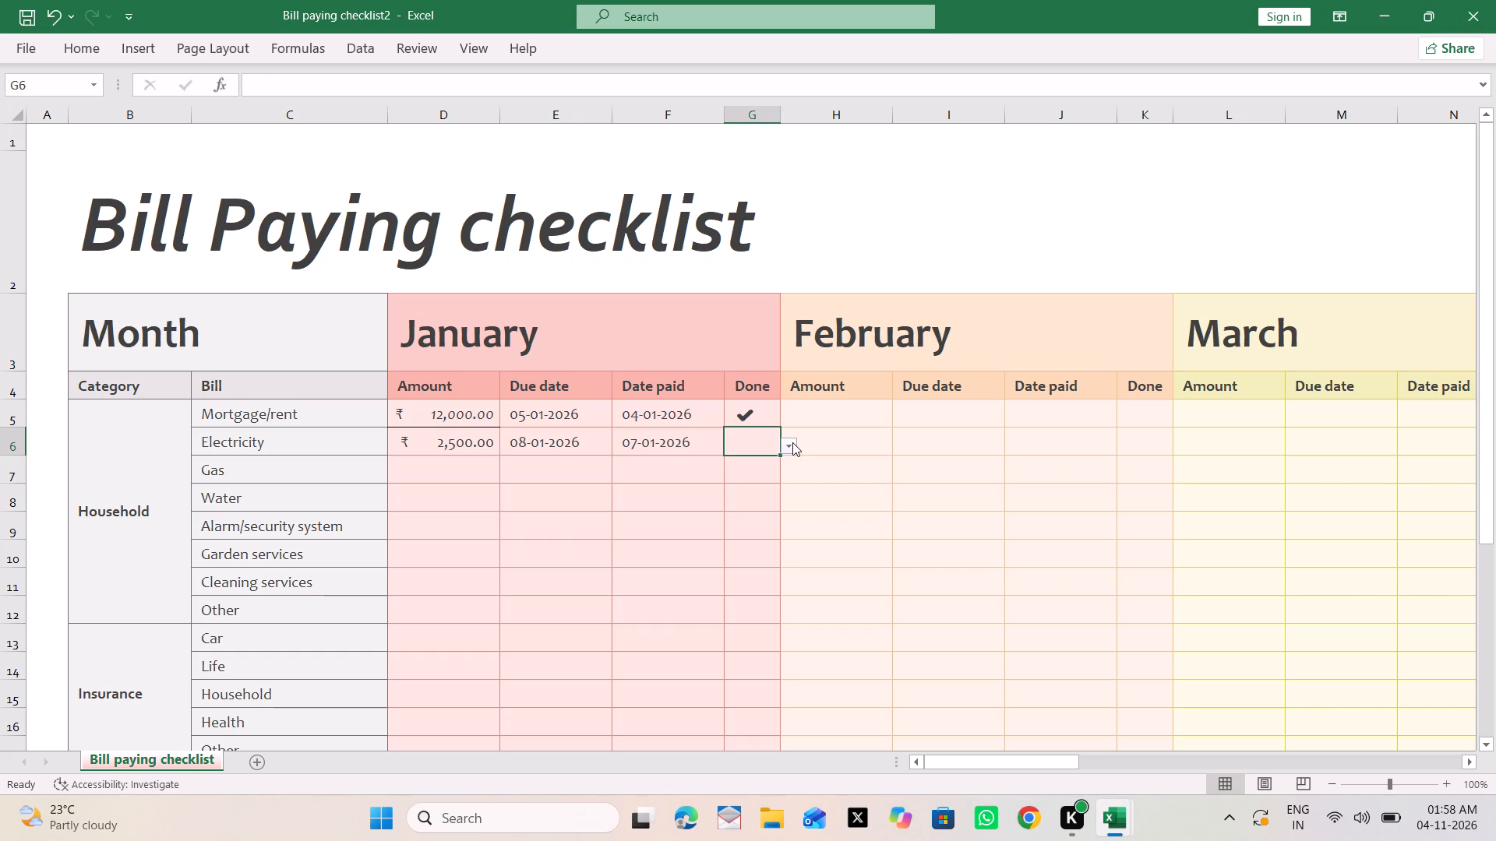
pyautogui.click(771, 463)
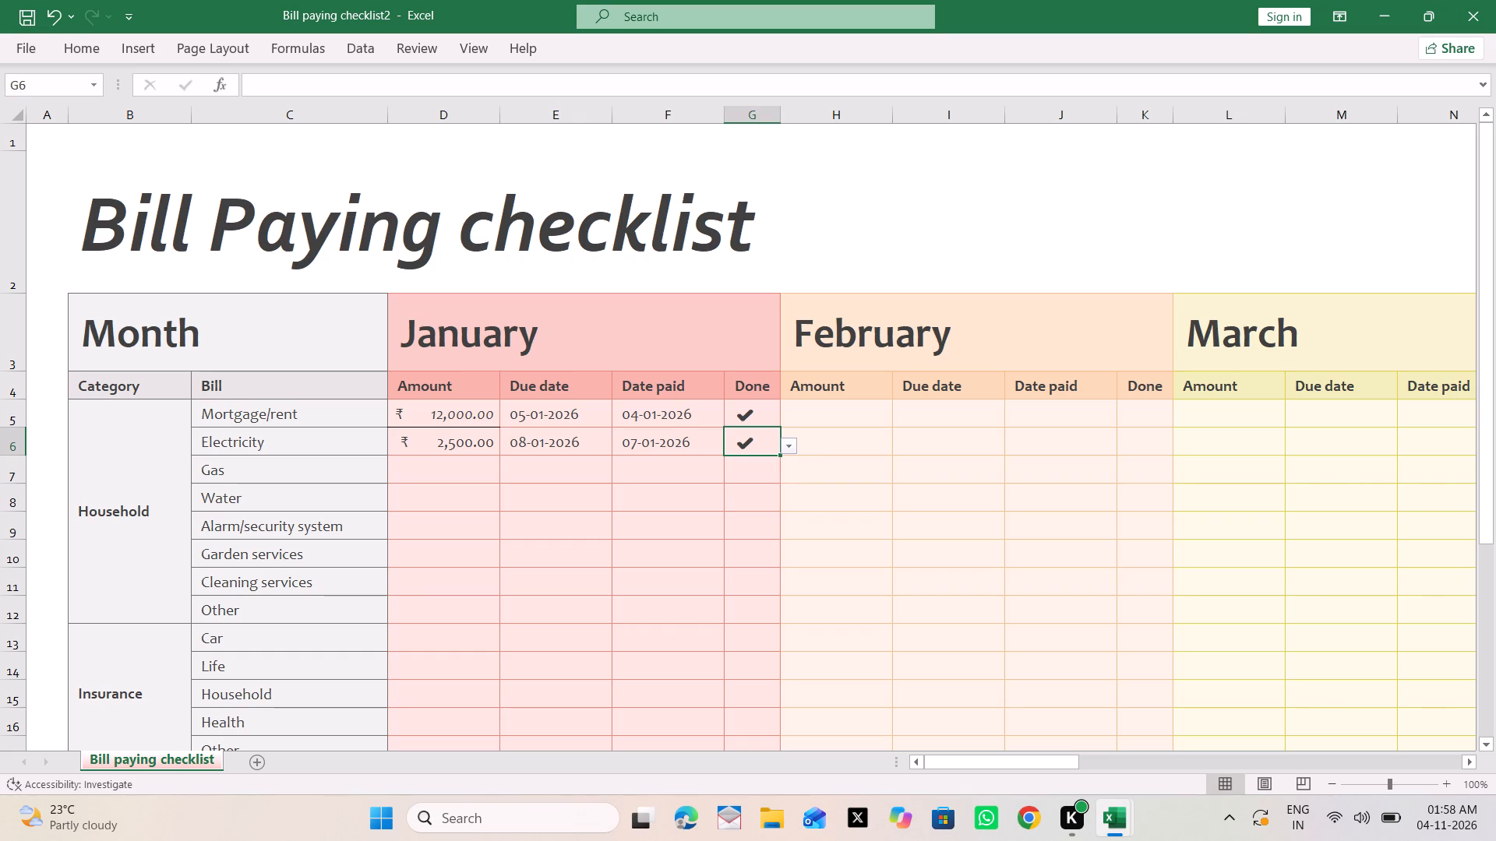
# Enter 1200 as the January Gas amount and apply the rupee accounting format to it.
pyautogui.doubleClick(429, 469)
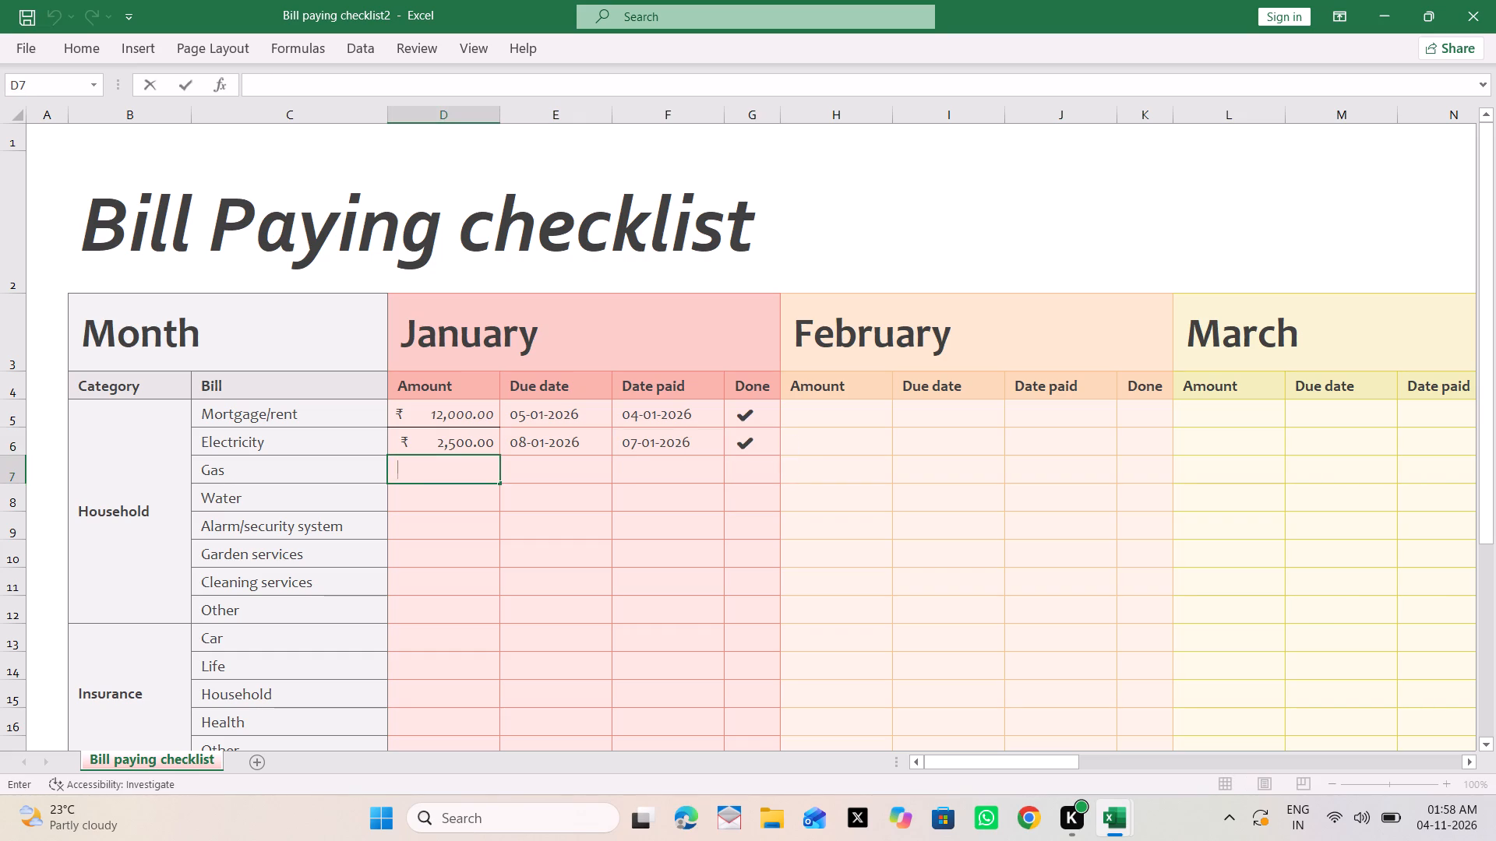
pyautogui.write('1200')
pyautogui.click(548, 466)
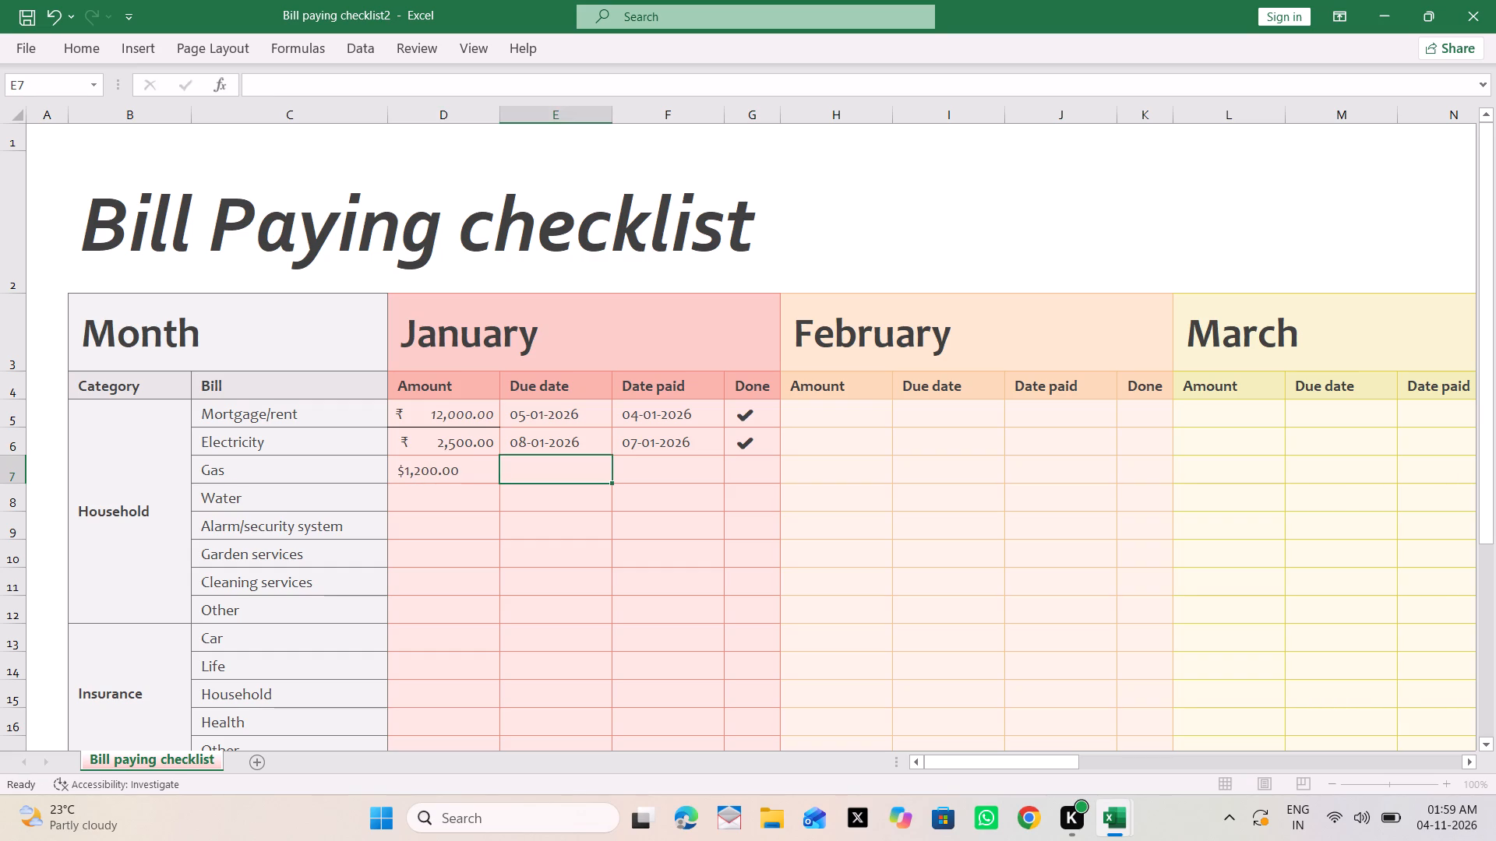
pyautogui.click(462, 468)
pyautogui.rightClick(462, 468)
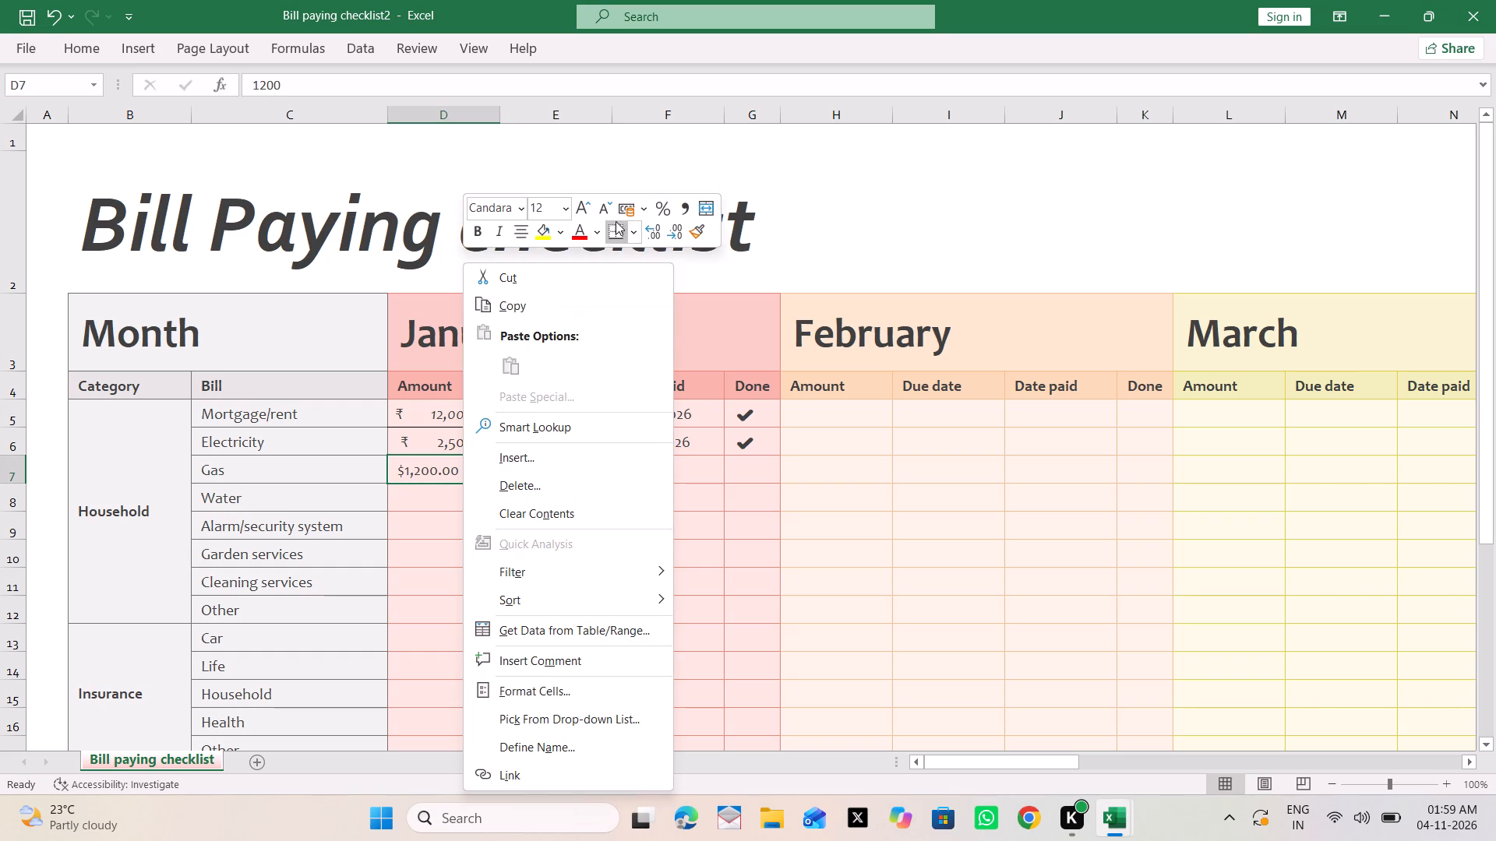
pyautogui.click(644, 203)
pyautogui.click(671, 248)
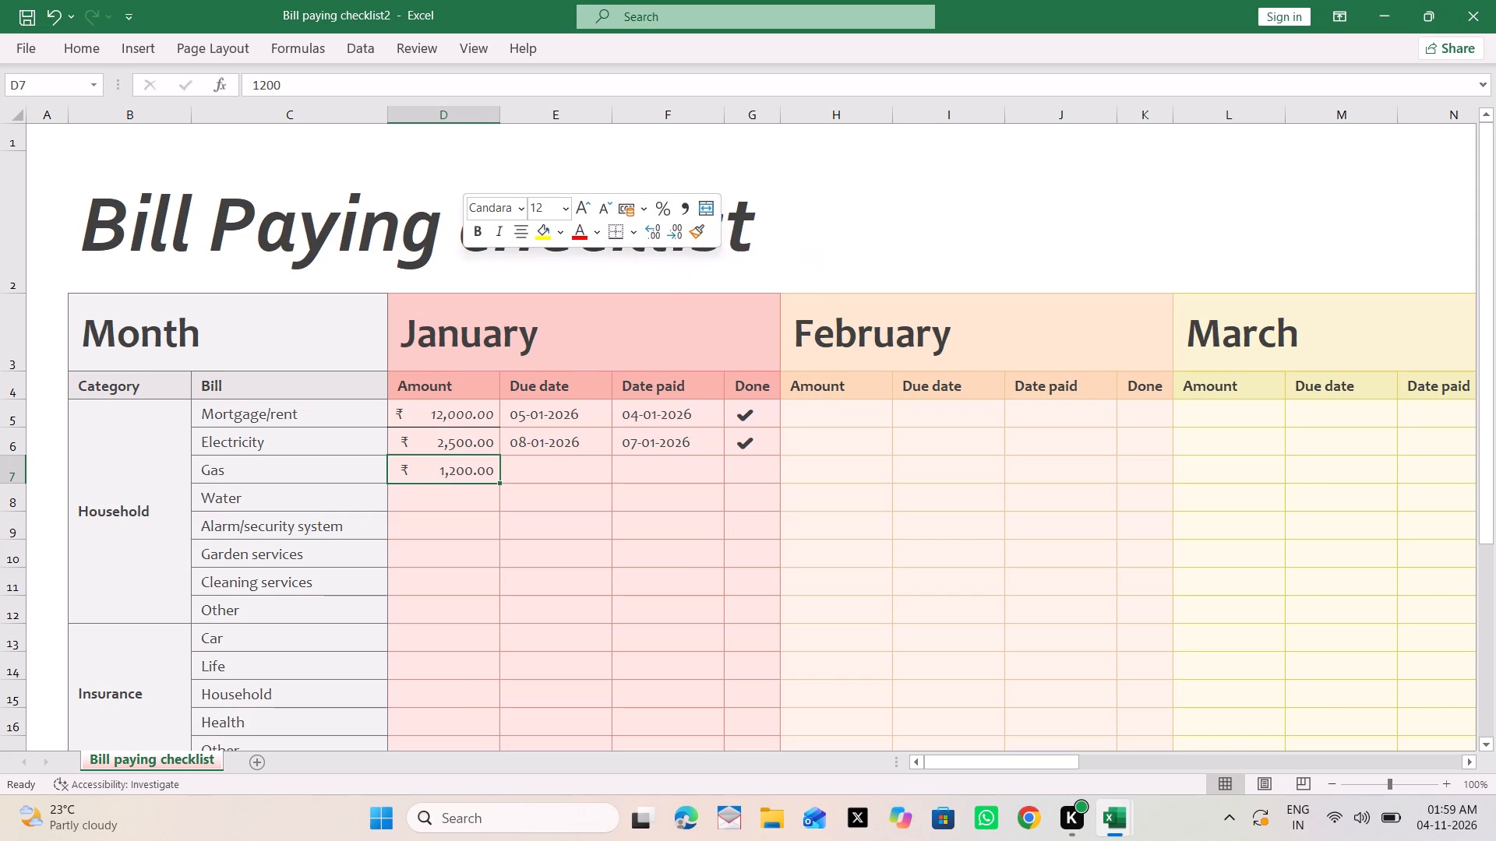
# Enter 10/01/2026 as both the due date and the date paid for the January Gas bill.
pyautogui.click(575, 461)
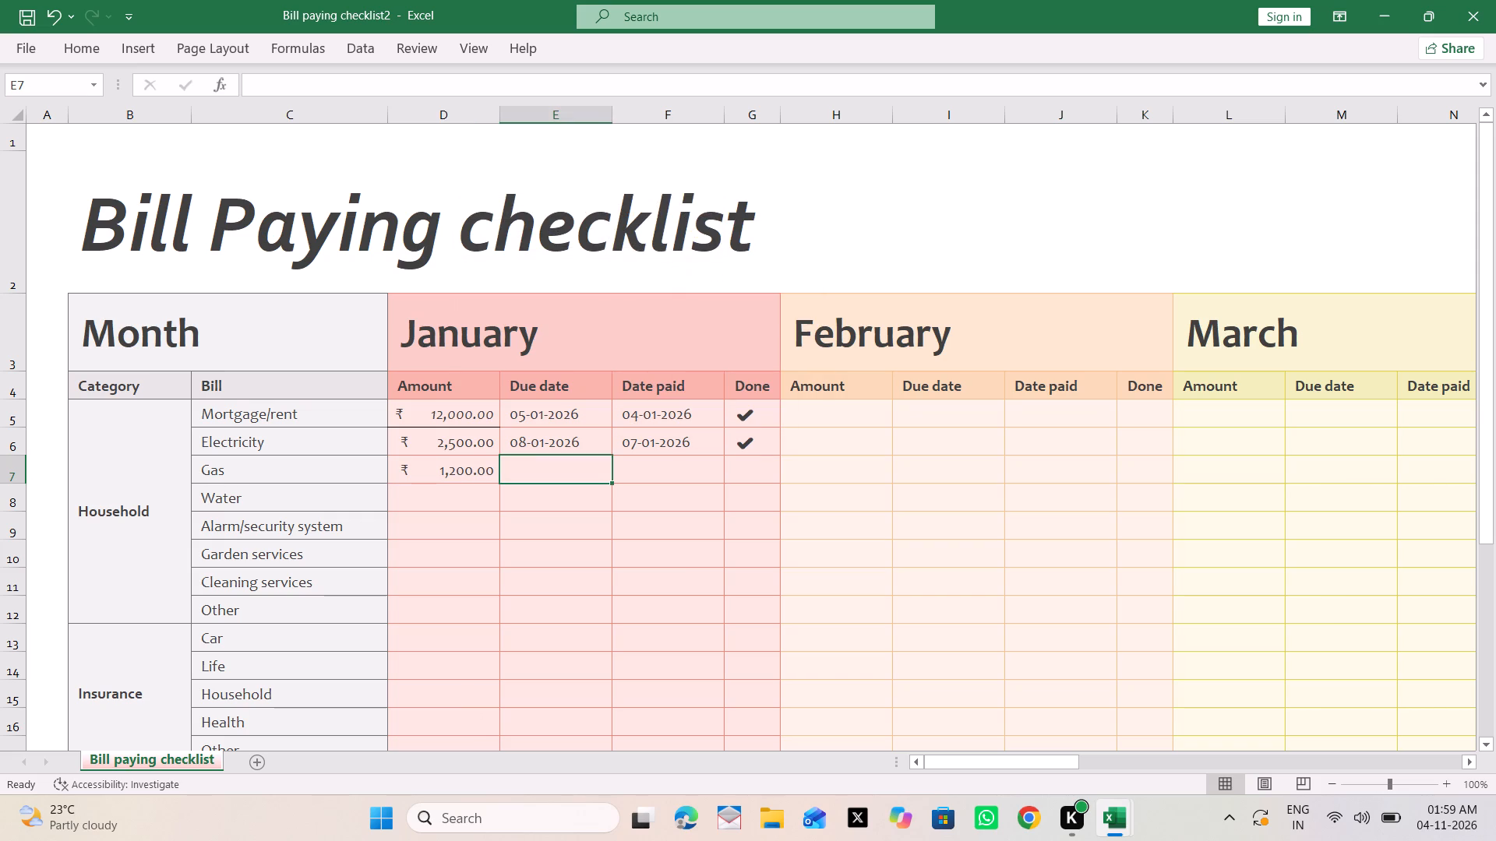
pyautogui.doubleClick(574, 461)
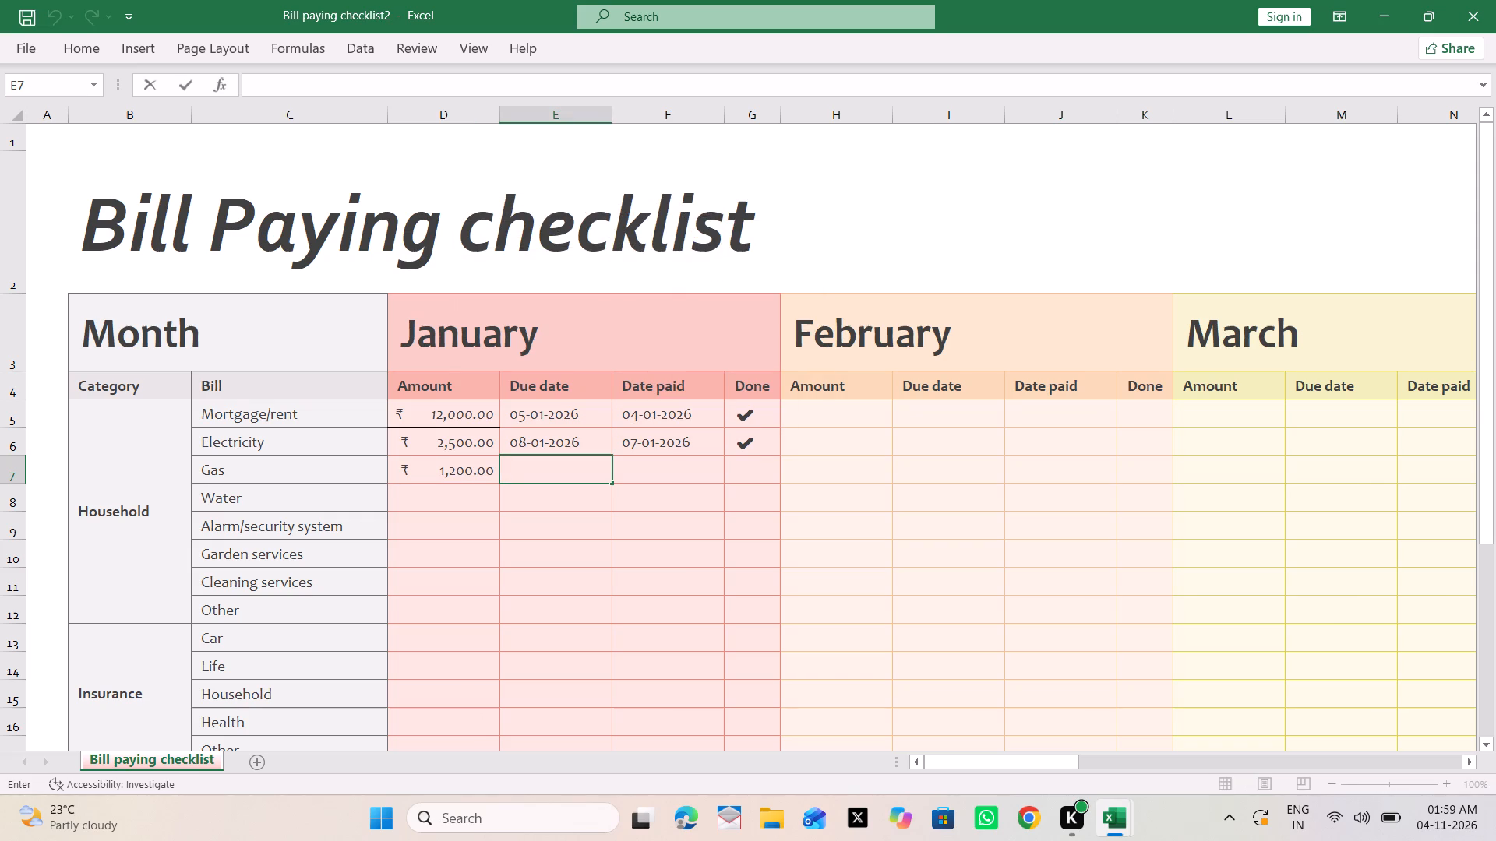
pyautogui.write('10')
pyautogui.press('/')
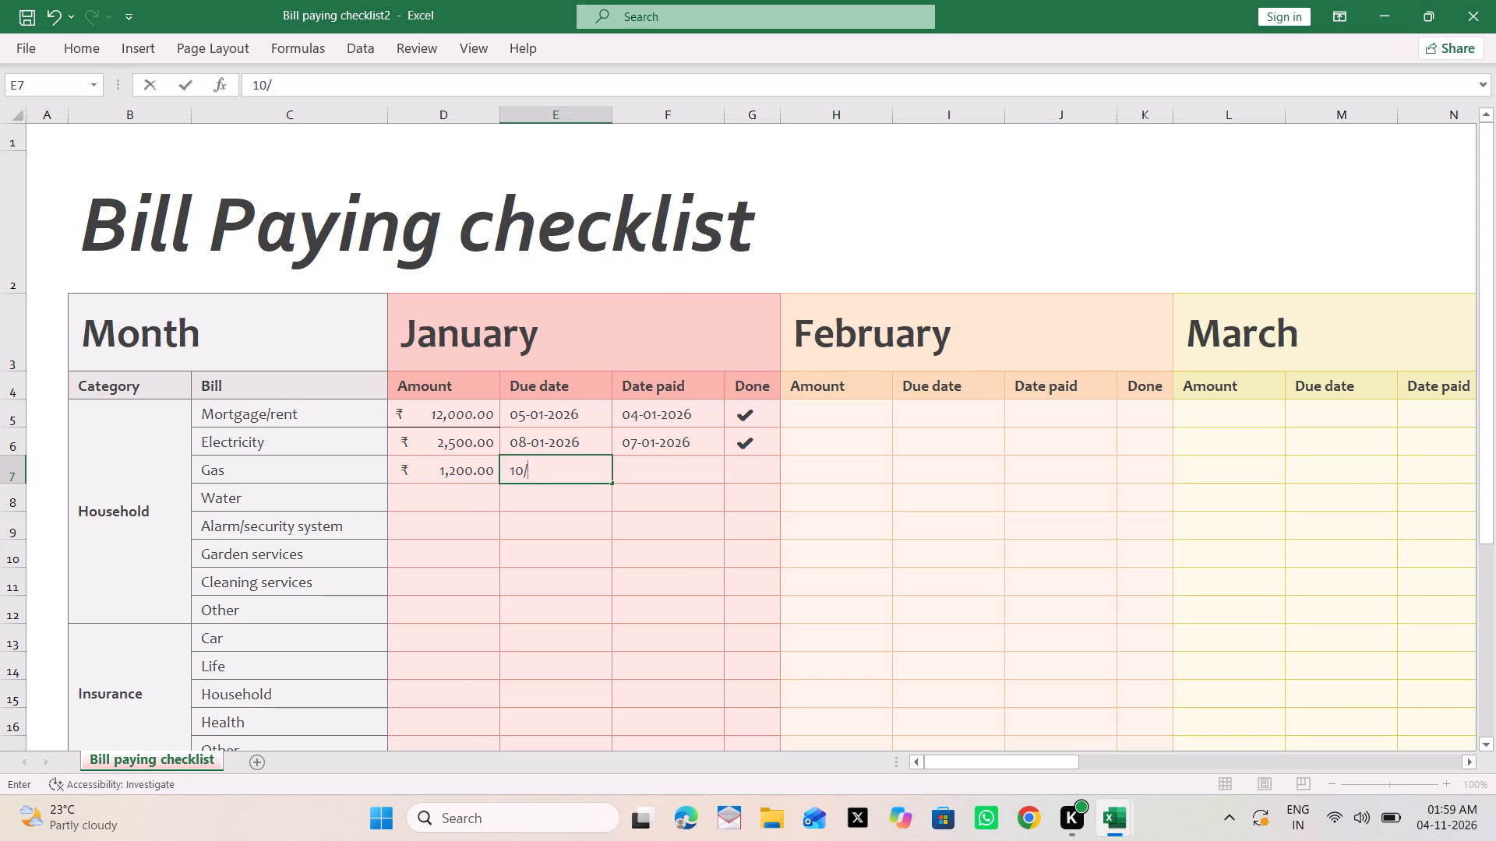
pyautogui.write('01/')
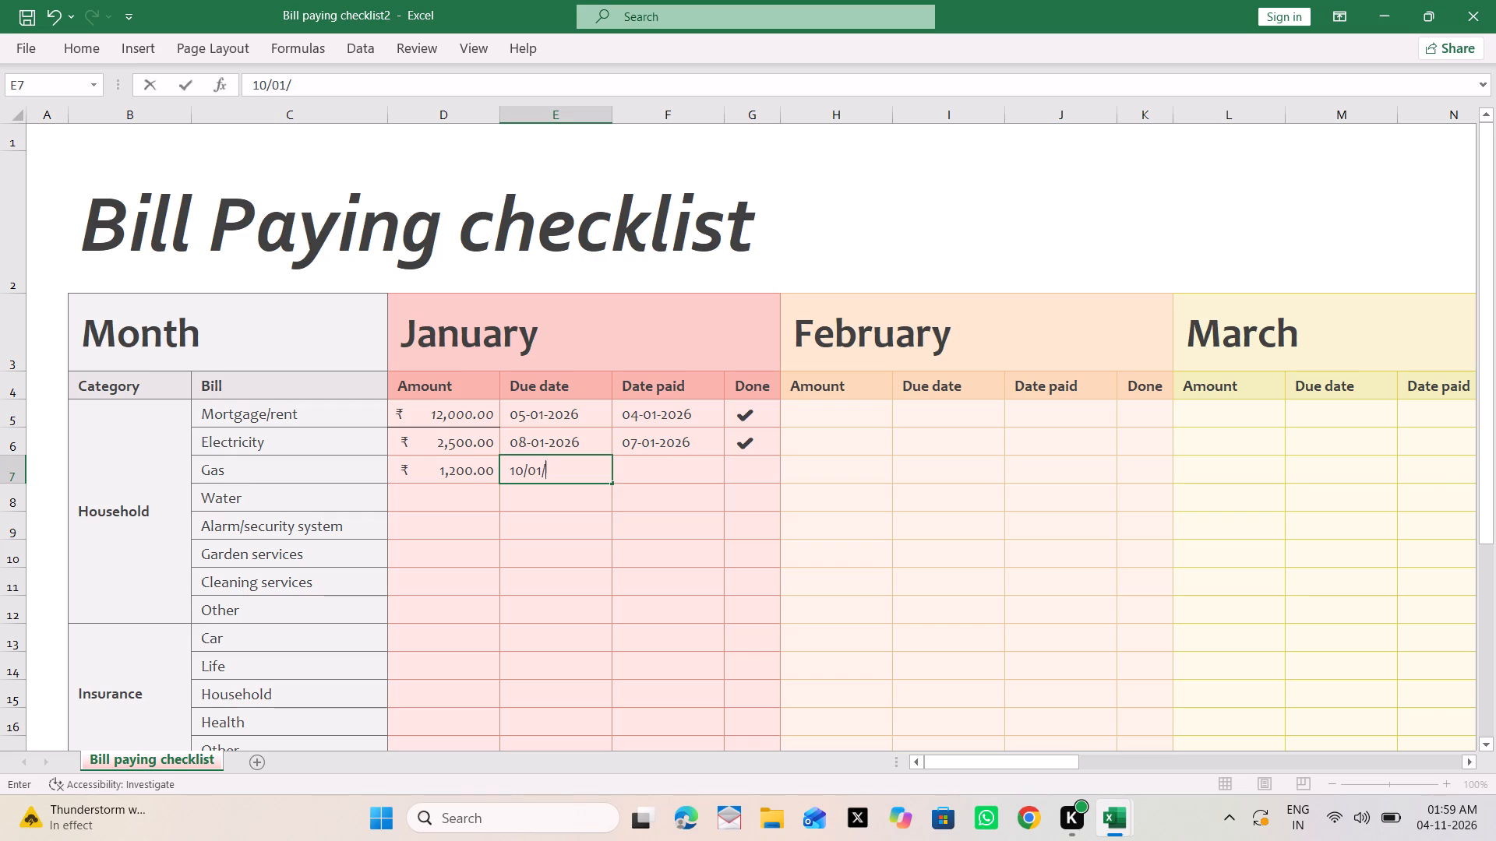
pyautogui.write('2026')
pyautogui.doubleClick(641, 472)
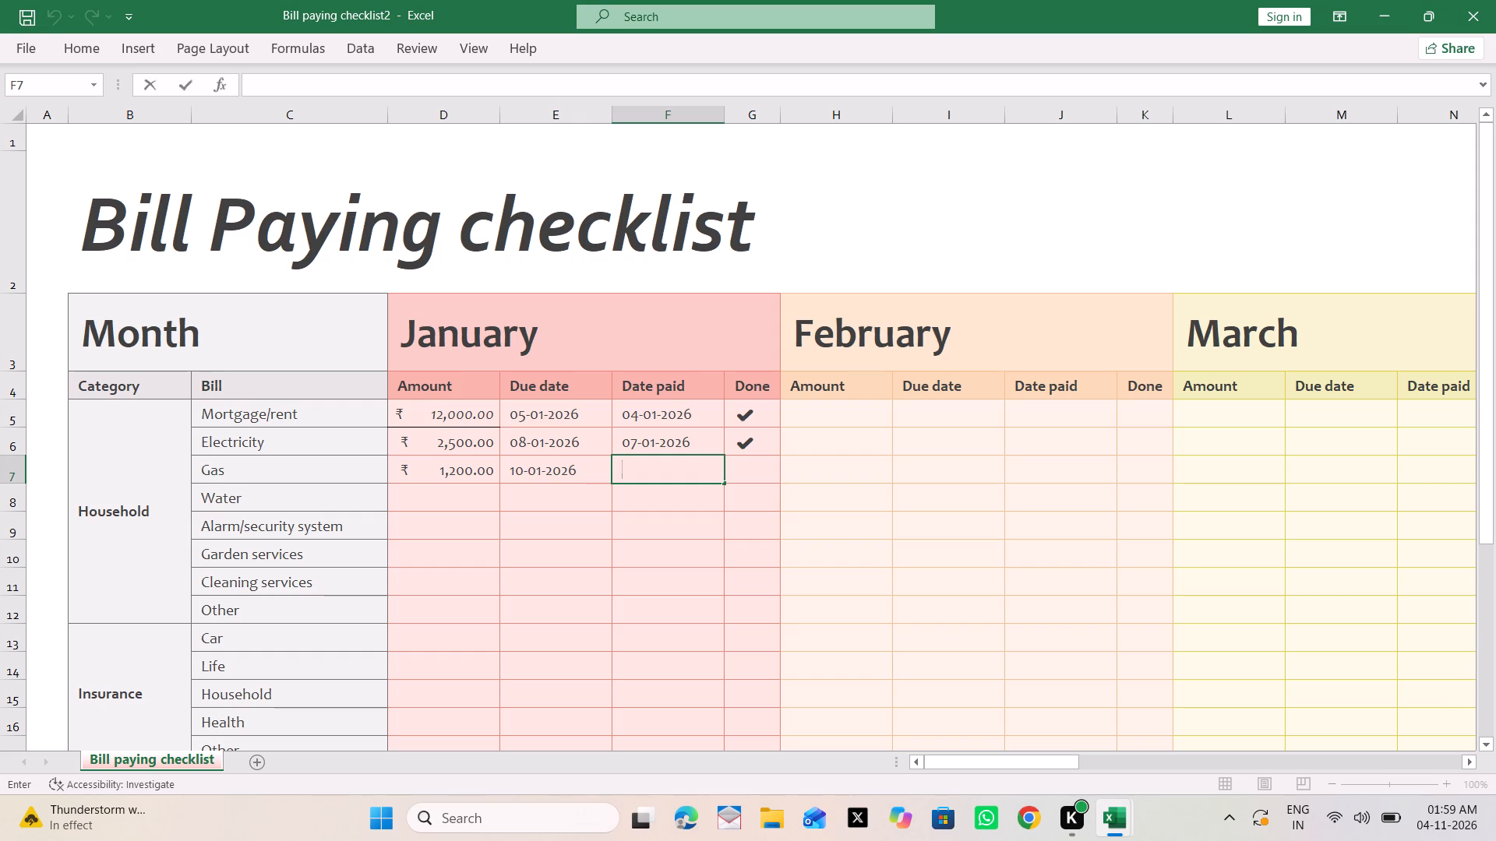
pyautogui.write('10/01/2026')
# Mark the January Gas bill as done with the check mark.
pyautogui.click(774, 482)
pyautogui.click(781, 479)
pyautogui.click(782, 479)
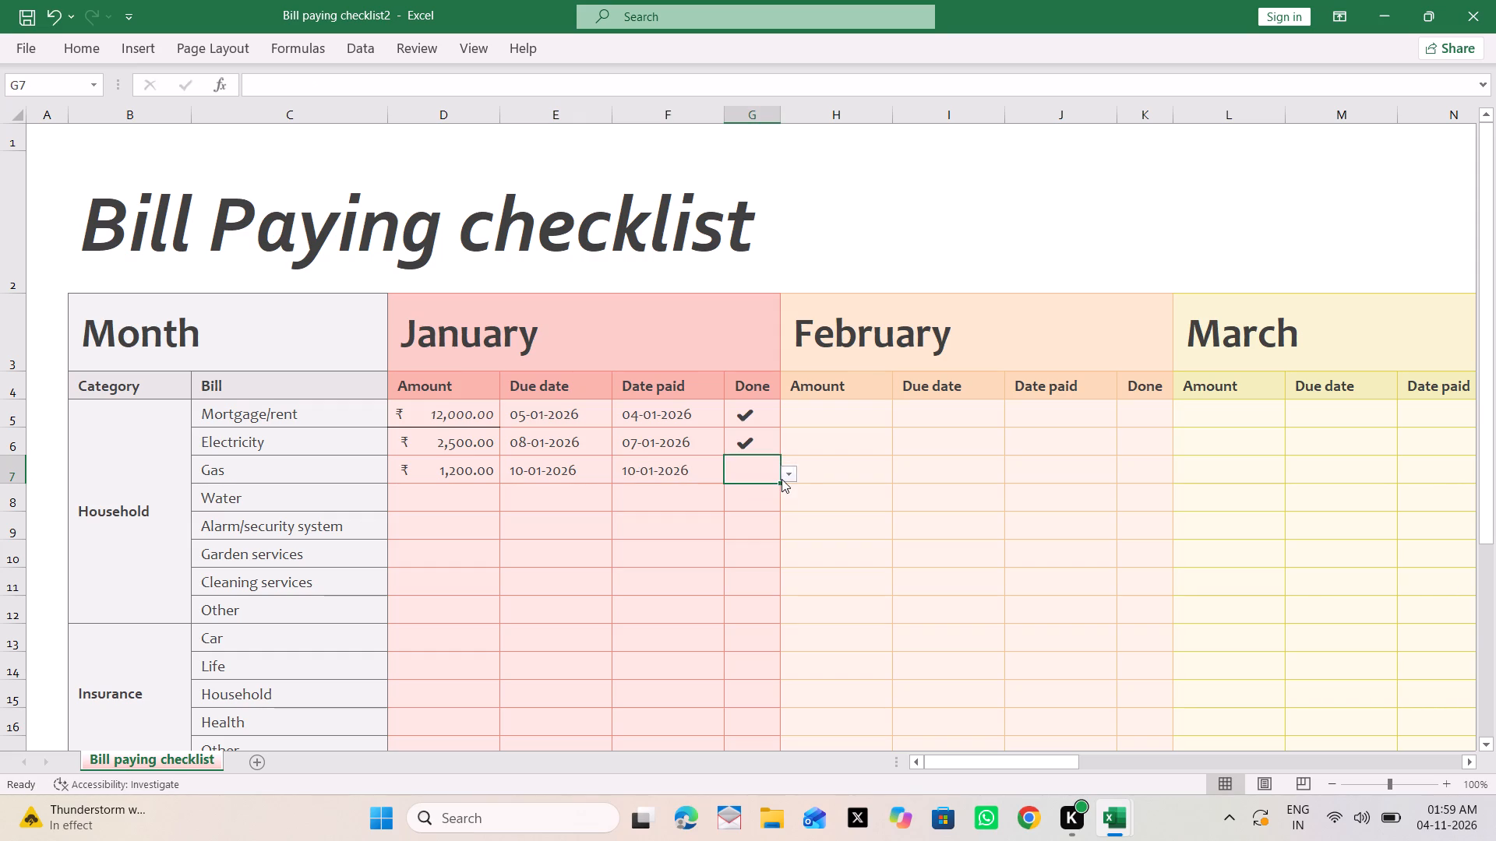
pyautogui.click(792, 469)
pyautogui.click(753, 491)
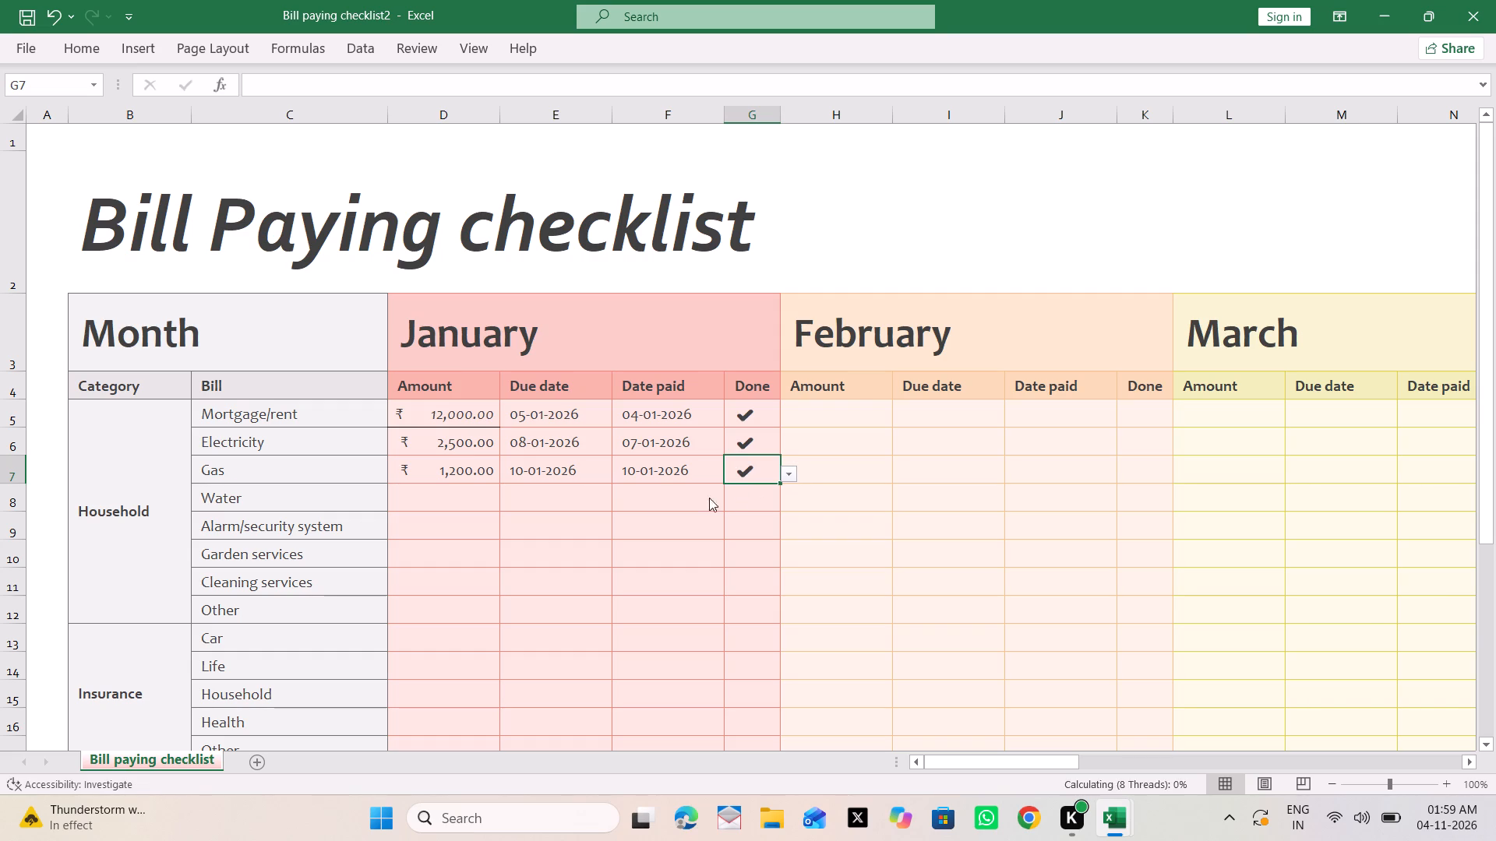
# Enter 600 as the January Water amount and apply the ₹ English (India) accounting format to it.
pyautogui.click(446, 493)
pyautogui.click(446, 493)
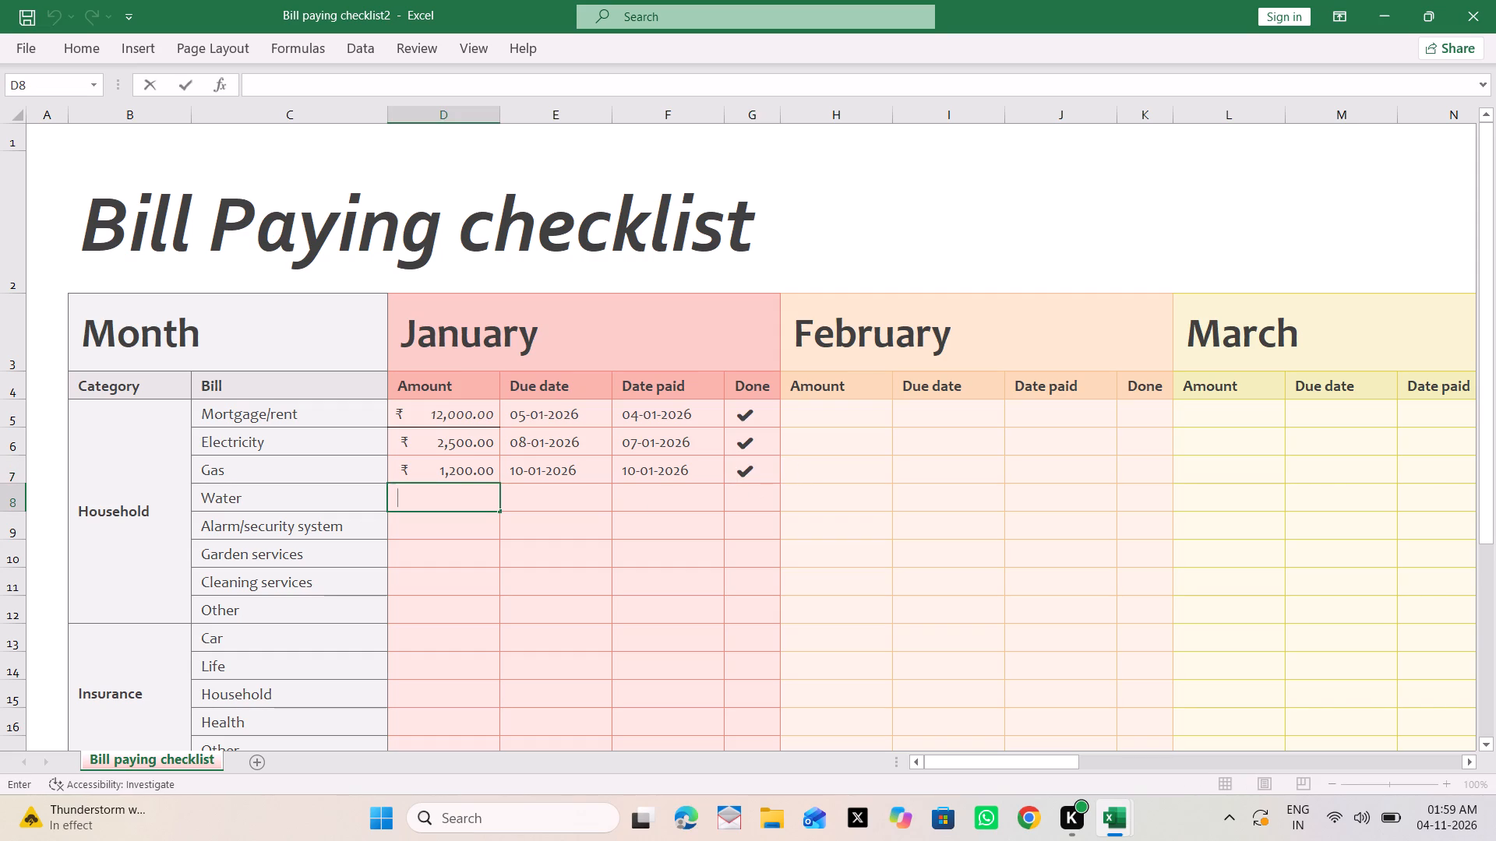
pyautogui.doubleClick(446, 493)
pyautogui.write('600')
pyautogui.press('Down')
pyautogui.press('Right')
pyautogui.press('Right')
pyautogui.press('Return')
pyautogui.press('Return')
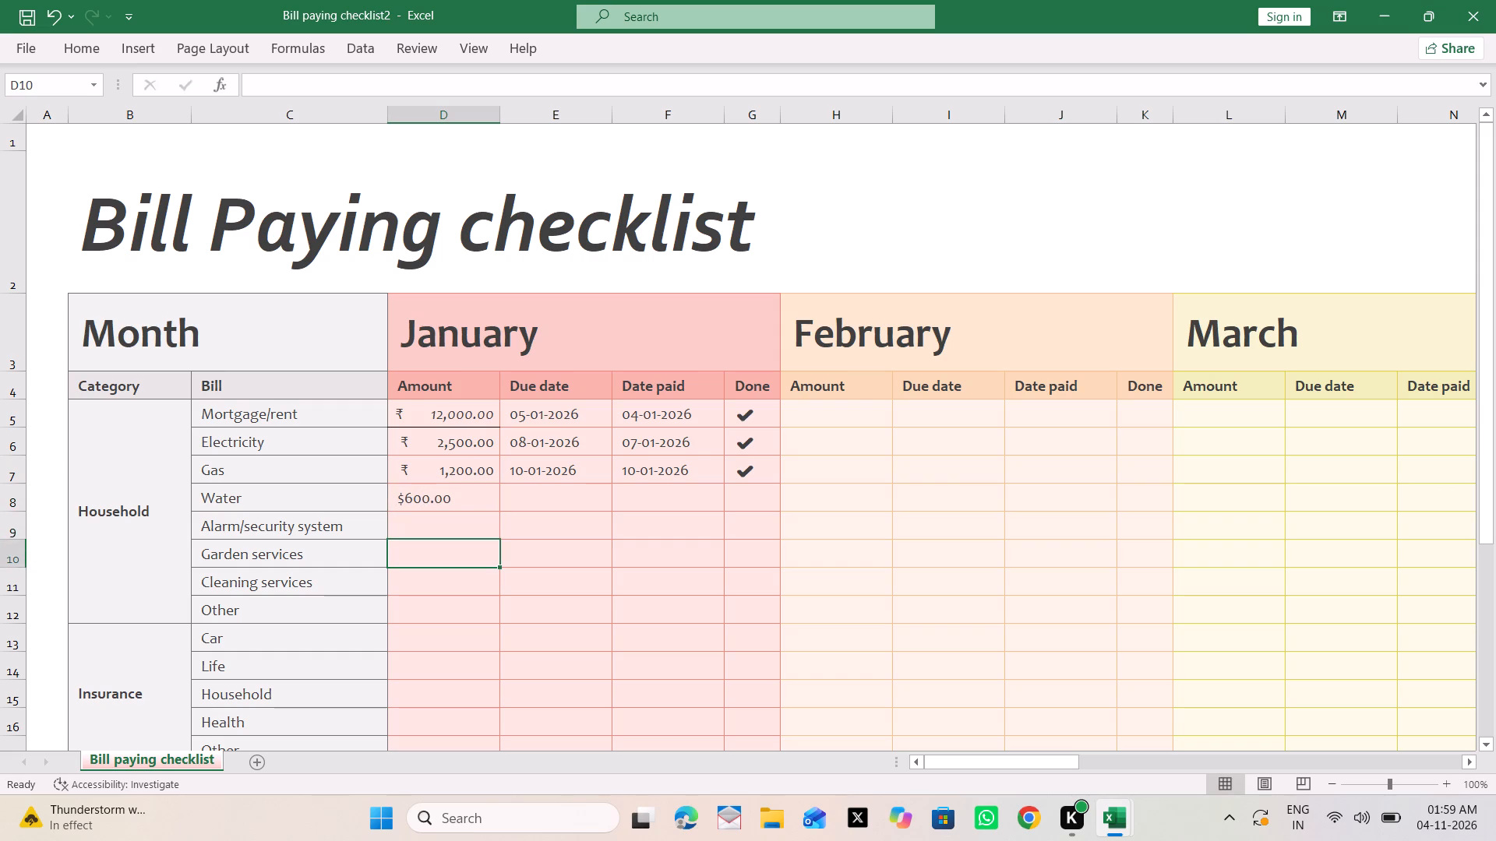
pyautogui.click(457, 548)
pyautogui.rightClick(468, 508)
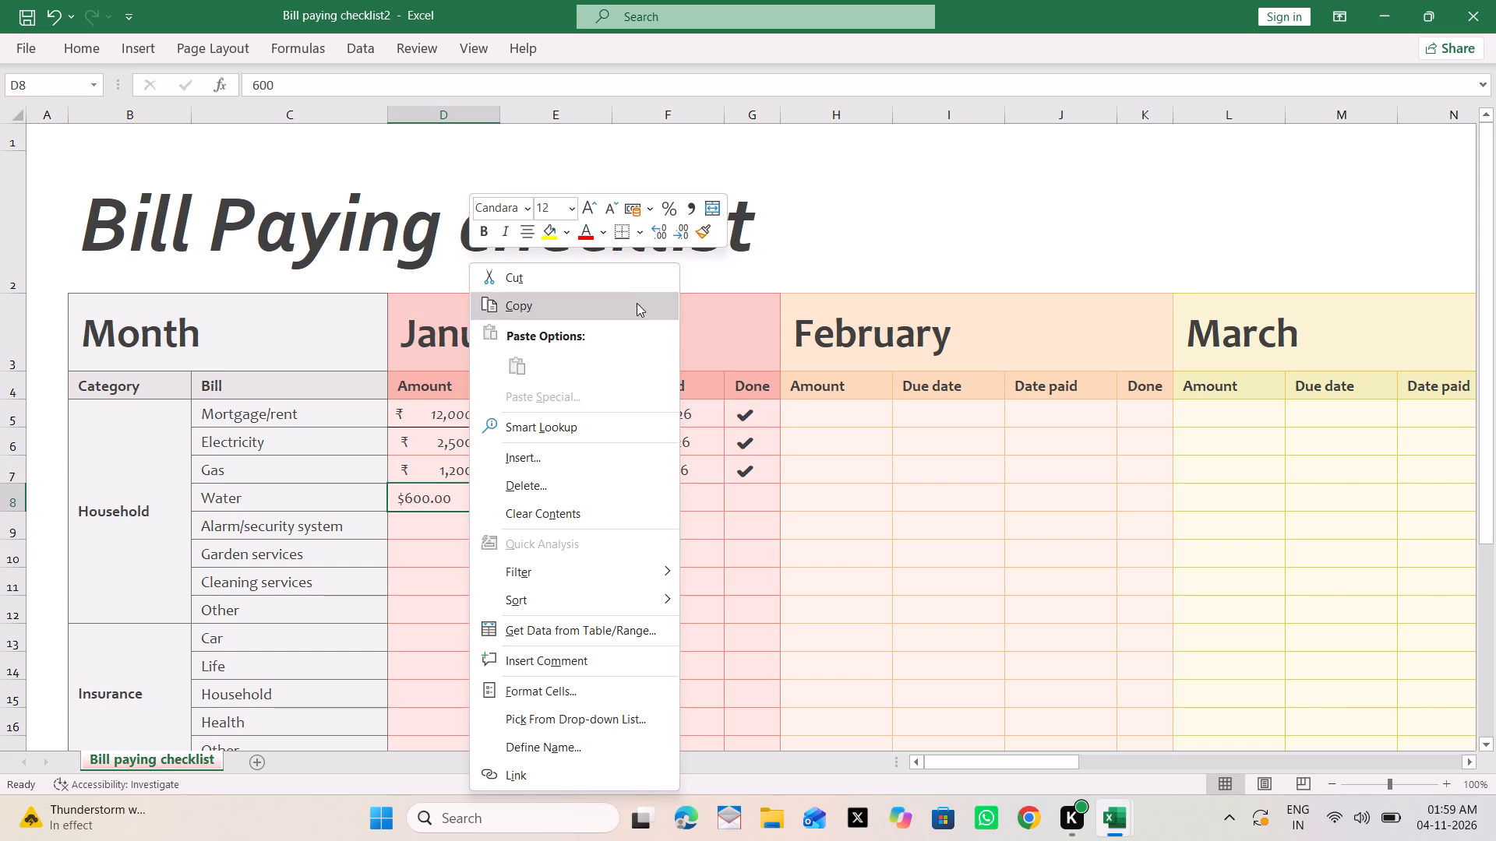
pyautogui.click(647, 202)
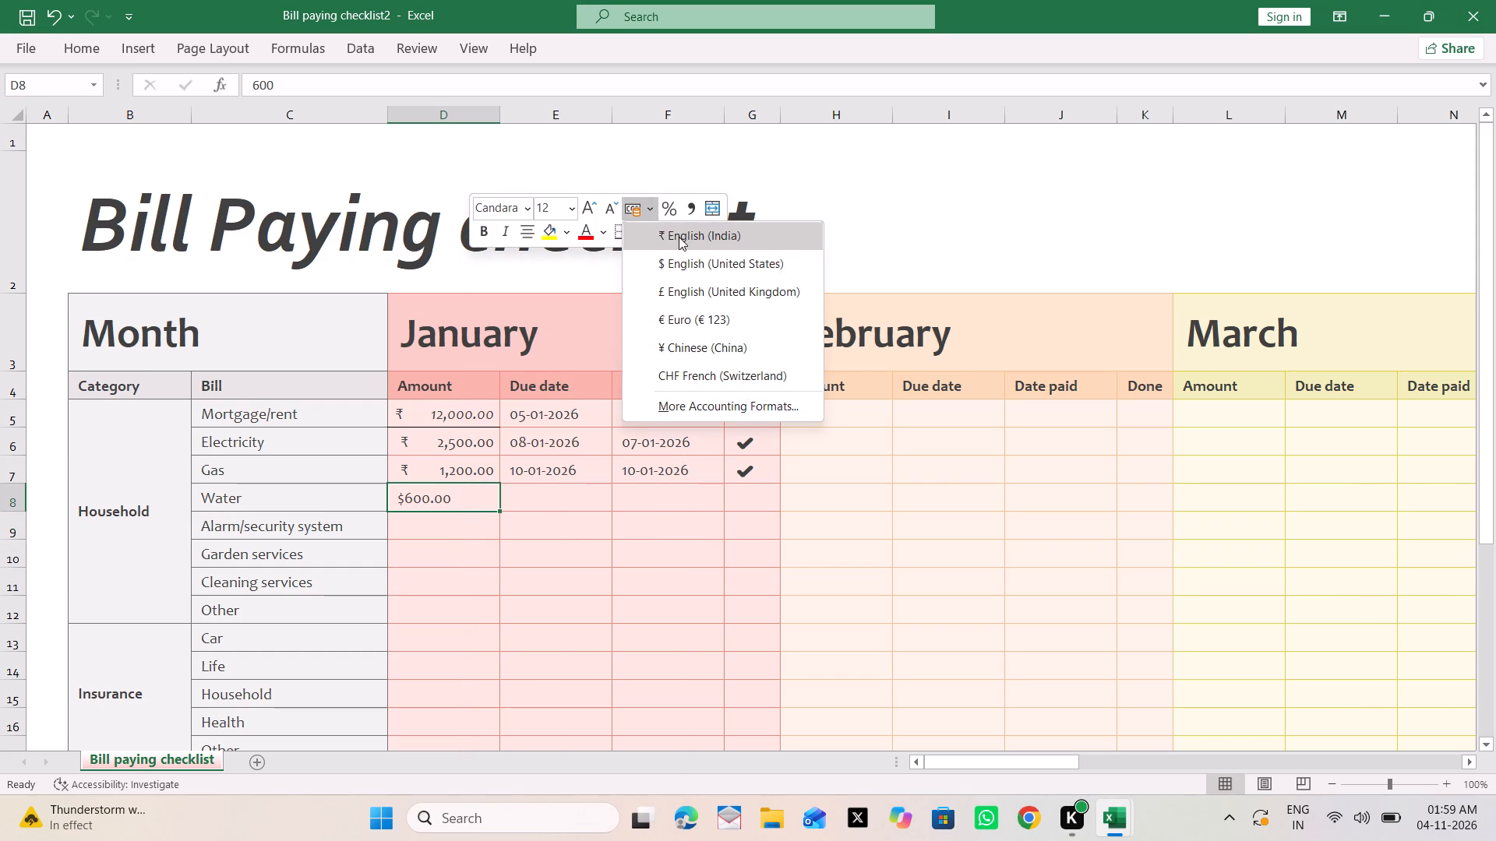
pyautogui.click(679, 237)
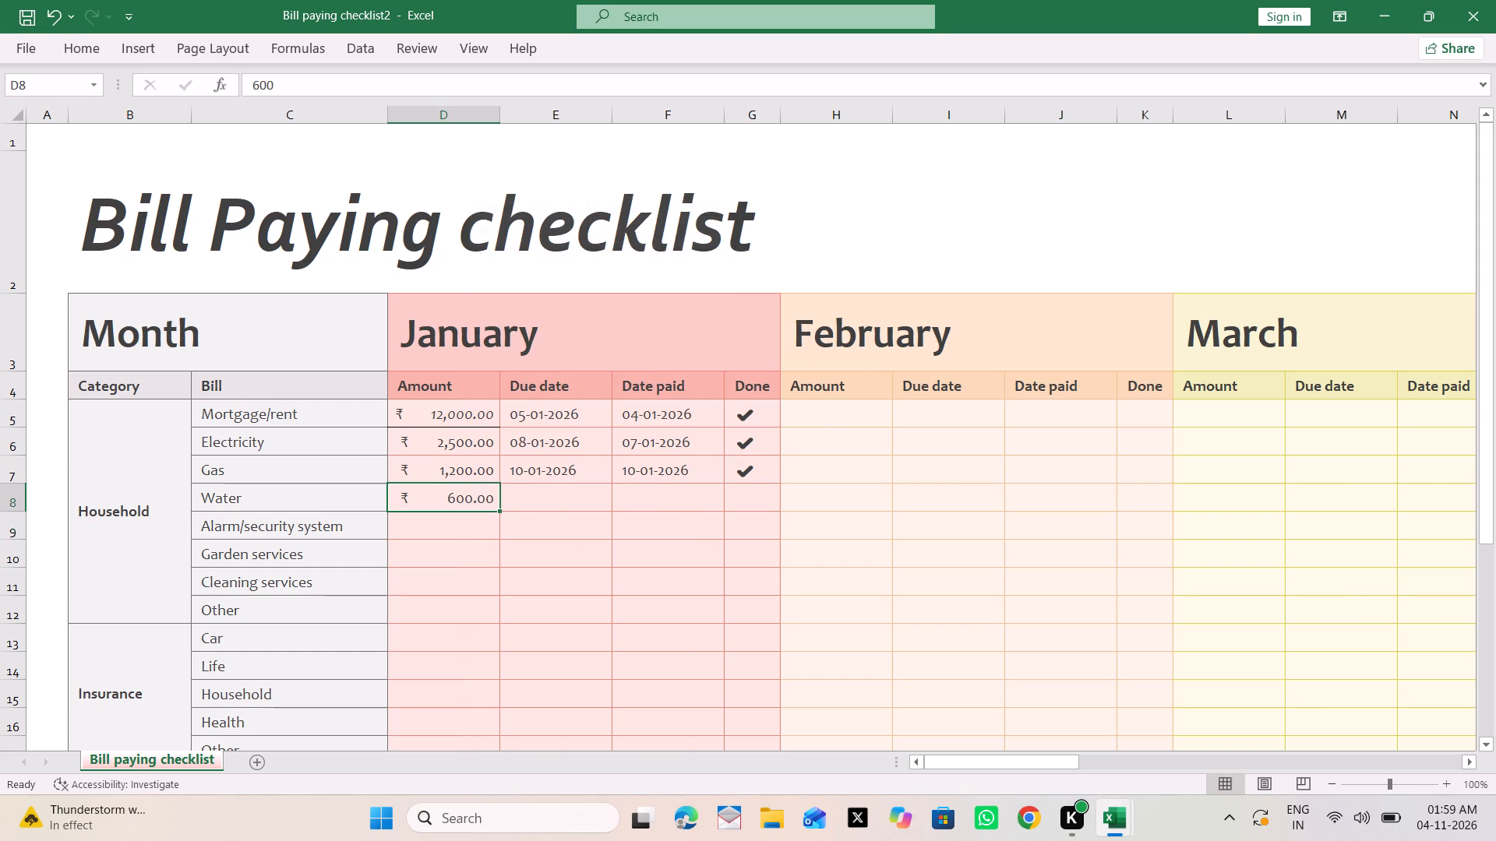
# Set the January due date for Water to 12/01/2026.
pyautogui.doubleClick(573, 494)
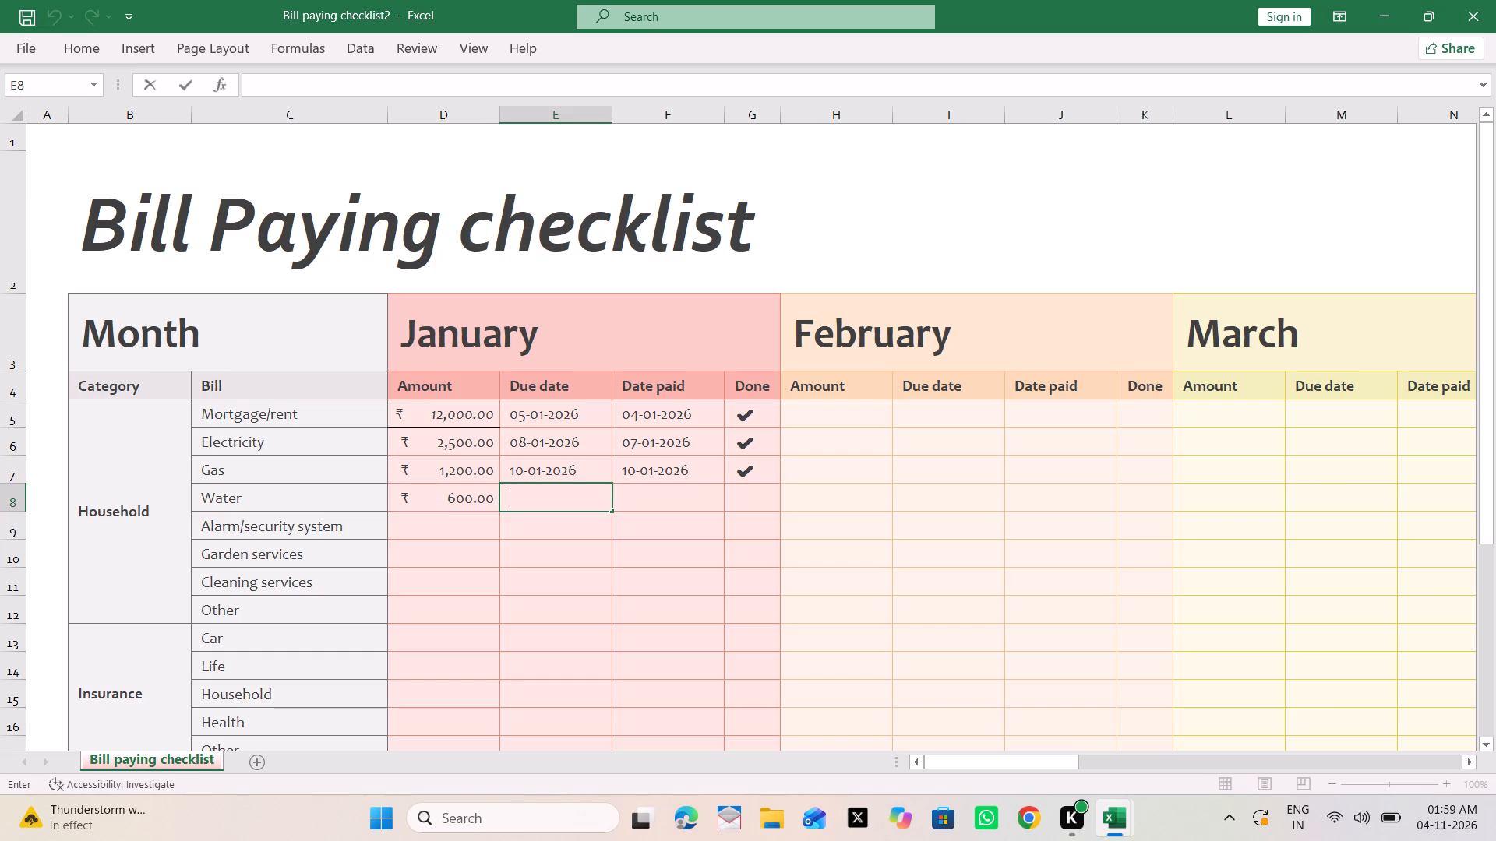
pyautogui.write('12/01/2026')
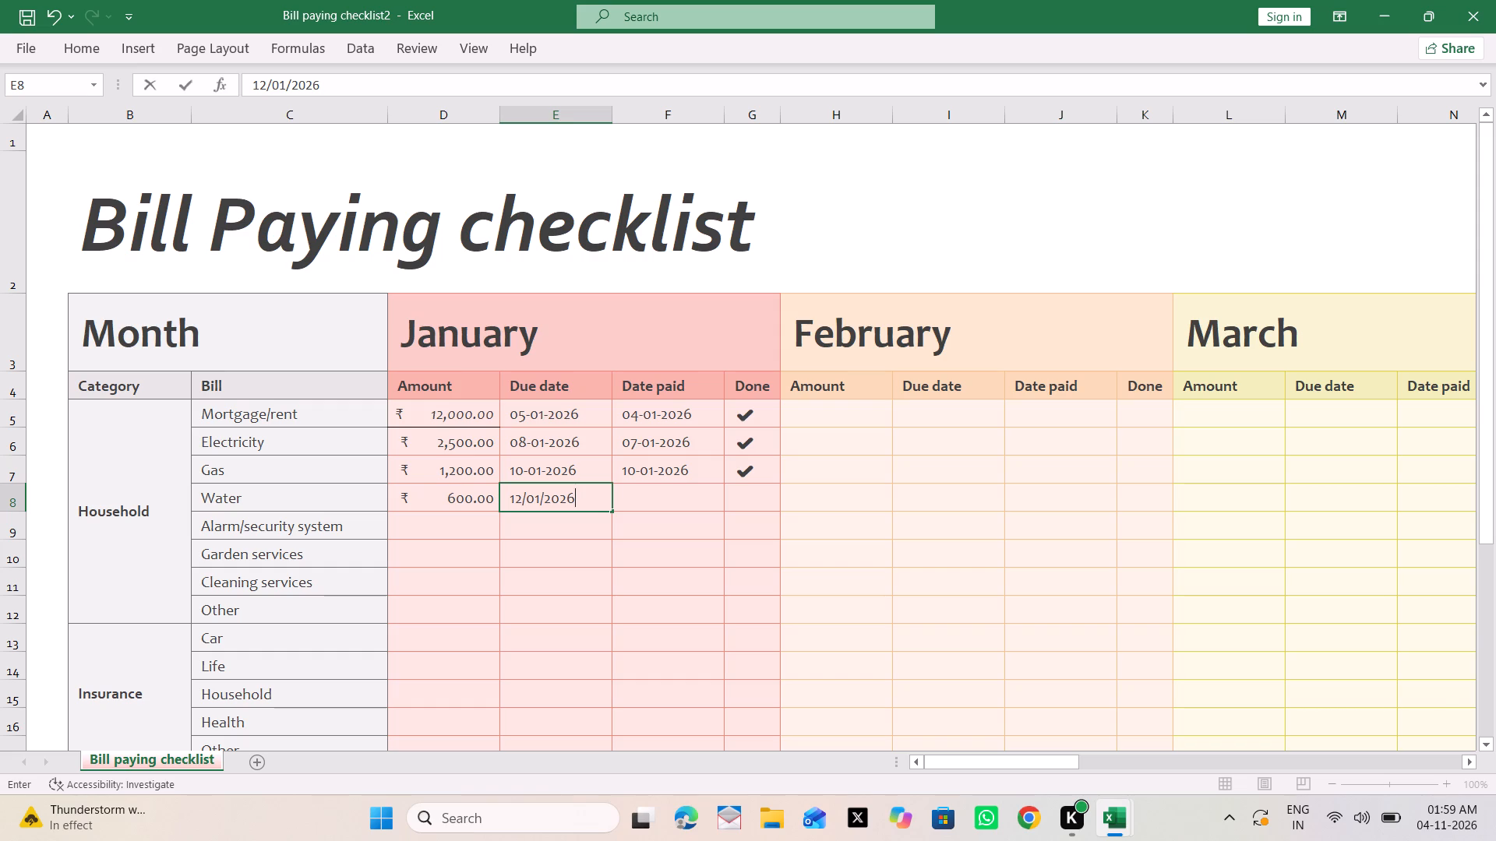
# Mark the January Water bill as not done with the cross mark.
pyautogui.click(760, 500)
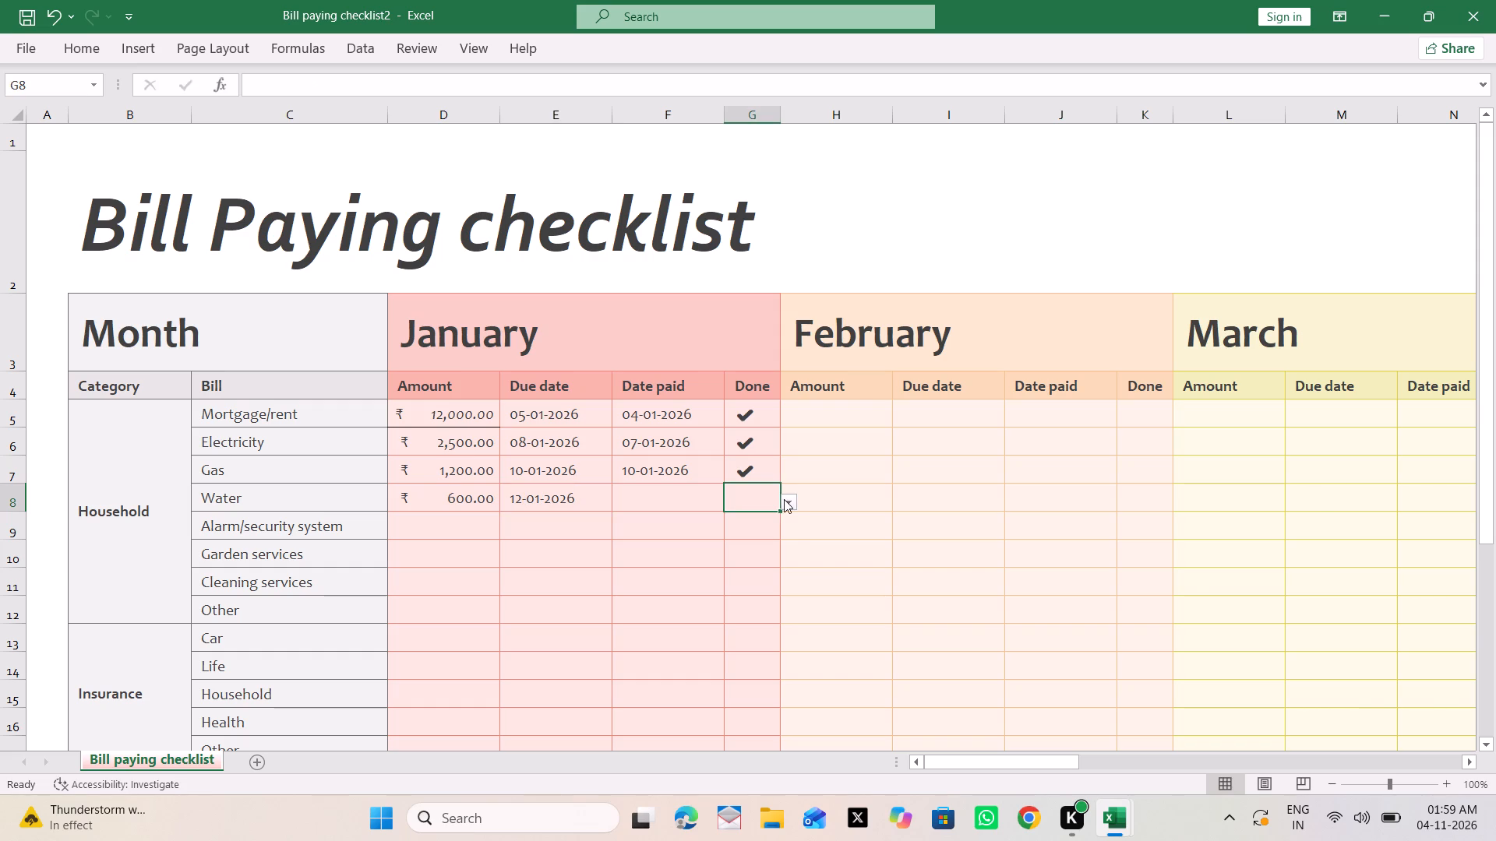
pyautogui.click(785, 499)
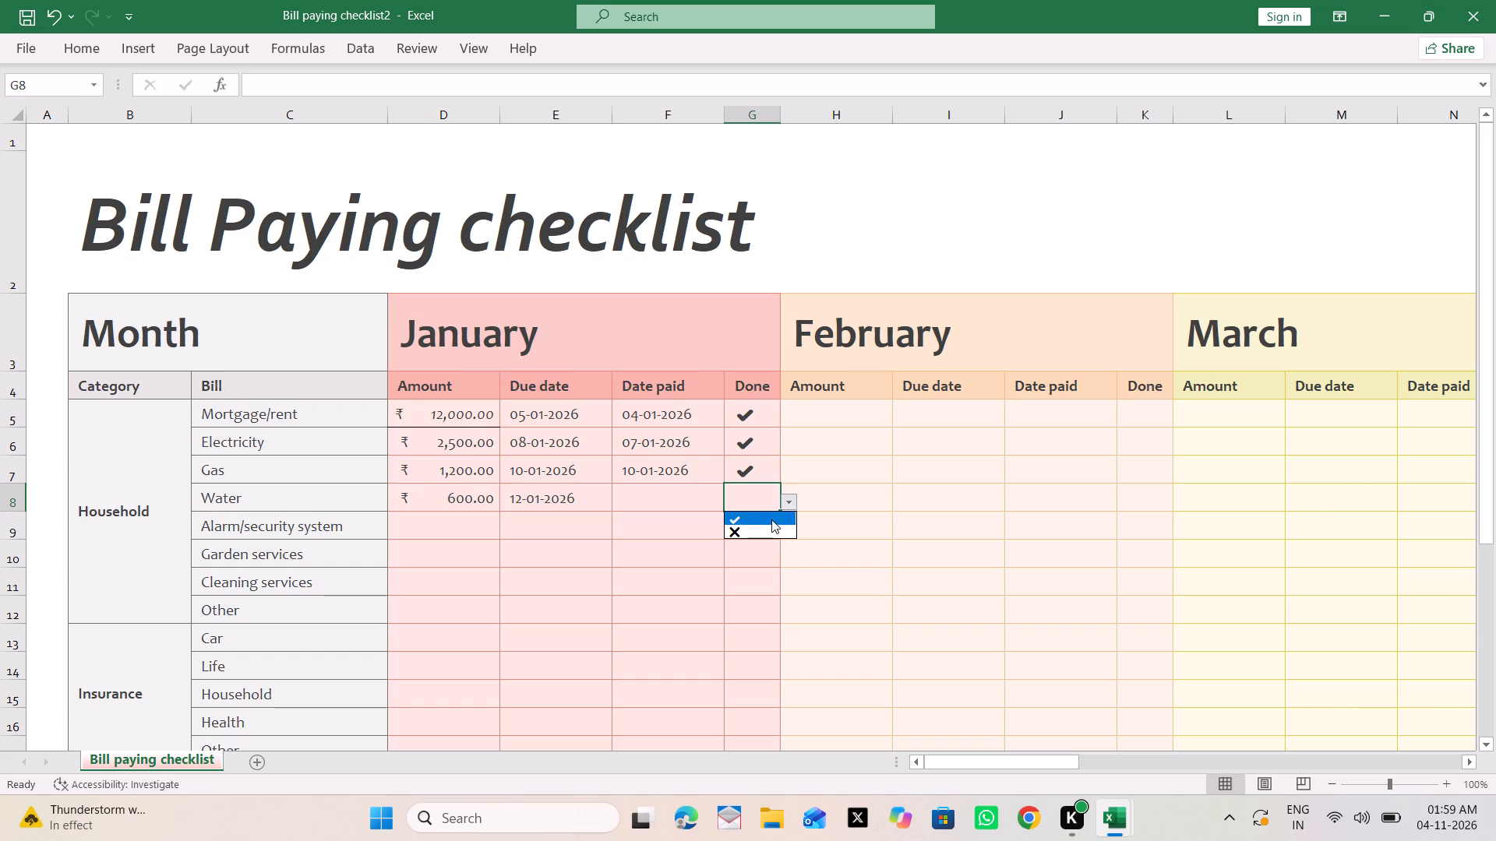
pyautogui.click(743, 534)
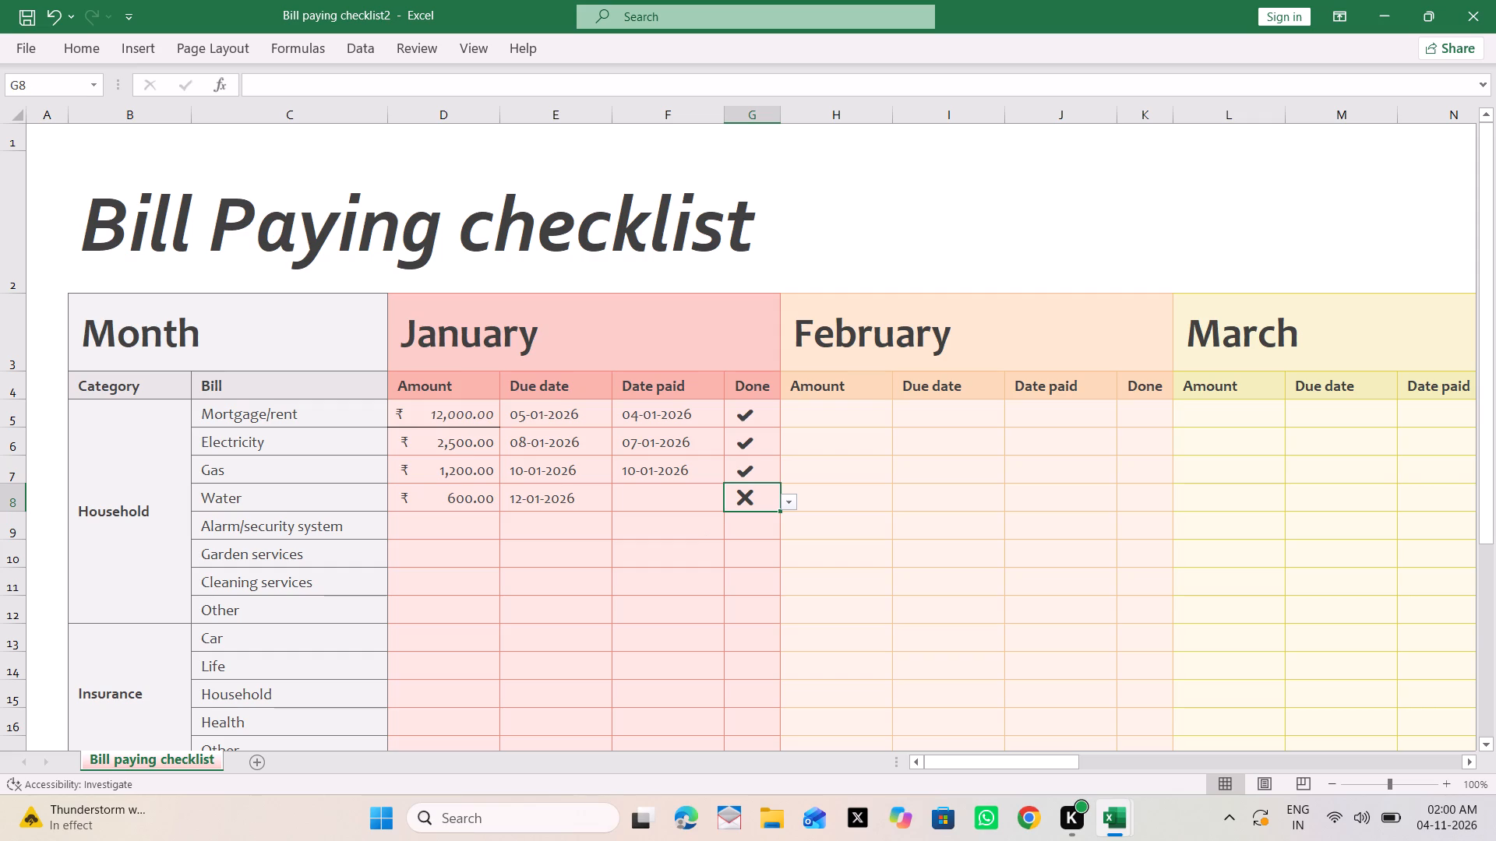
# Enter 1500 as the January Alarm/security system amount and apply the ₹ accounting format to it.
pyautogui.click(425, 519)
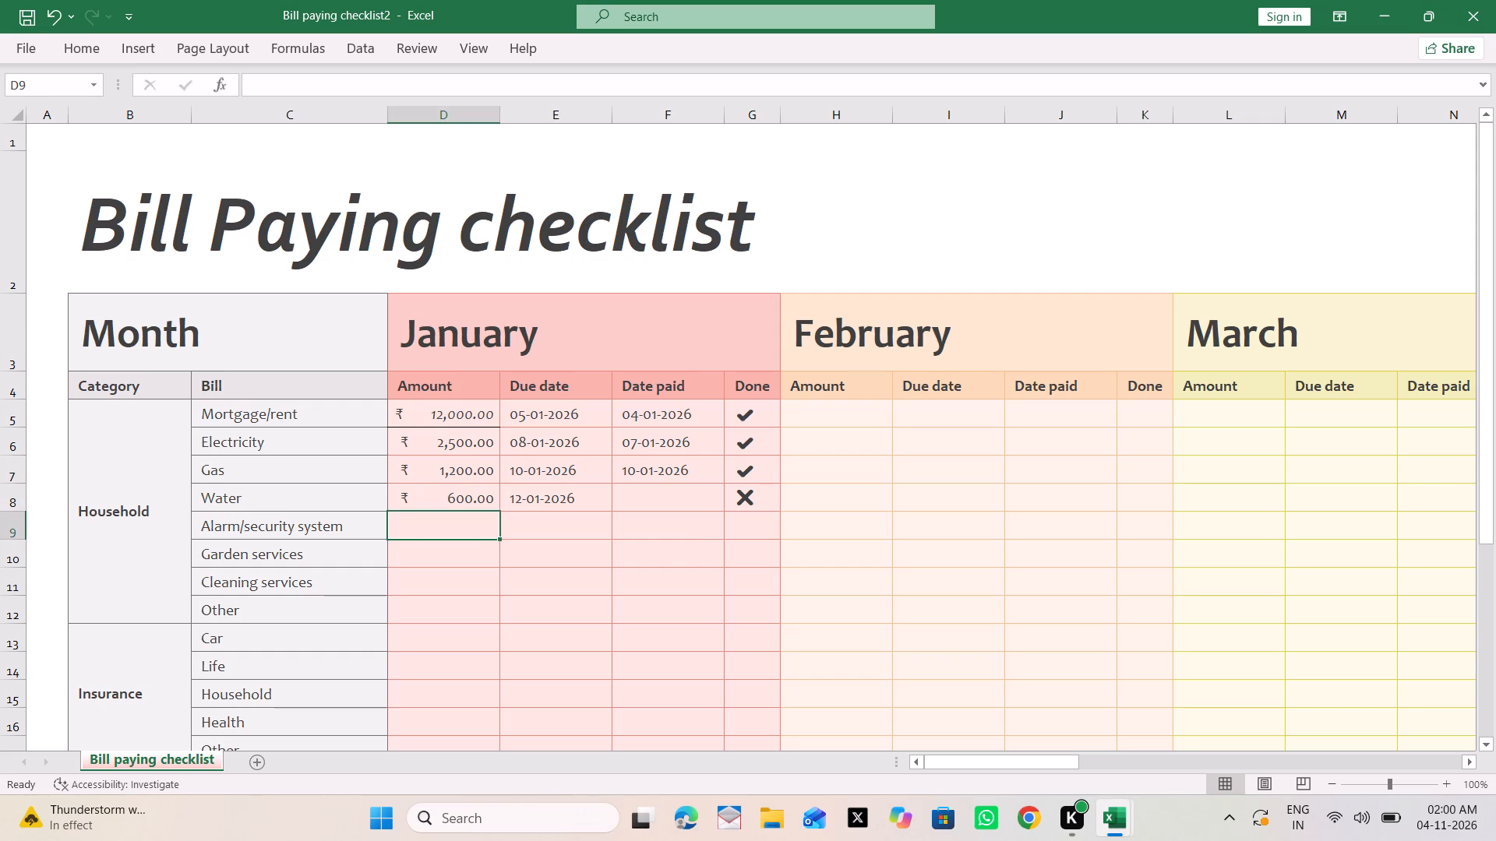
pyautogui.click(425, 519)
pyautogui.tripleClick(437, 526)
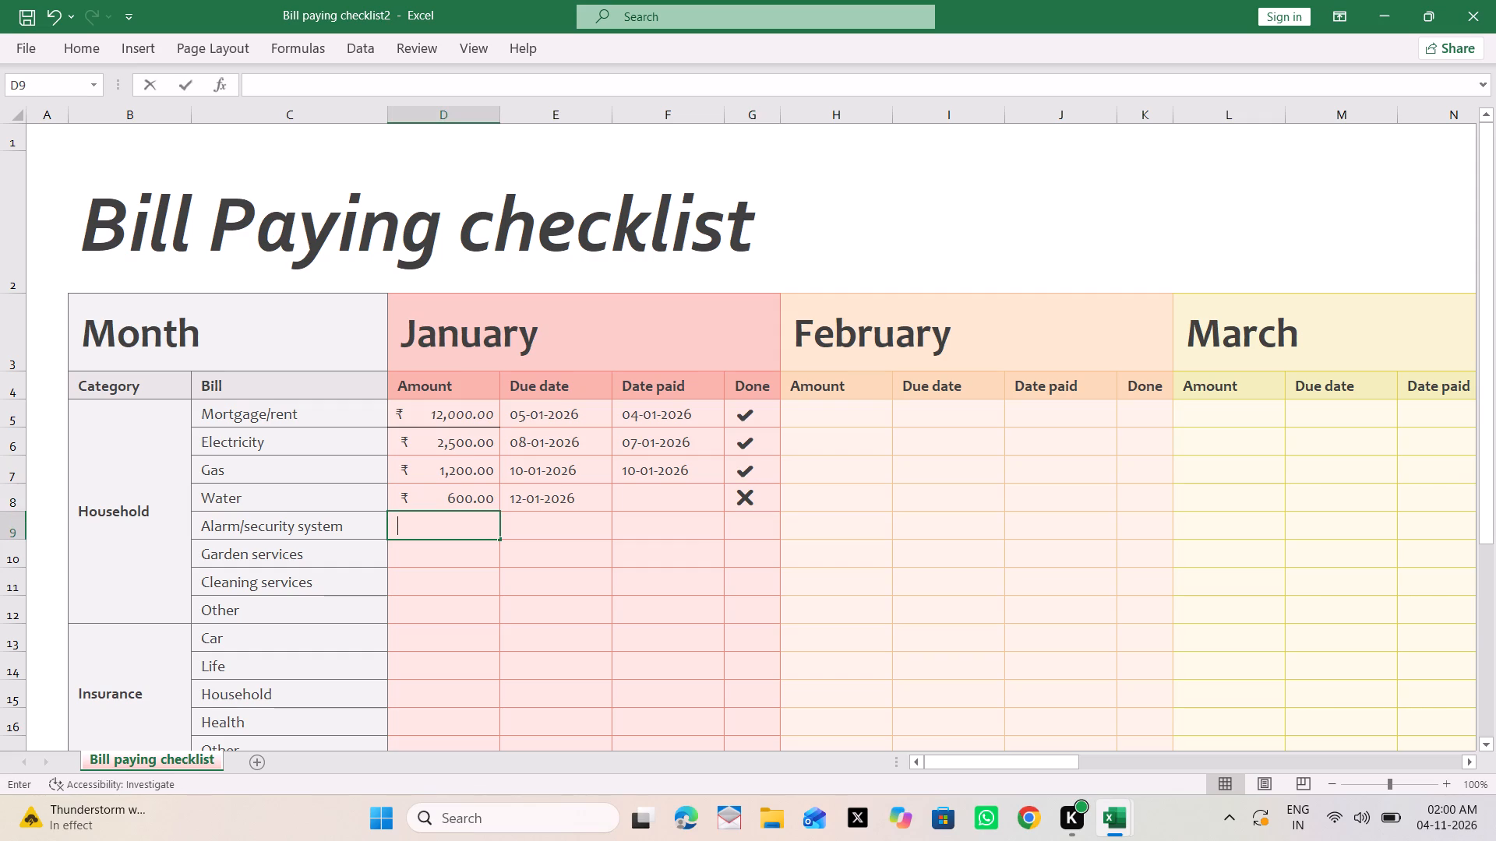
pyautogui.write('1500')
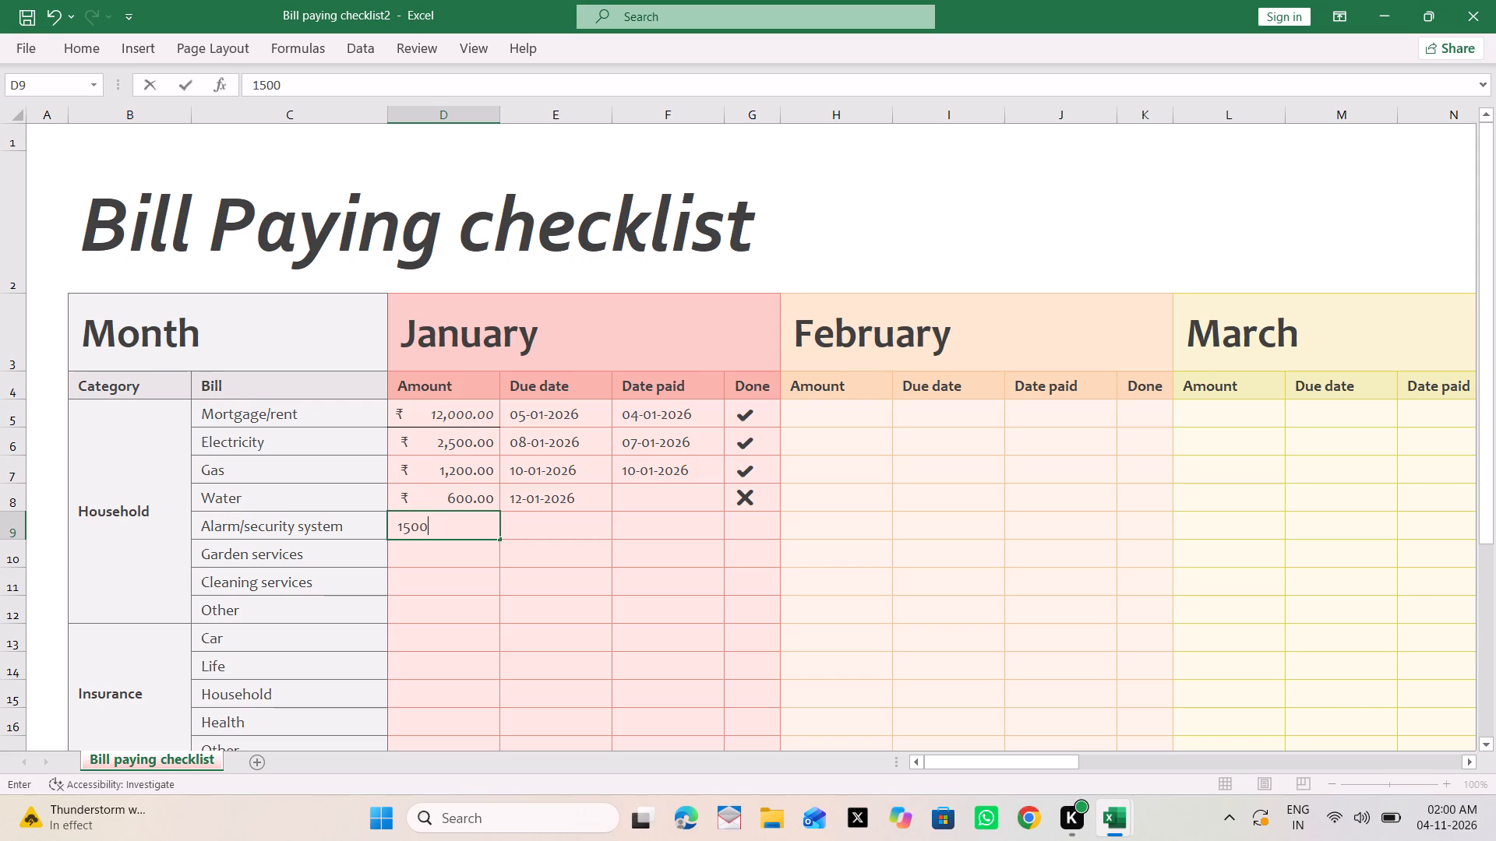
pyautogui.press('Right')
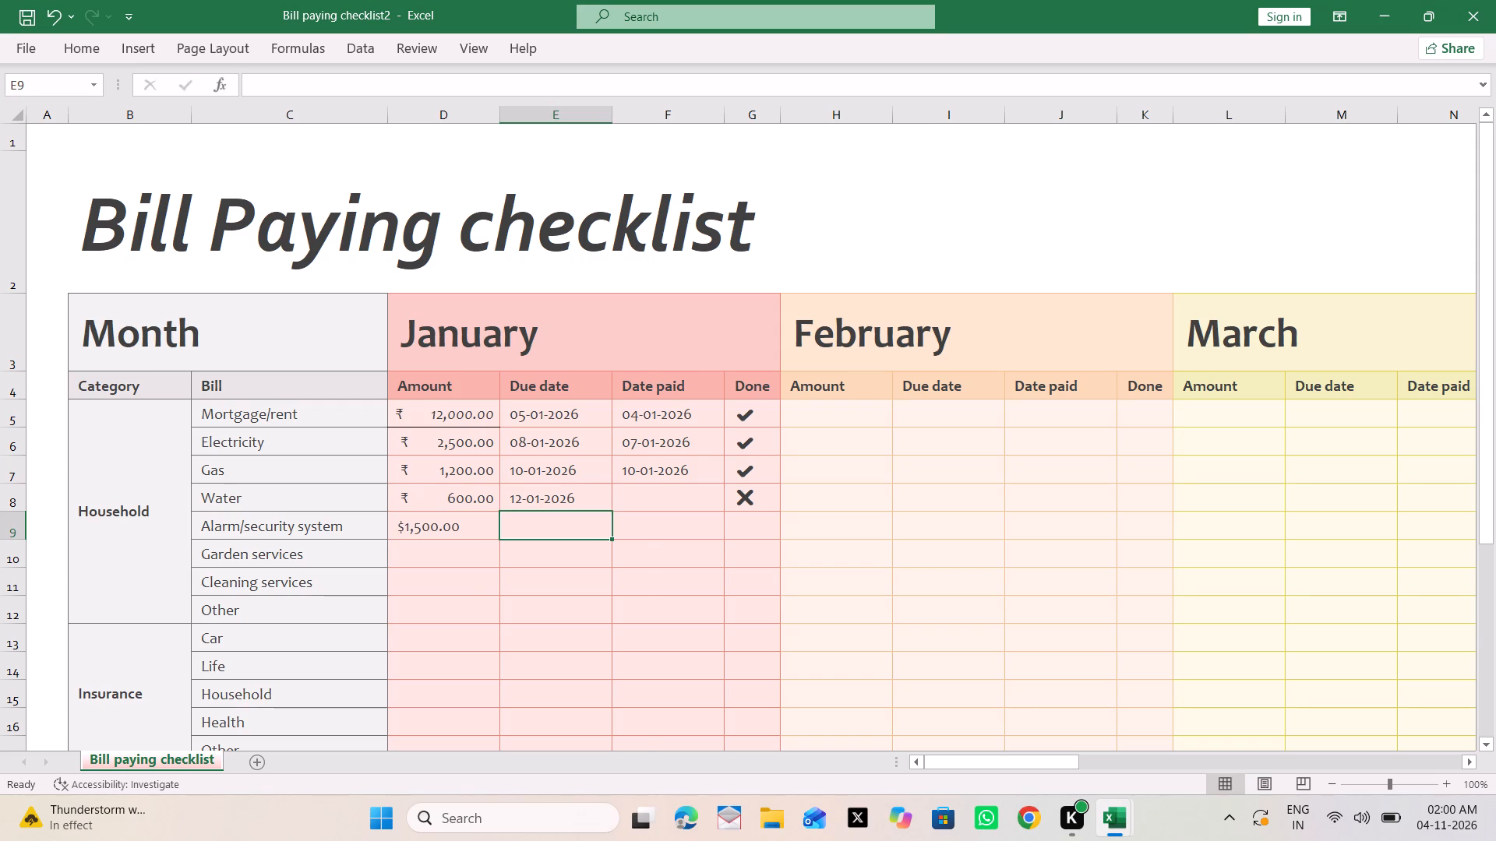
pyautogui.rightClick(436, 527)
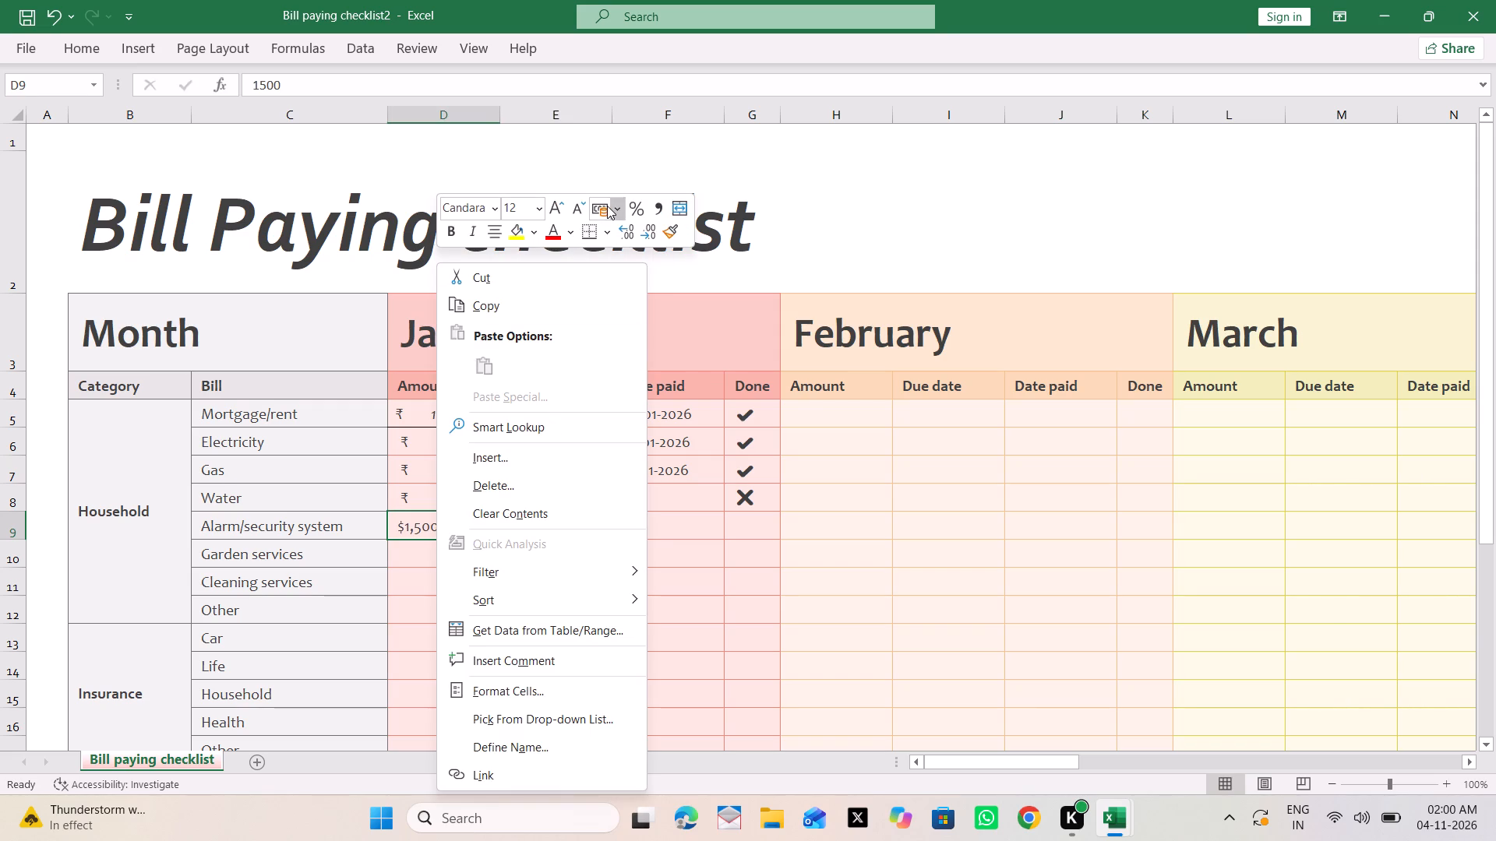
pyautogui.click(603, 206)
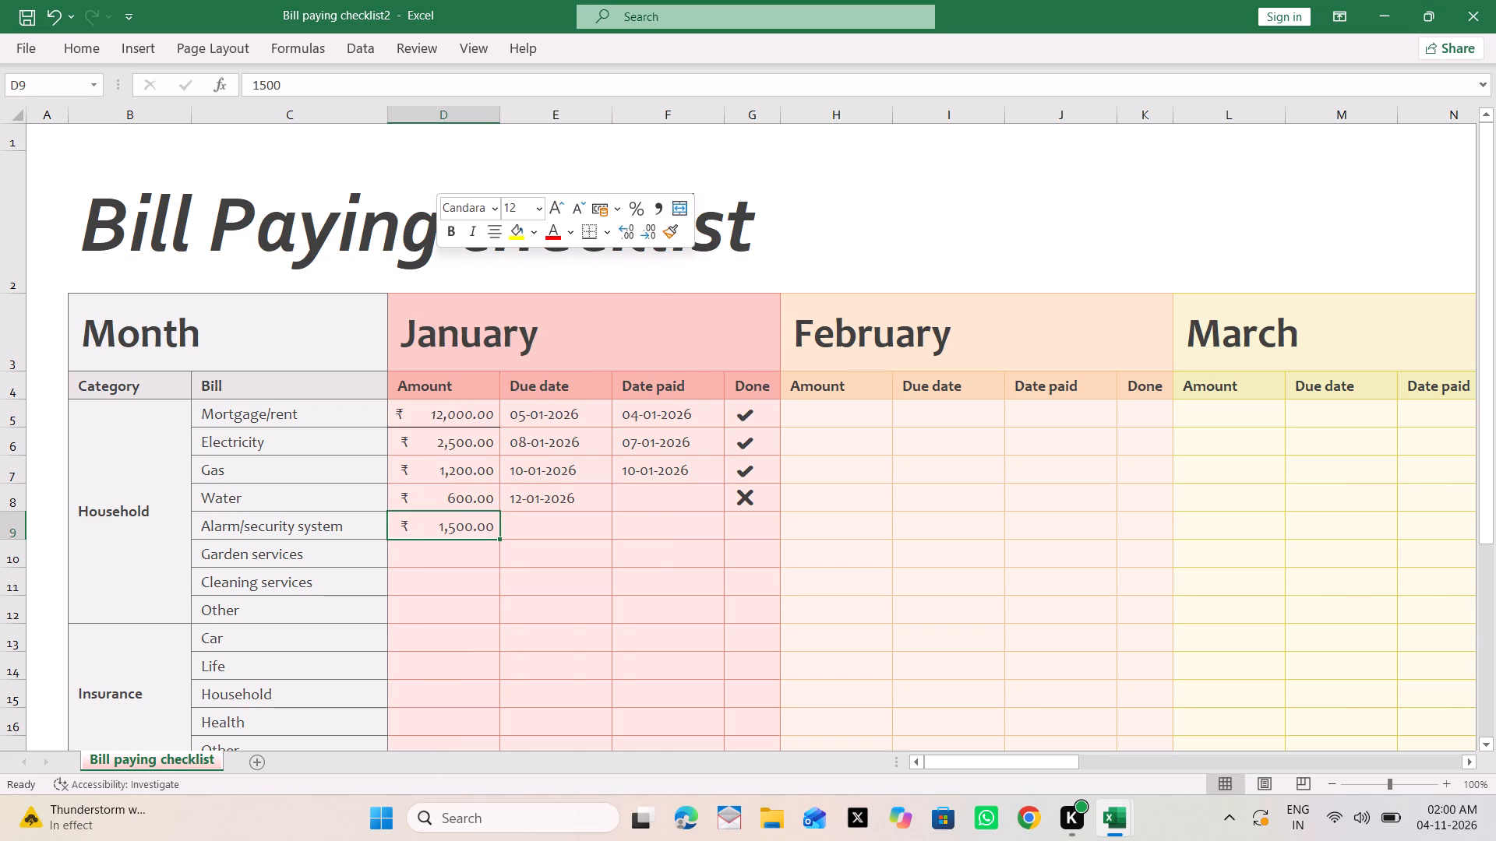
# Set the January due date for Alarm/security system to 15/01/2026.
pyautogui.click(553, 526)
pyautogui.write('15')
pyautogui.write('/01/2026')
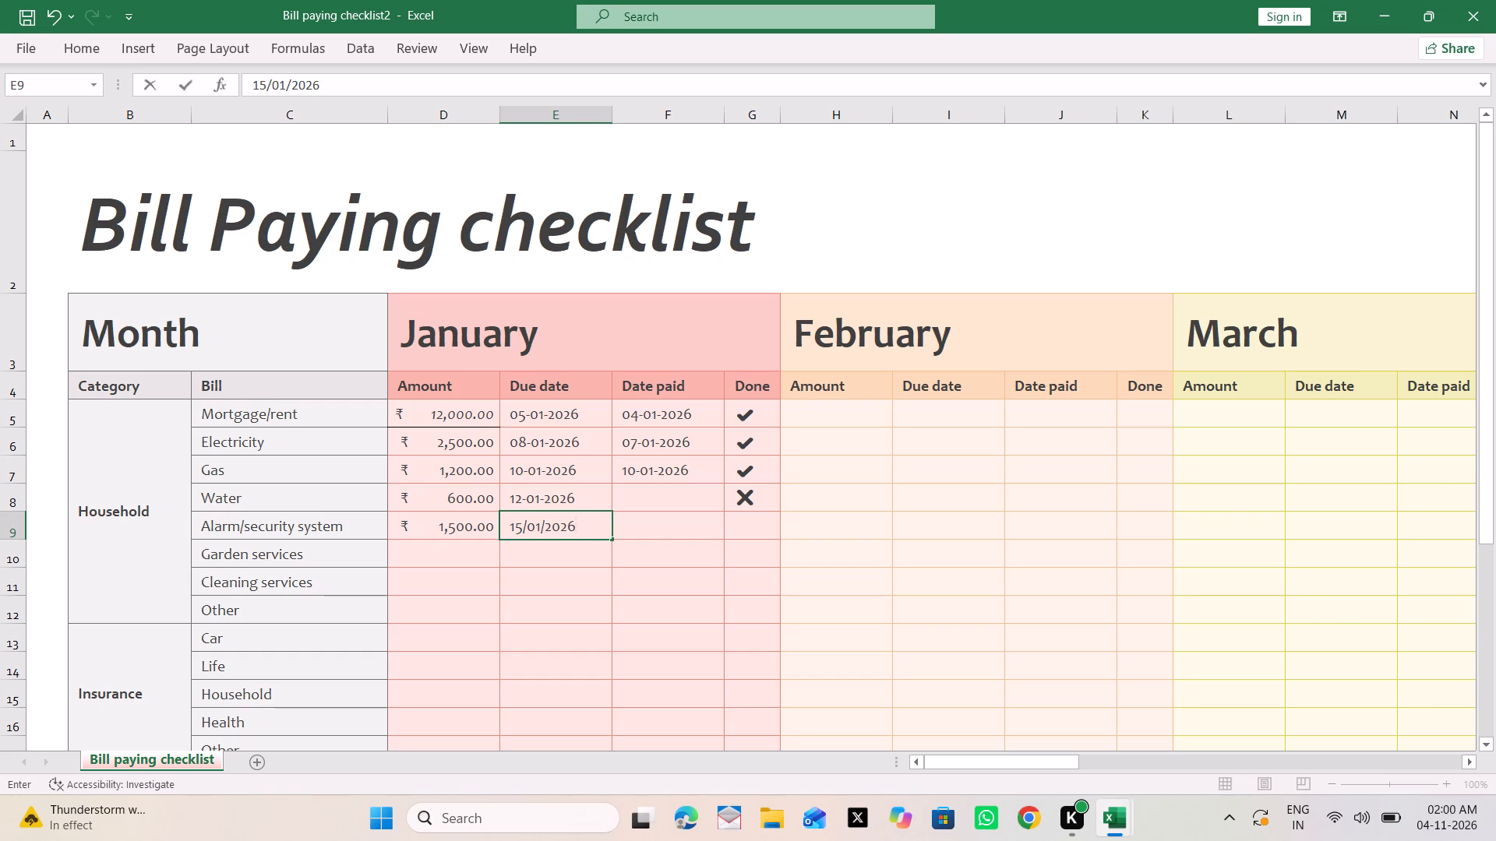
# Mark the January Alarm/security system bill as not done with the cross mark.
pyautogui.click(743, 519)
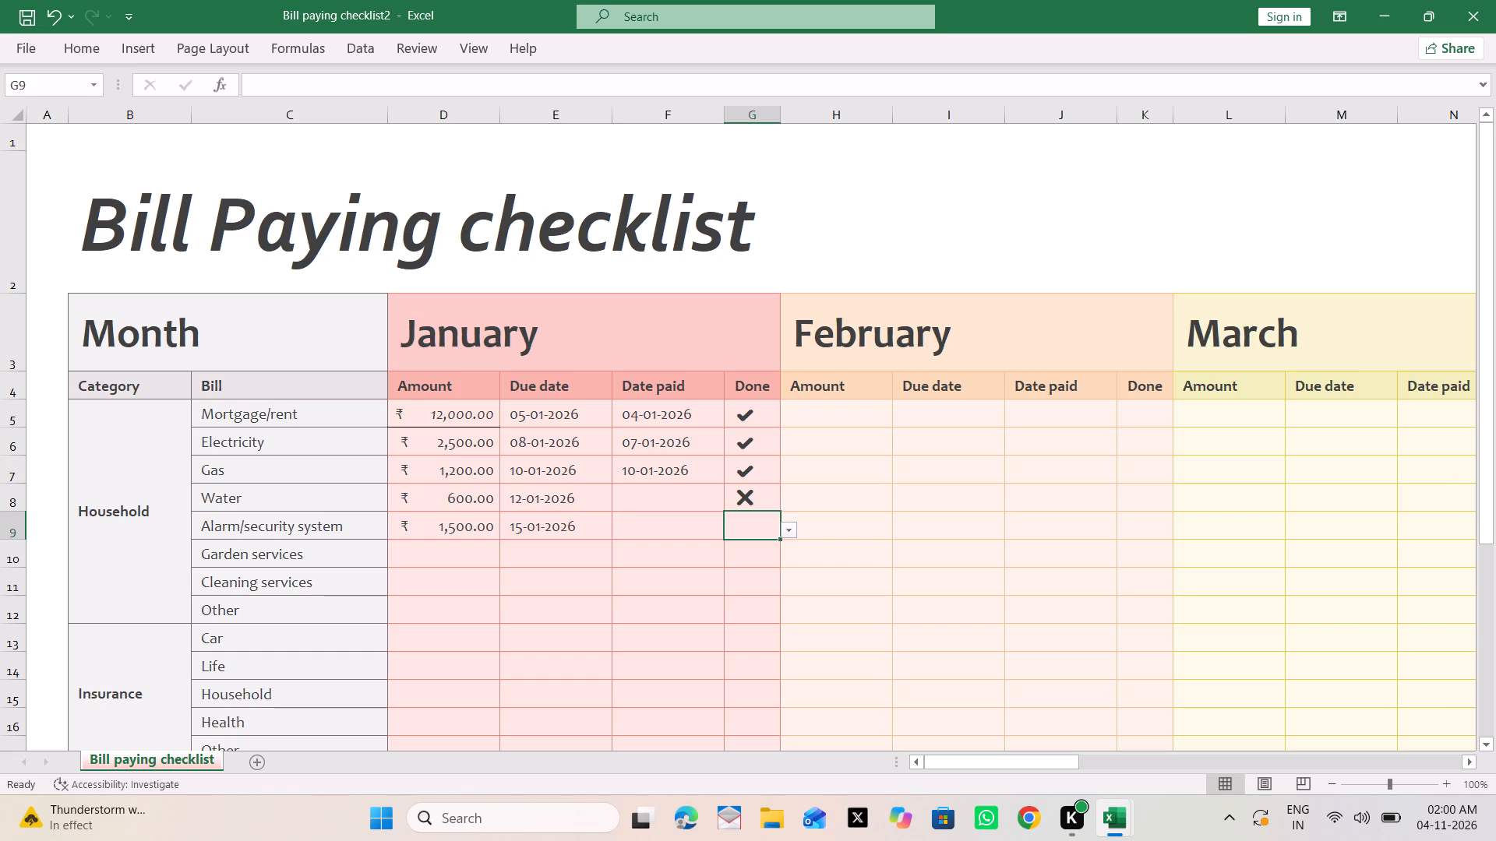
pyautogui.click(791, 533)
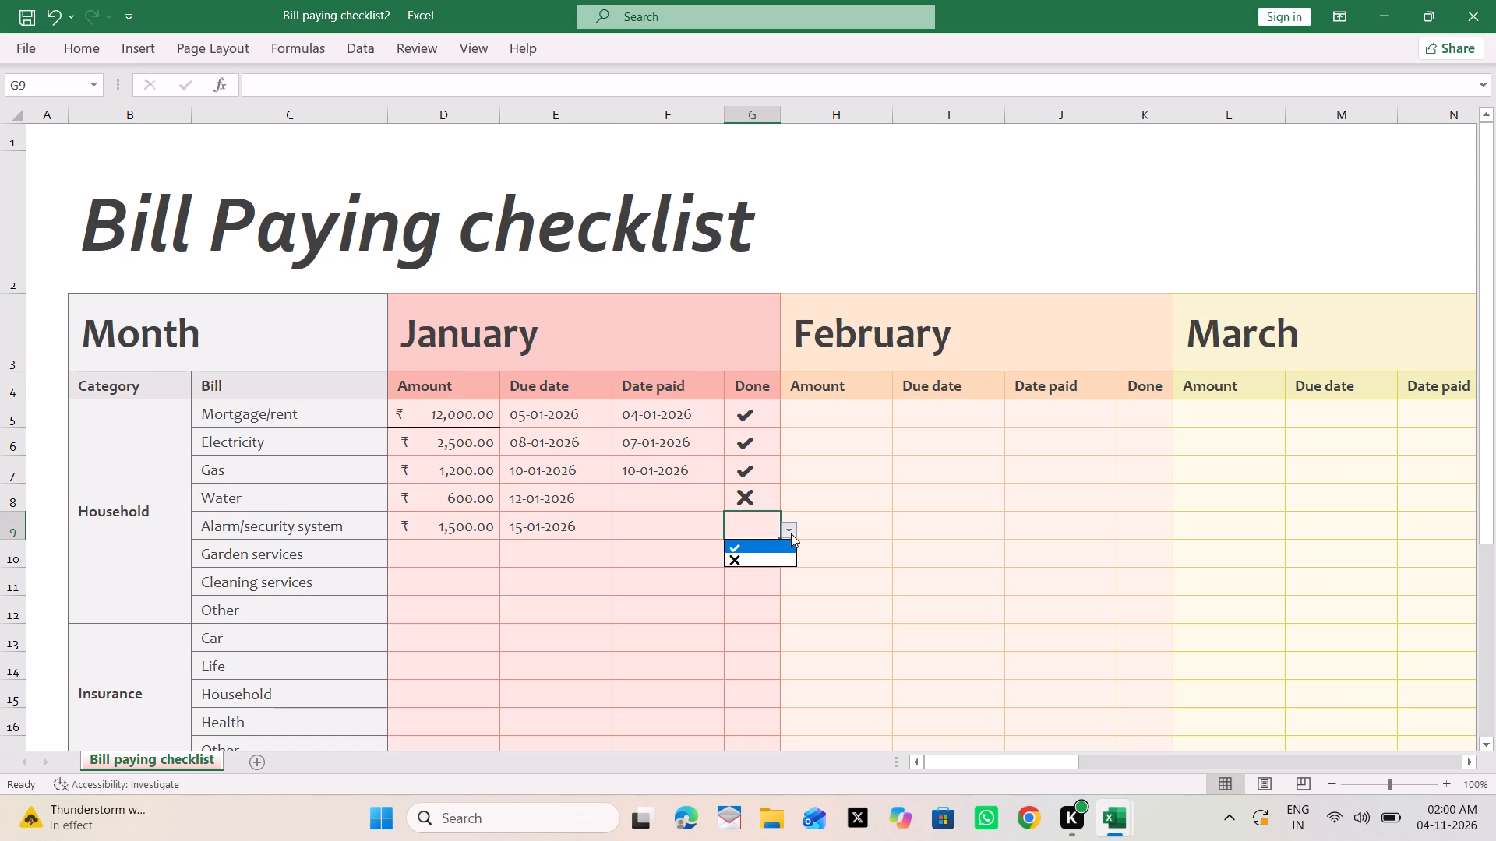
pyautogui.click(764, 554)
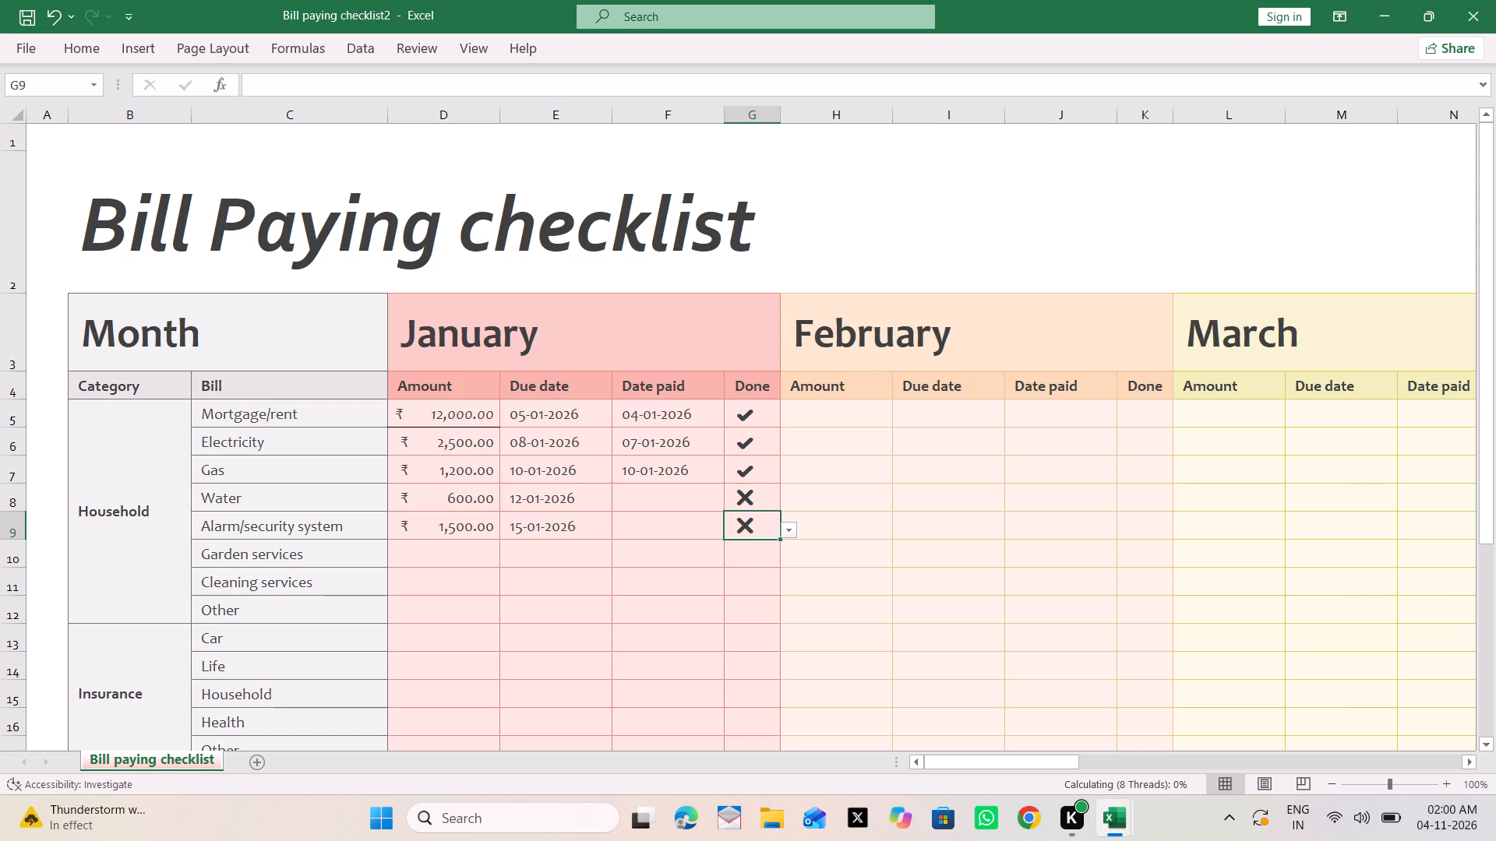
# Enter 2000 as the January Garden services amount and apply the ₹ accounting format to it.
pyautogui.click(439, 554)
pyautogui.click(438, 552)
pyautogui.rightClick(438, 552)
pyautogui.doubleClick(438, 552)
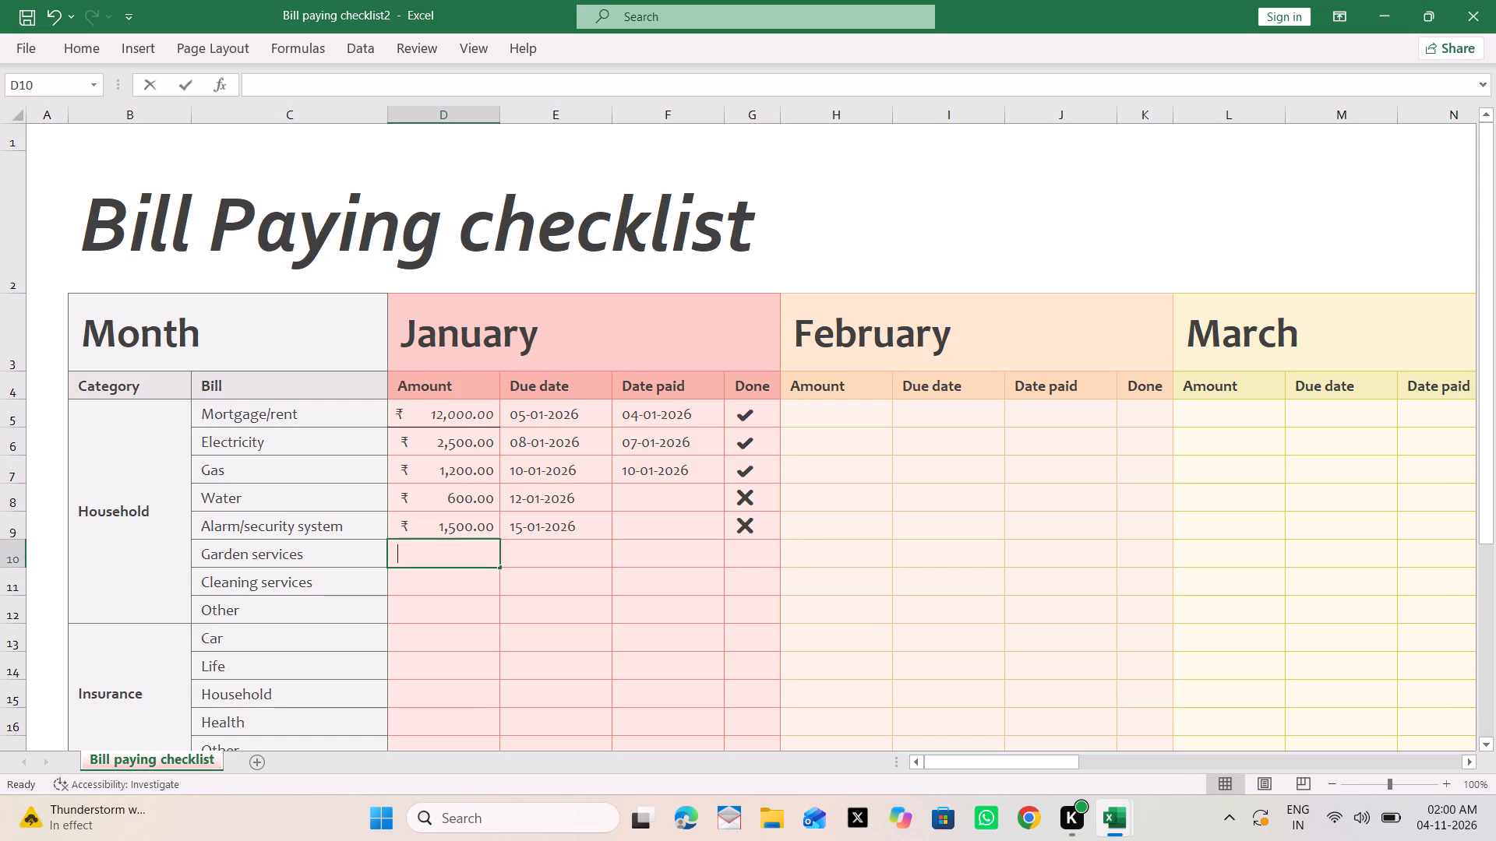
pyautogui.write('2000')
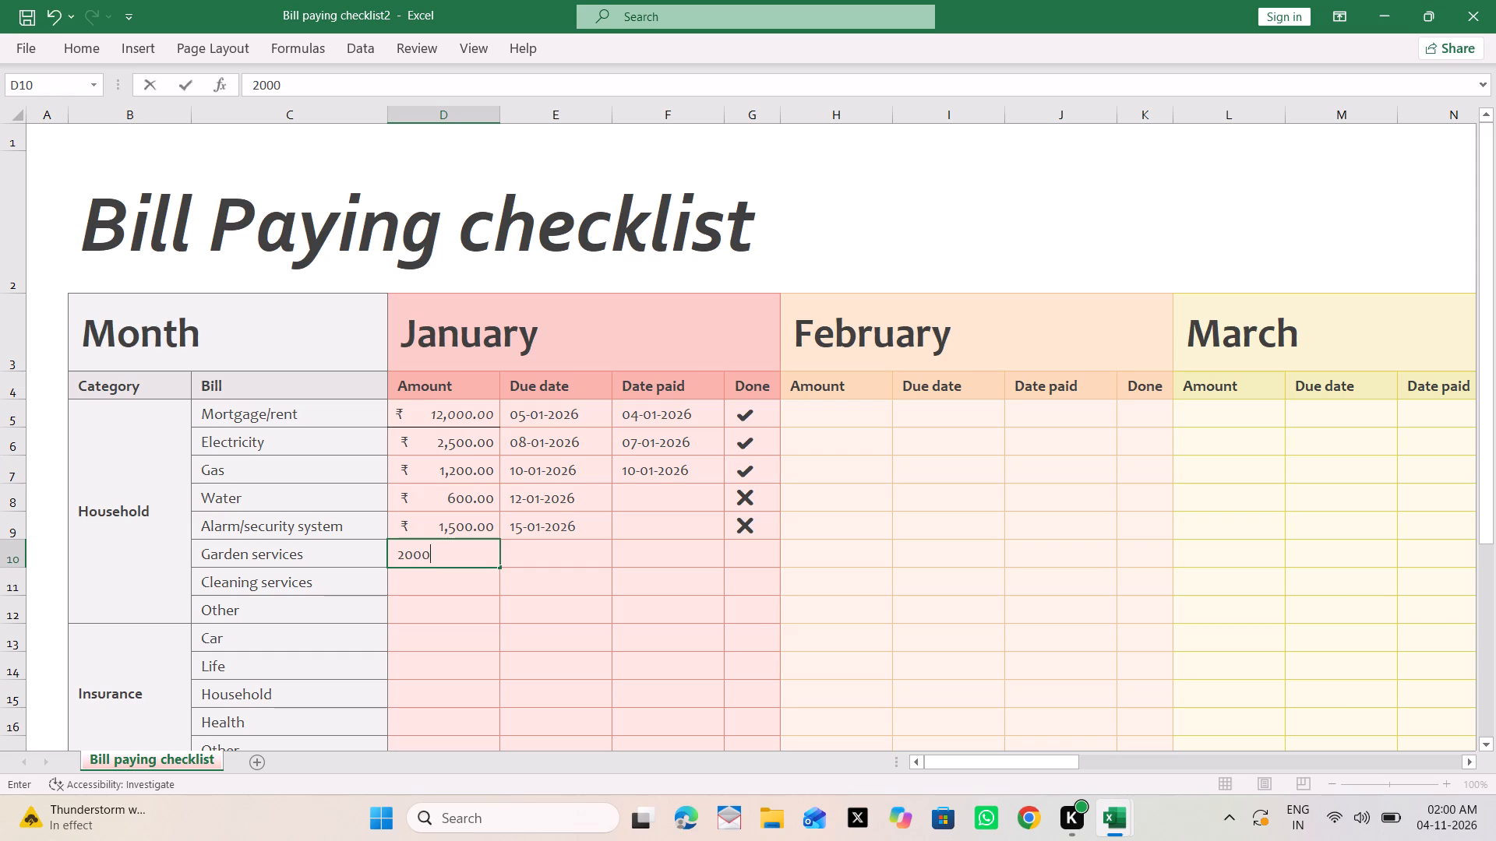
pyautogui.press('Right')
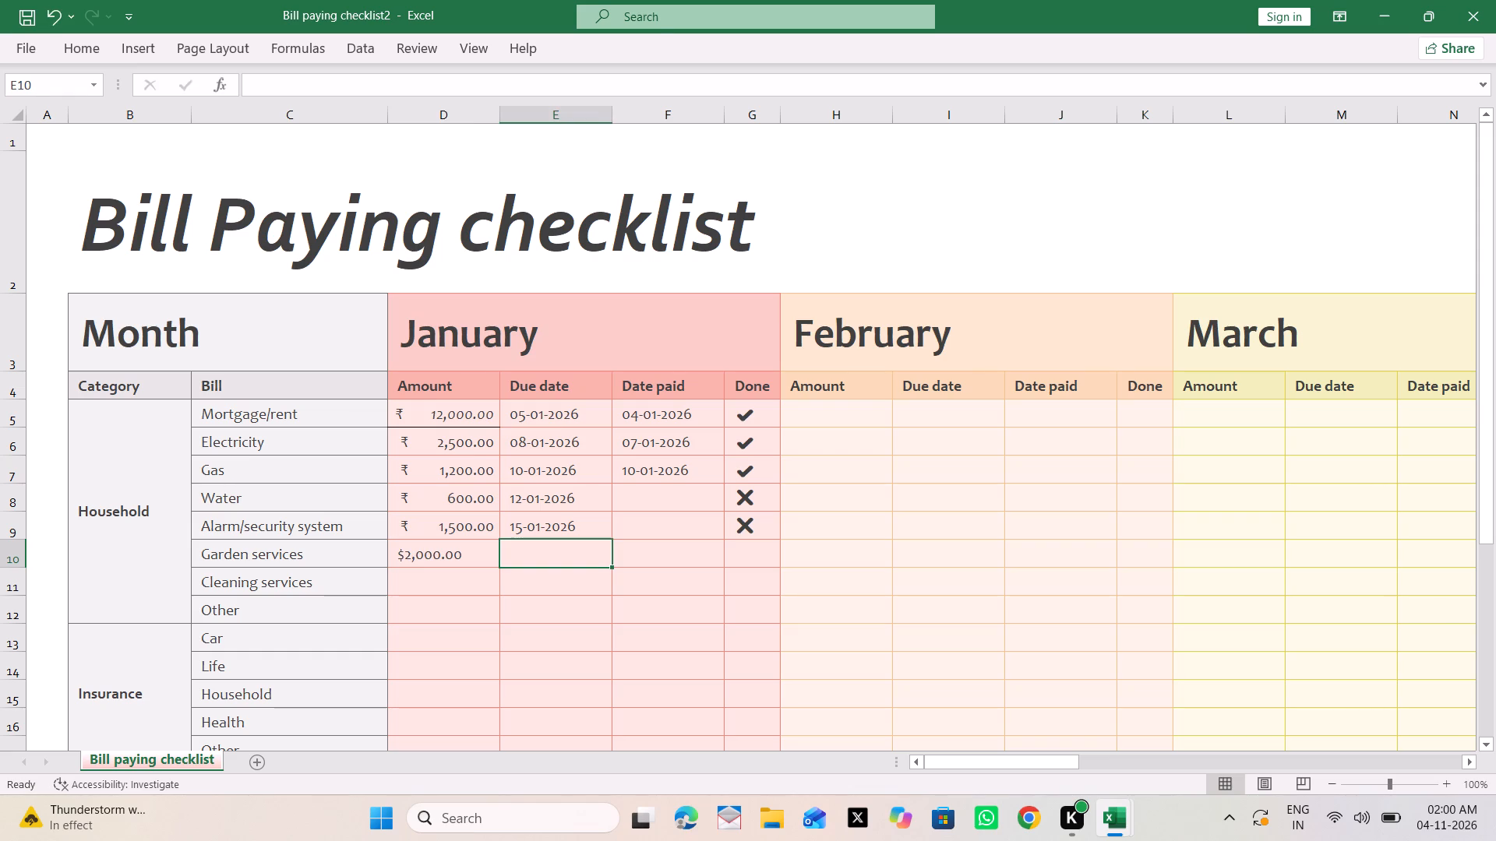
pyautogui.rightClick(452, 557)
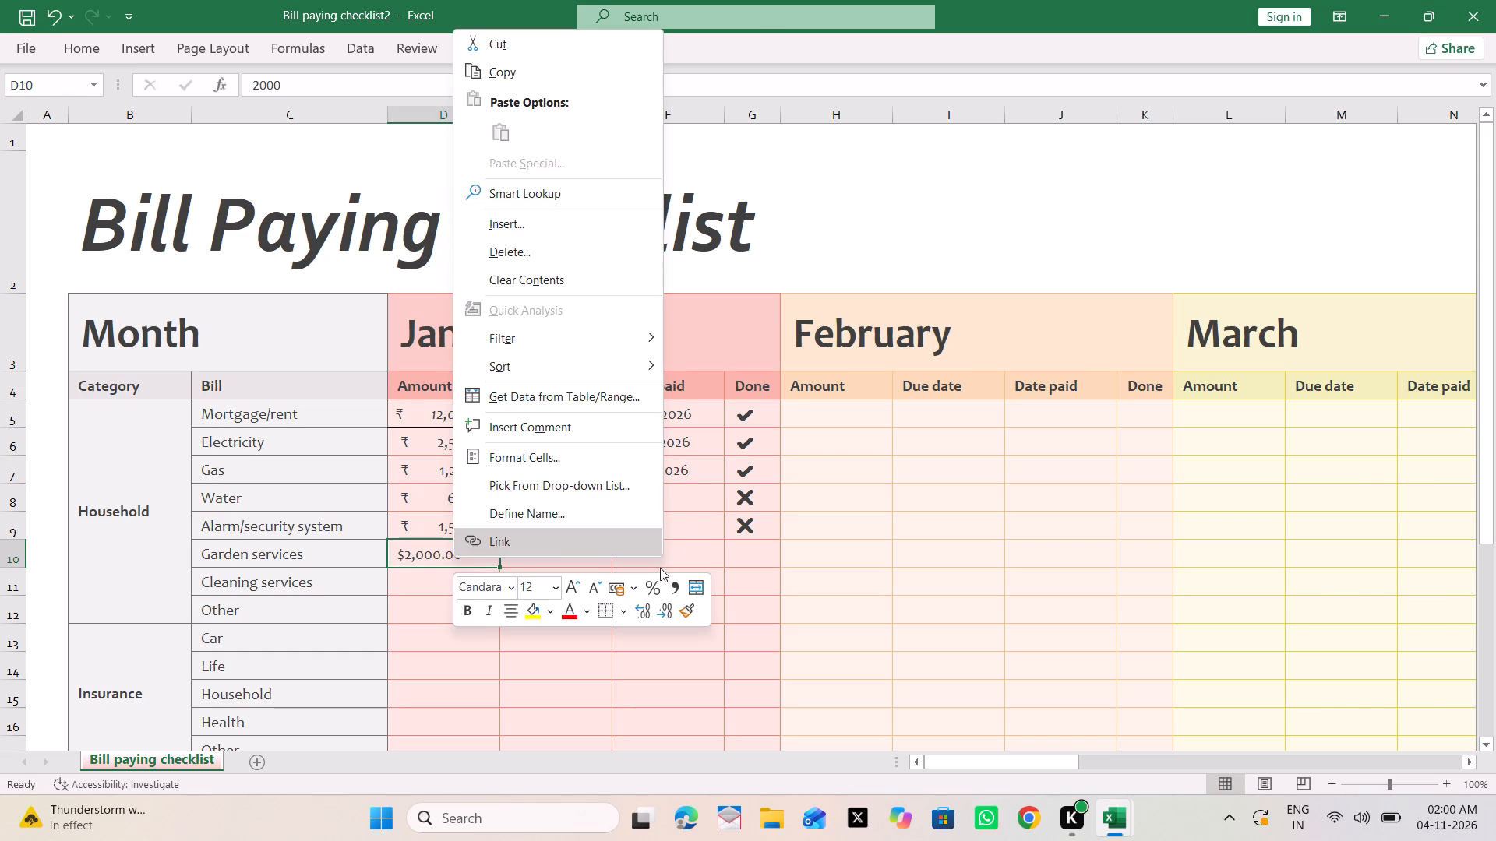
pyautogui.click(616, 589)
# Set the January Garden services due date to 18/01/2026 and its date paid to 17/01/2026.
pyautogui.click(547, 548)
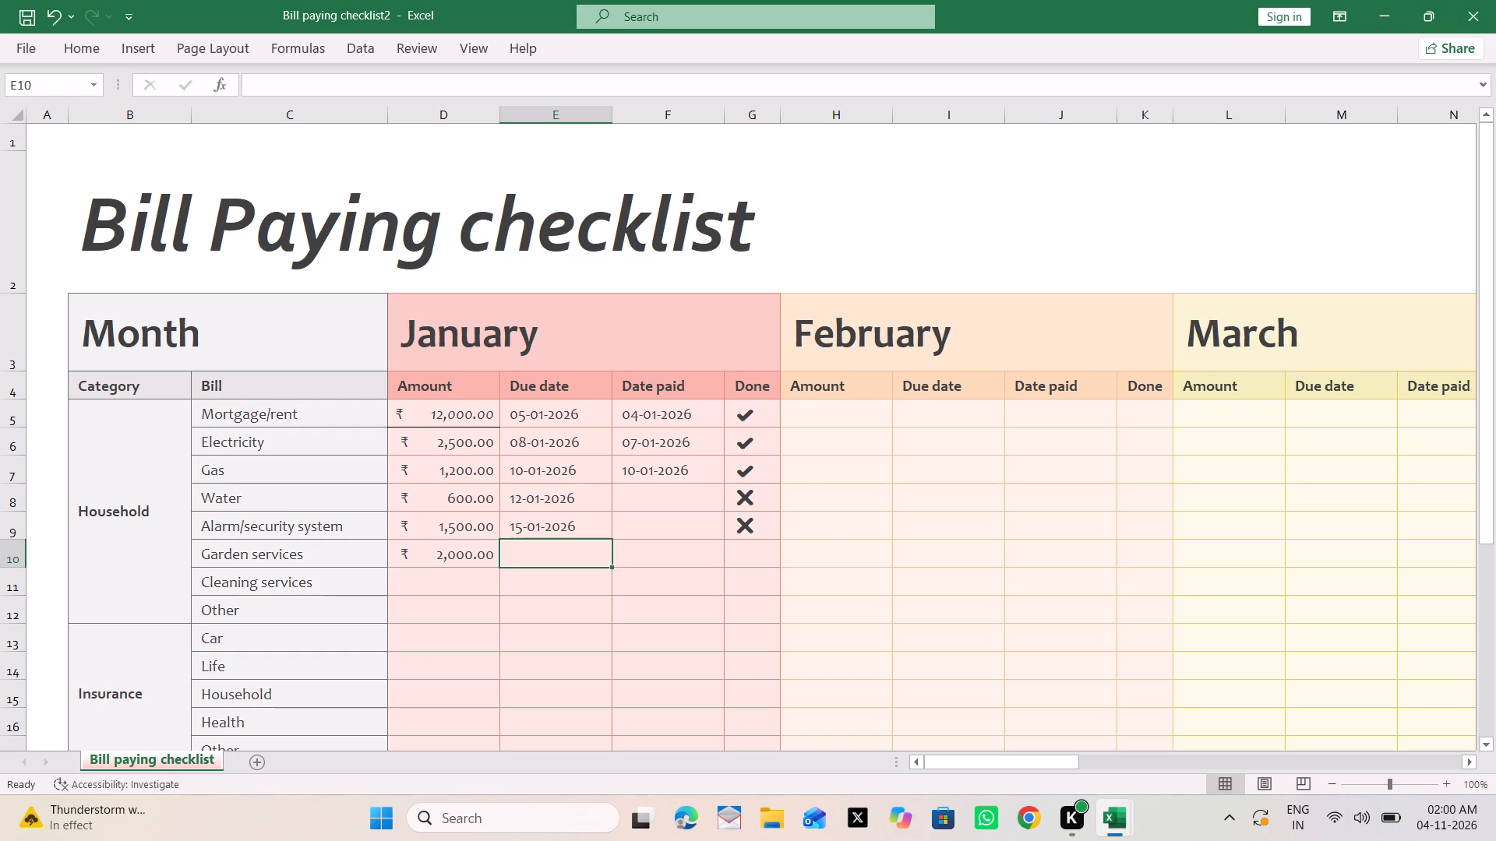
pyautogui.doubleClick(539, 547)
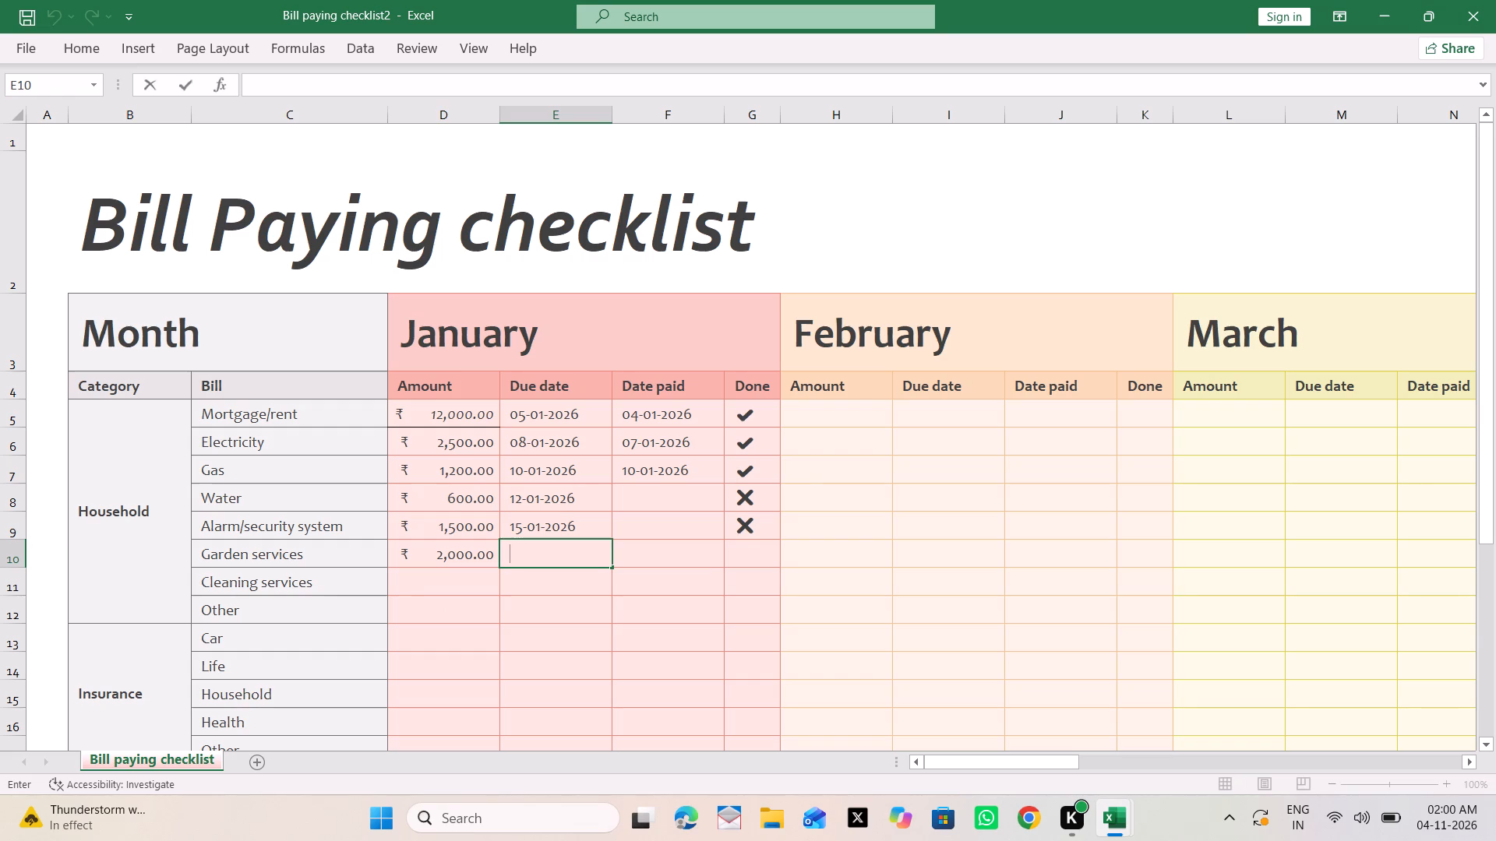
pyautogui.write('18/01/2026')
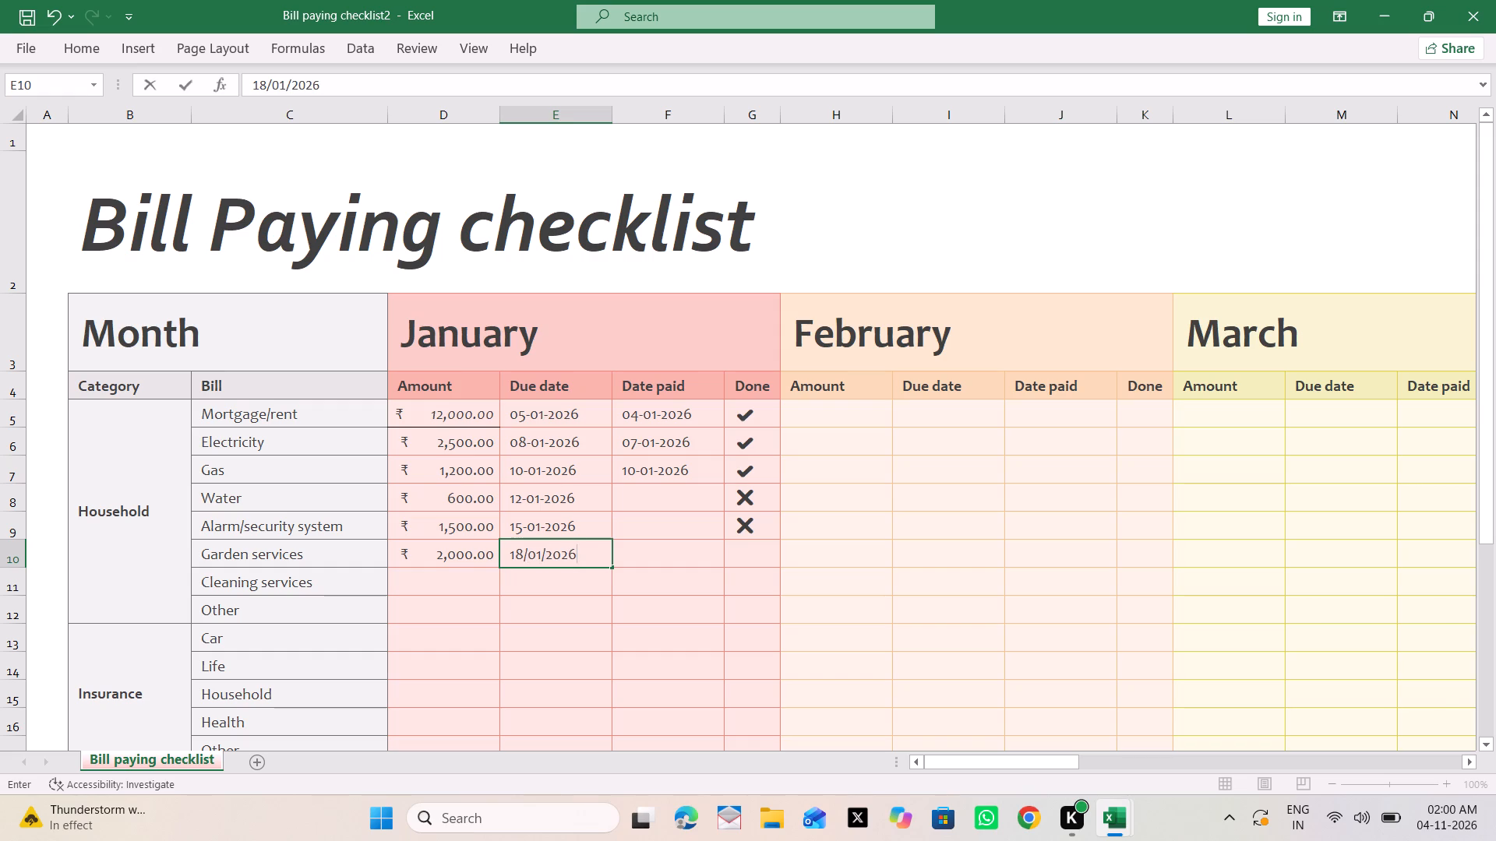
pyautogui.click(628, 557)
pyautogui.doubleClick(628, 557)
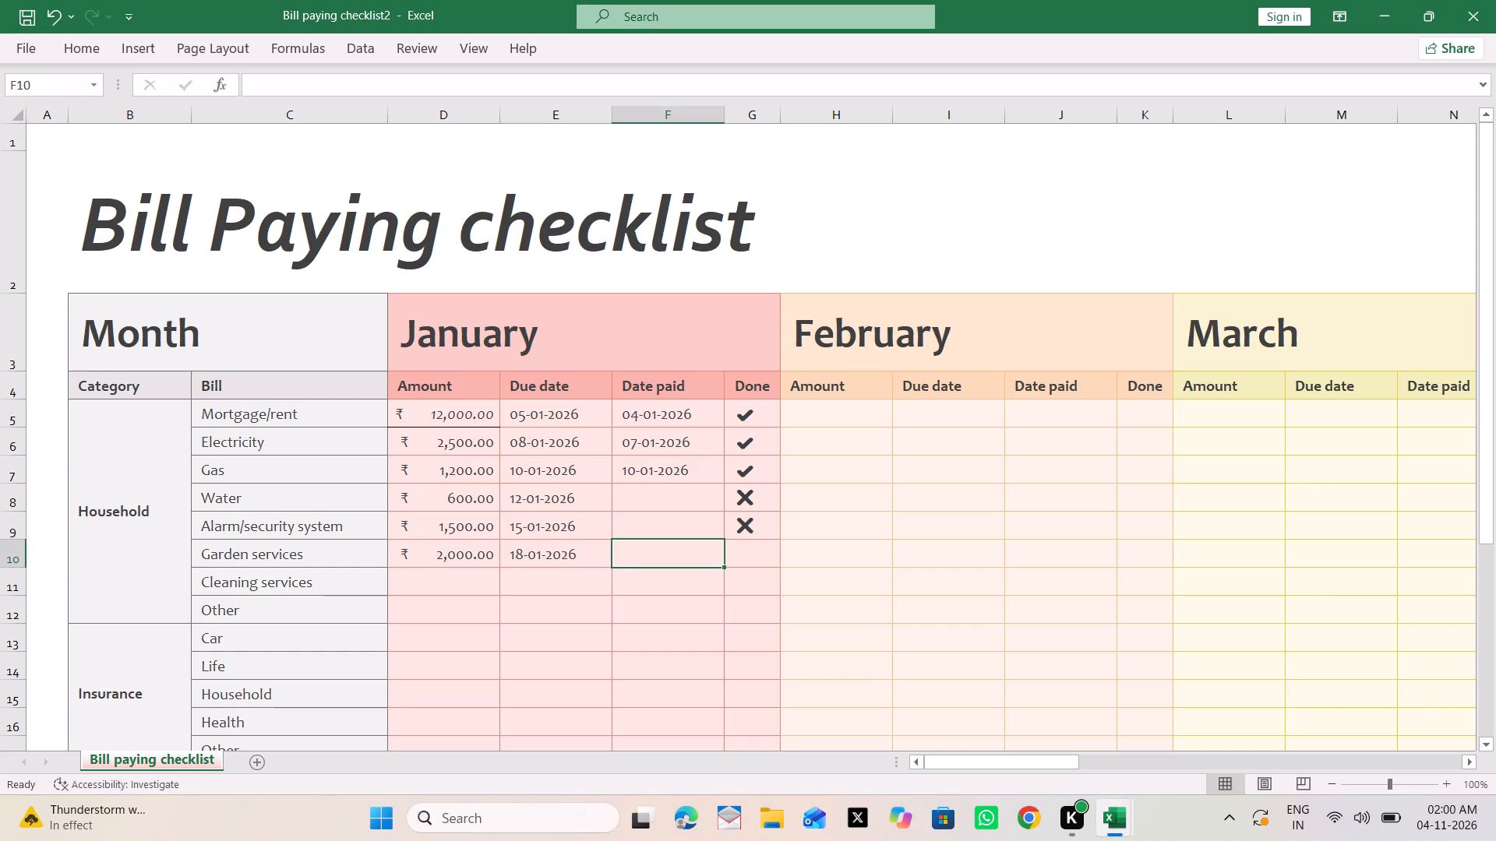
pyautogui.write('17/01/2026')
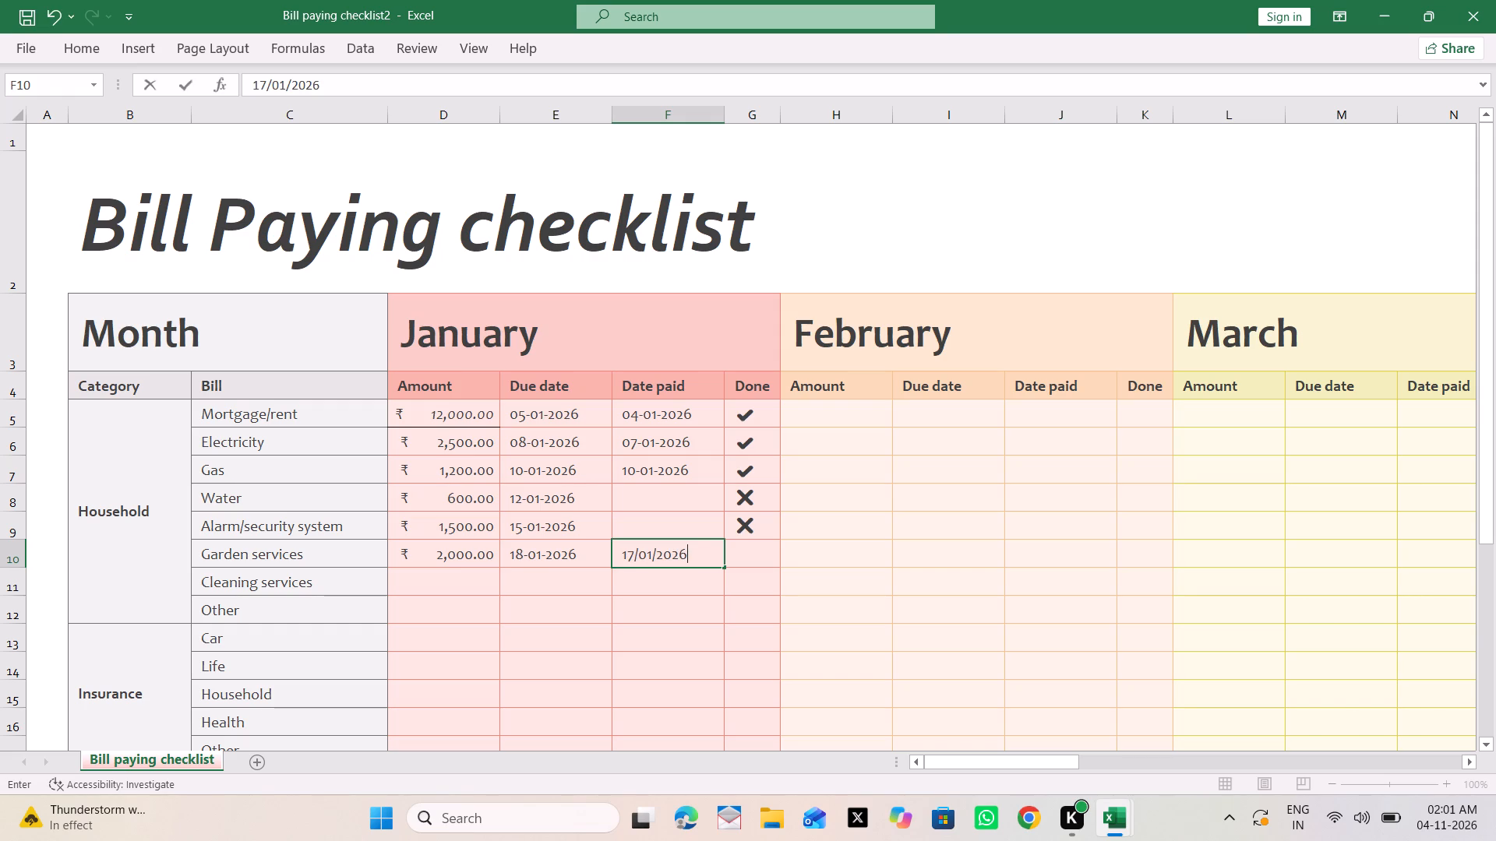
# Mark the January Garden services bill as done with the check mark.
pyautogui.click(756, 558)
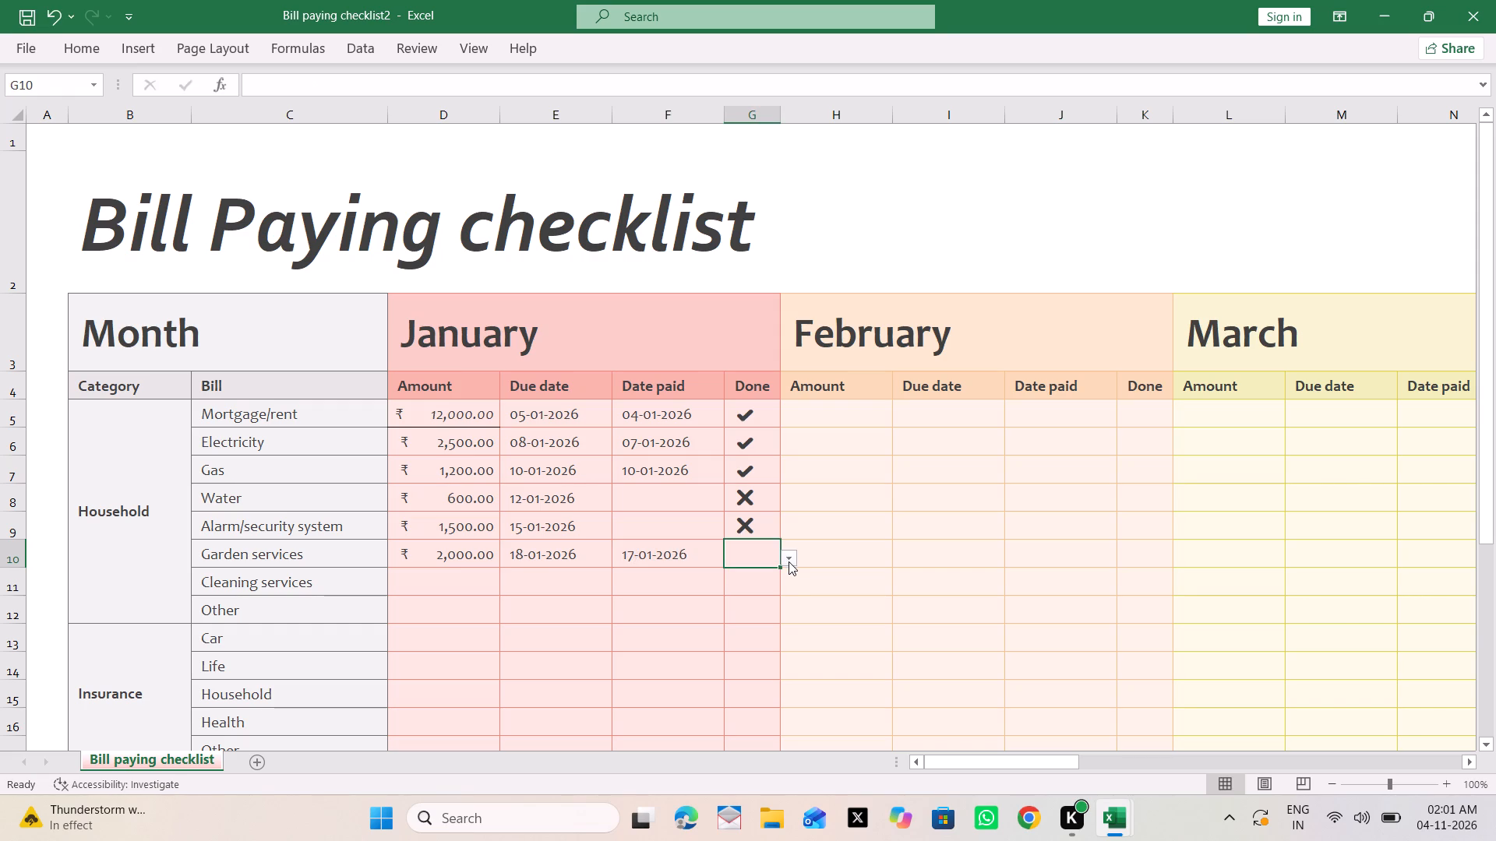
pyautogui.click(791, 561)
pyautogui.click(784, 572)
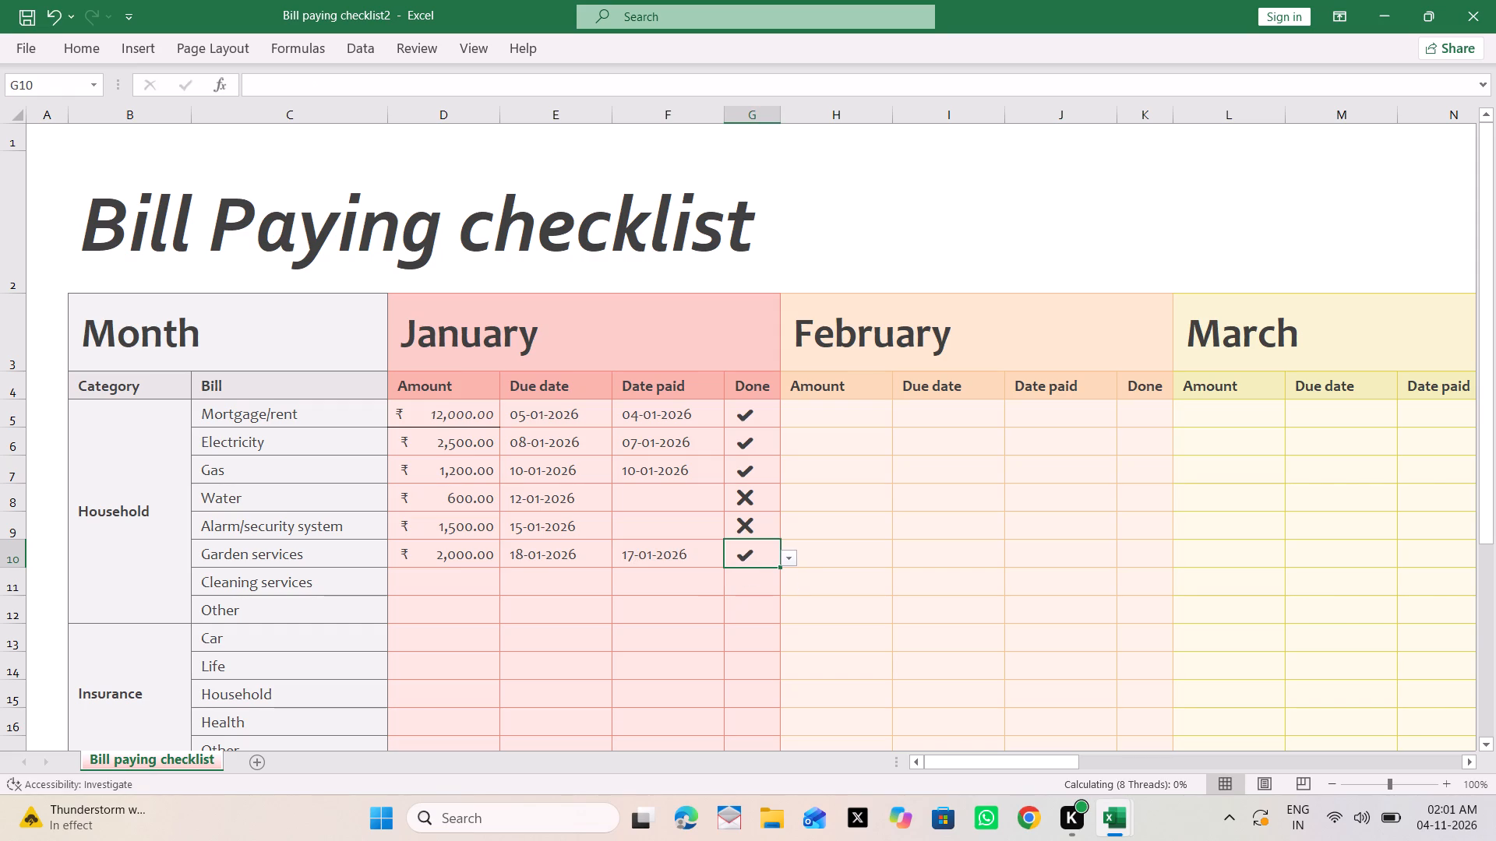
# Enter 1000 as the January Cleaning services amount and apply the ₹ accounting format to it.
pyautogui.click(467, 597)
pyautogui.doubleClick(461, 587)
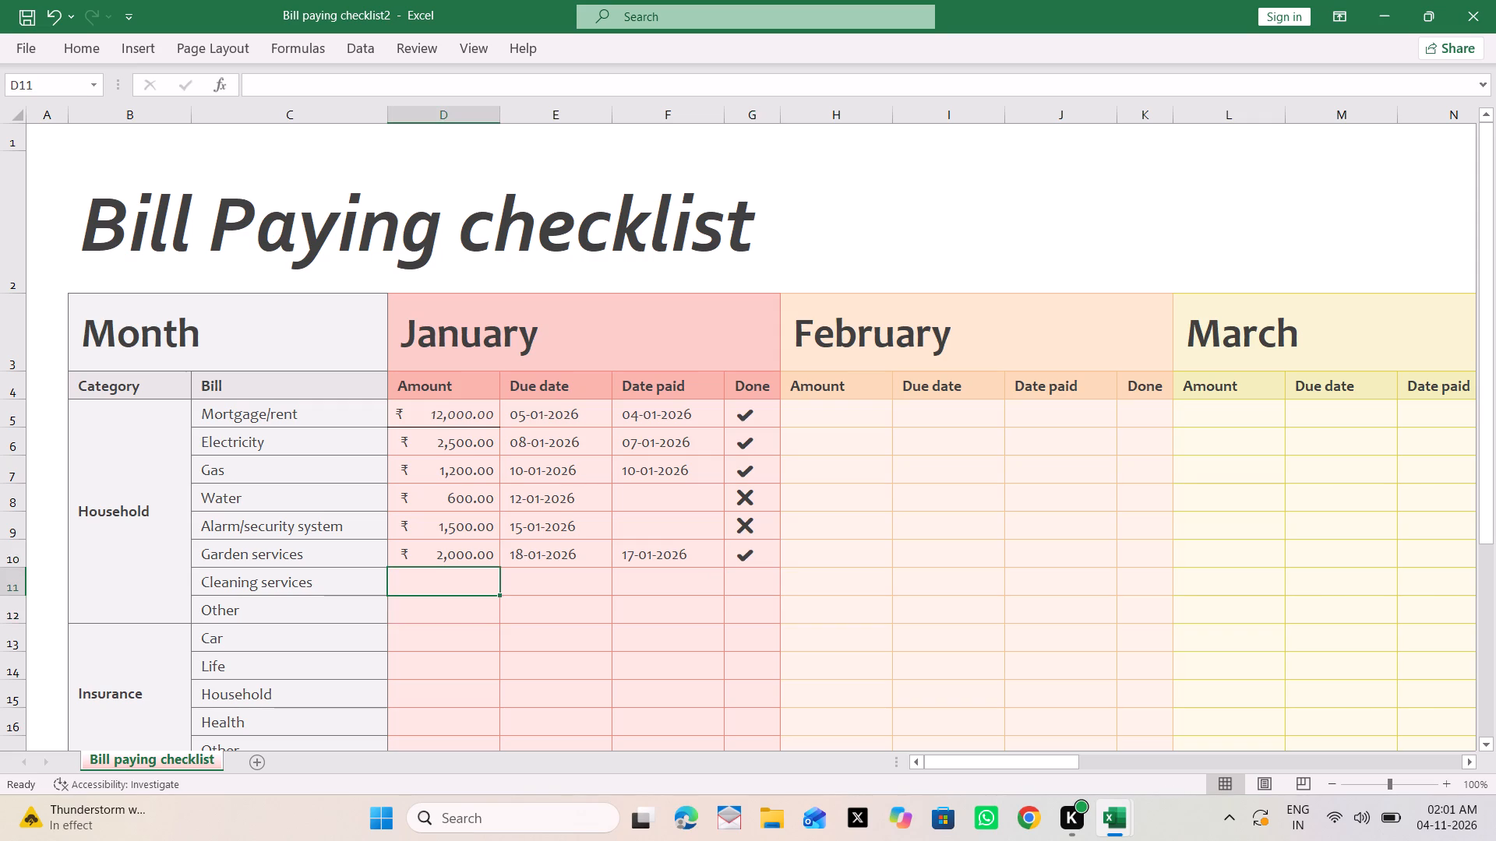
pyautogui.write('1000')
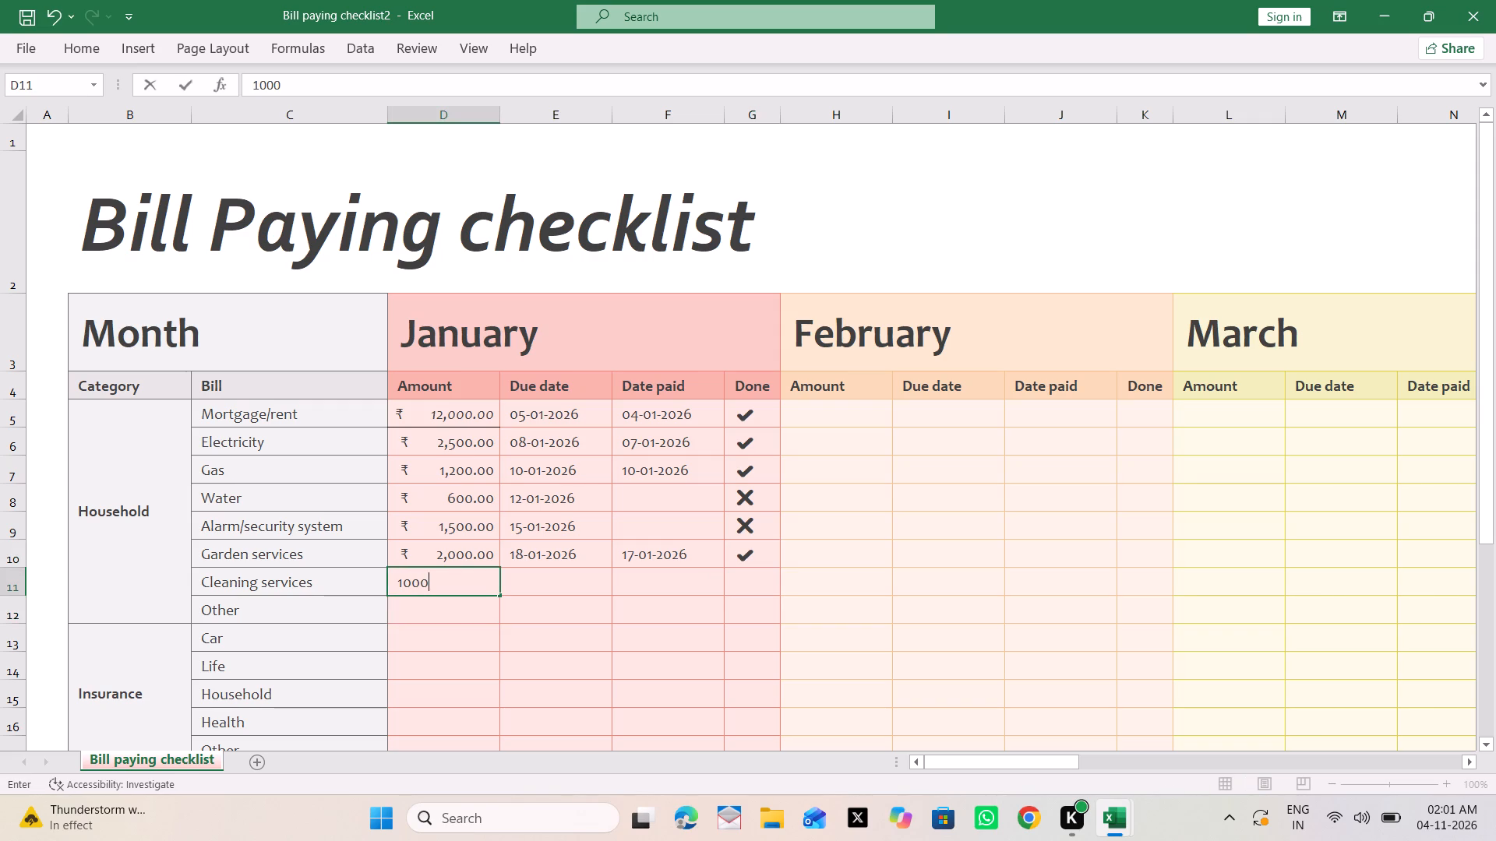
pyautogui.click(545, 580)
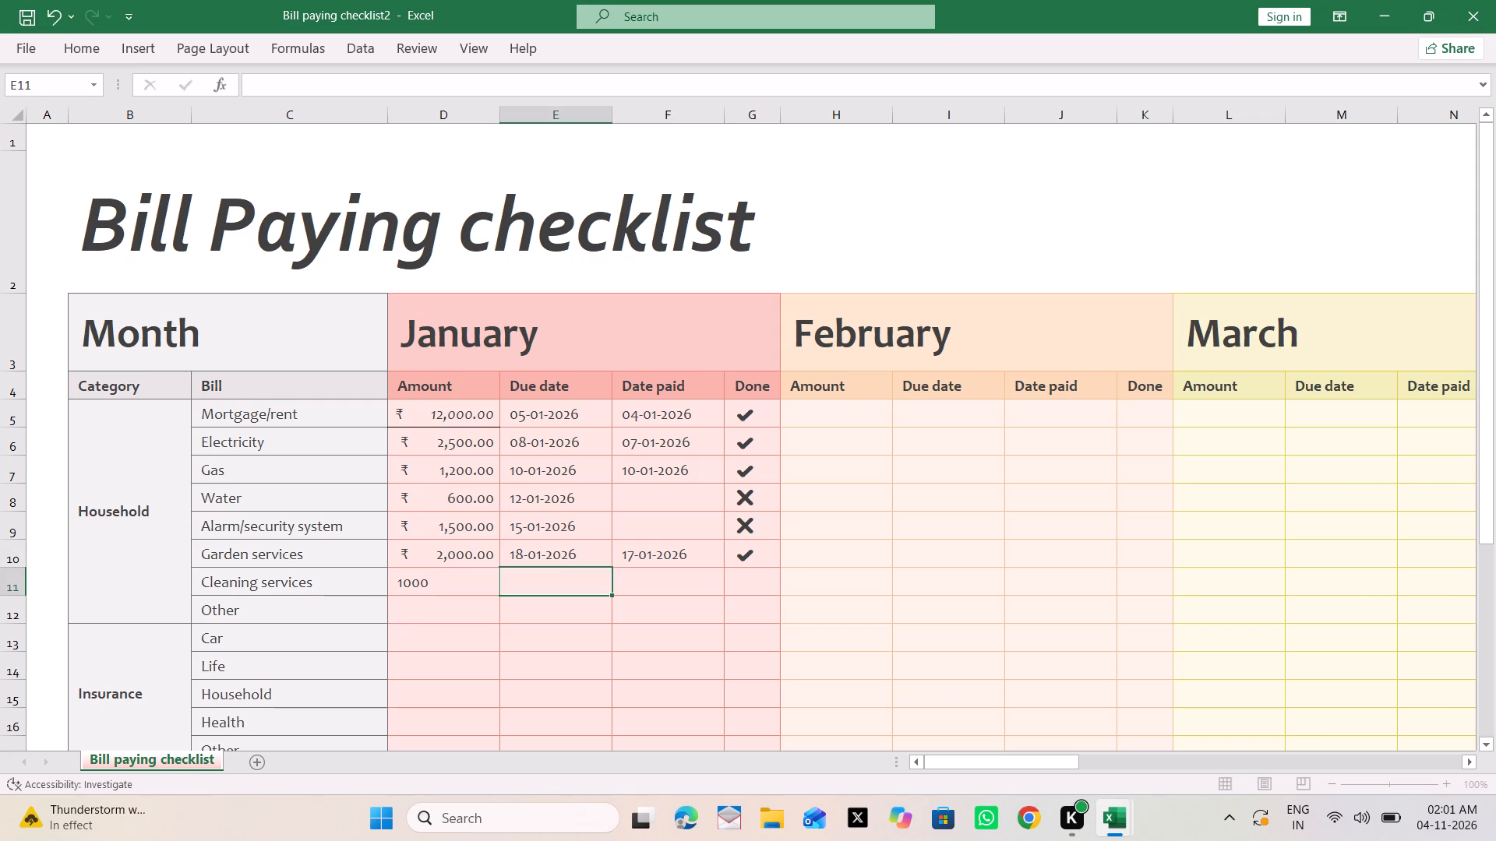
pyautogui.rightClick(467, 593)
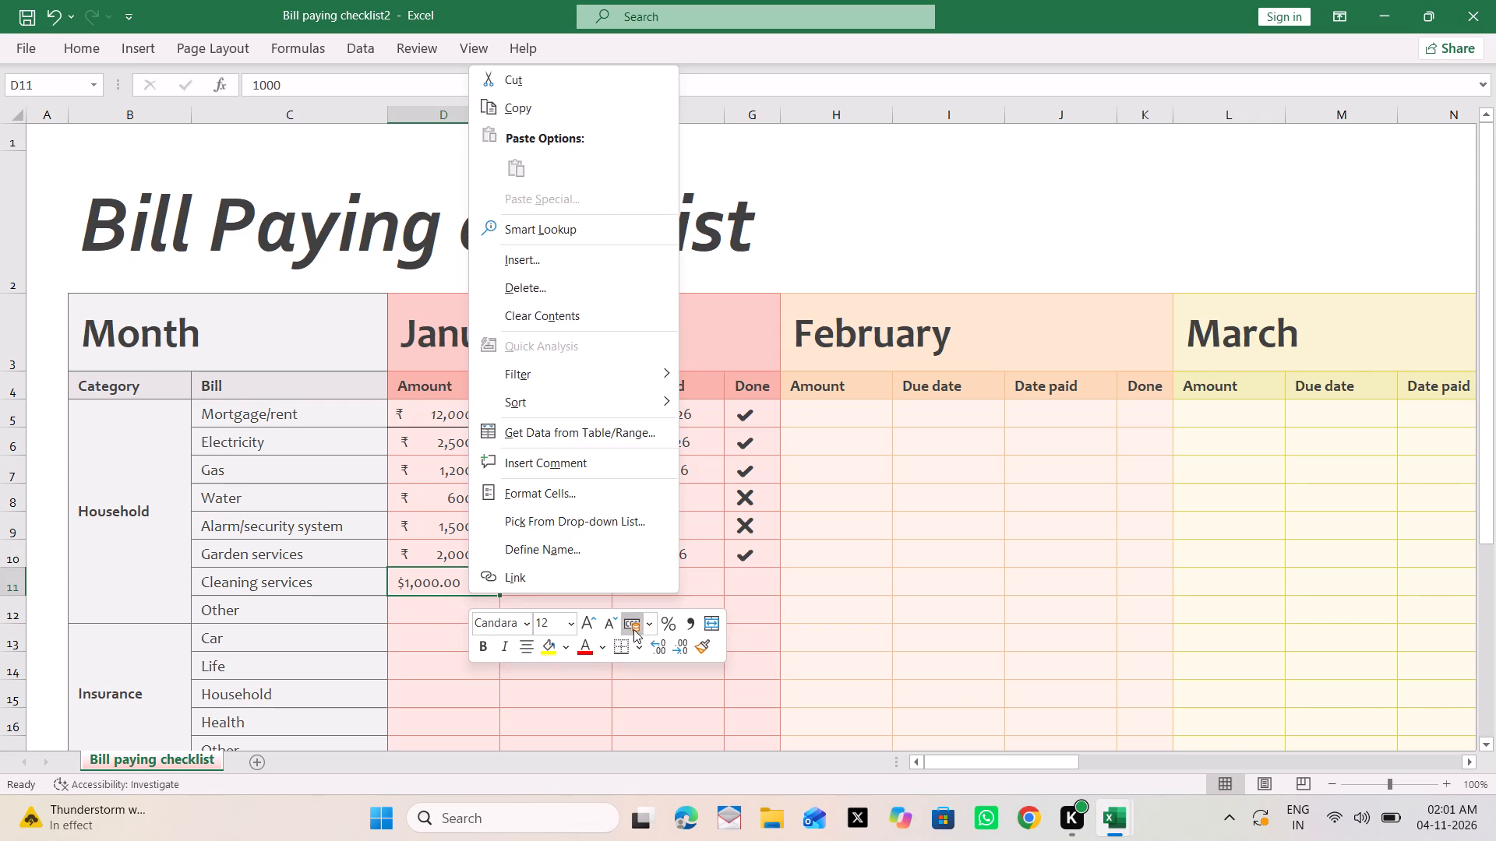
pyautogui.click(636, 628)
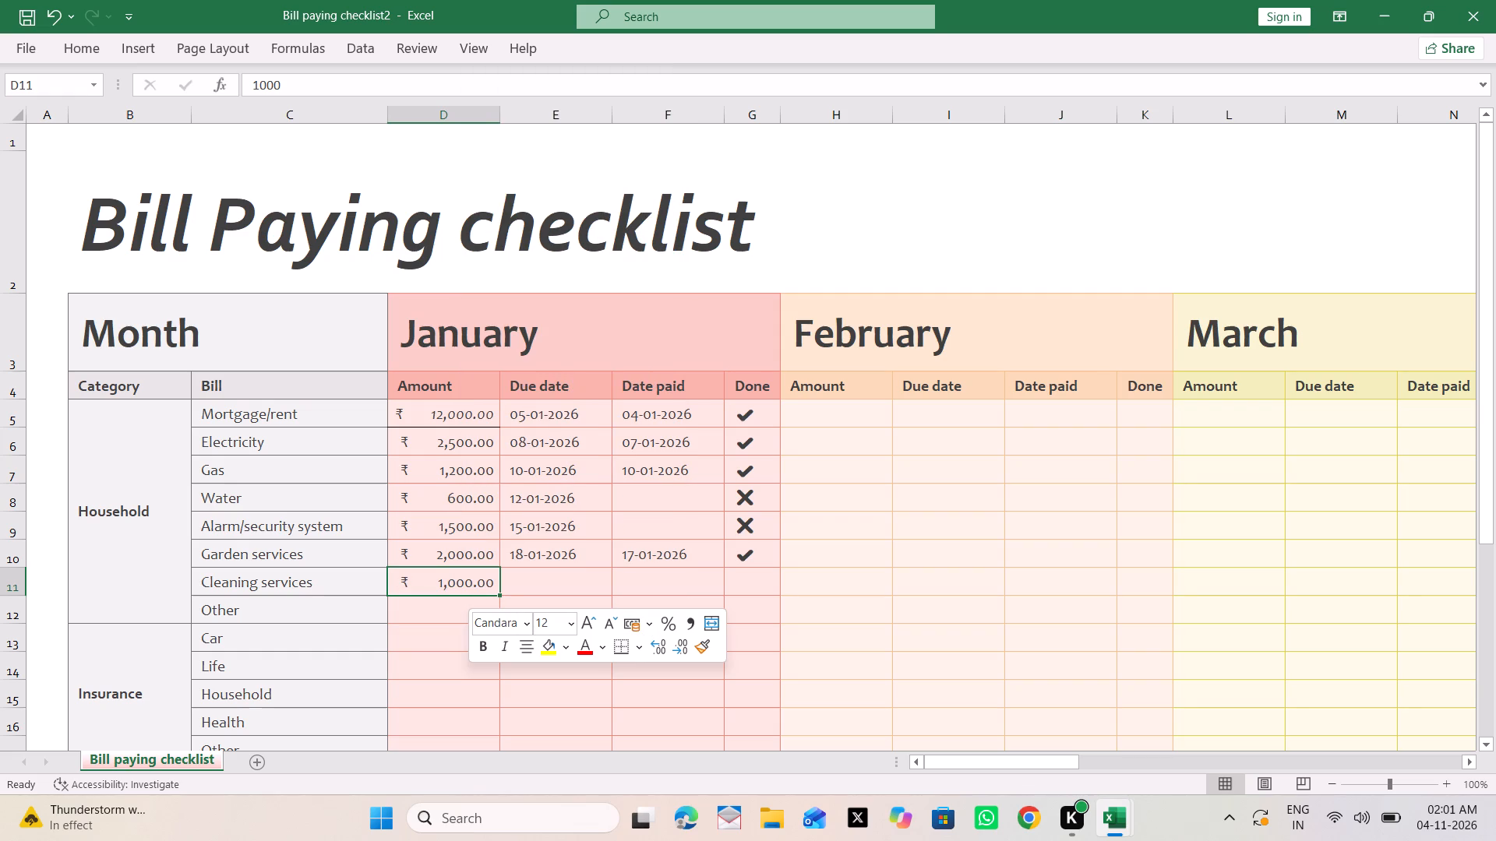
# Set the January due date for Cleaning services to 20/01/2026.
pyautogui.click(531, 580)
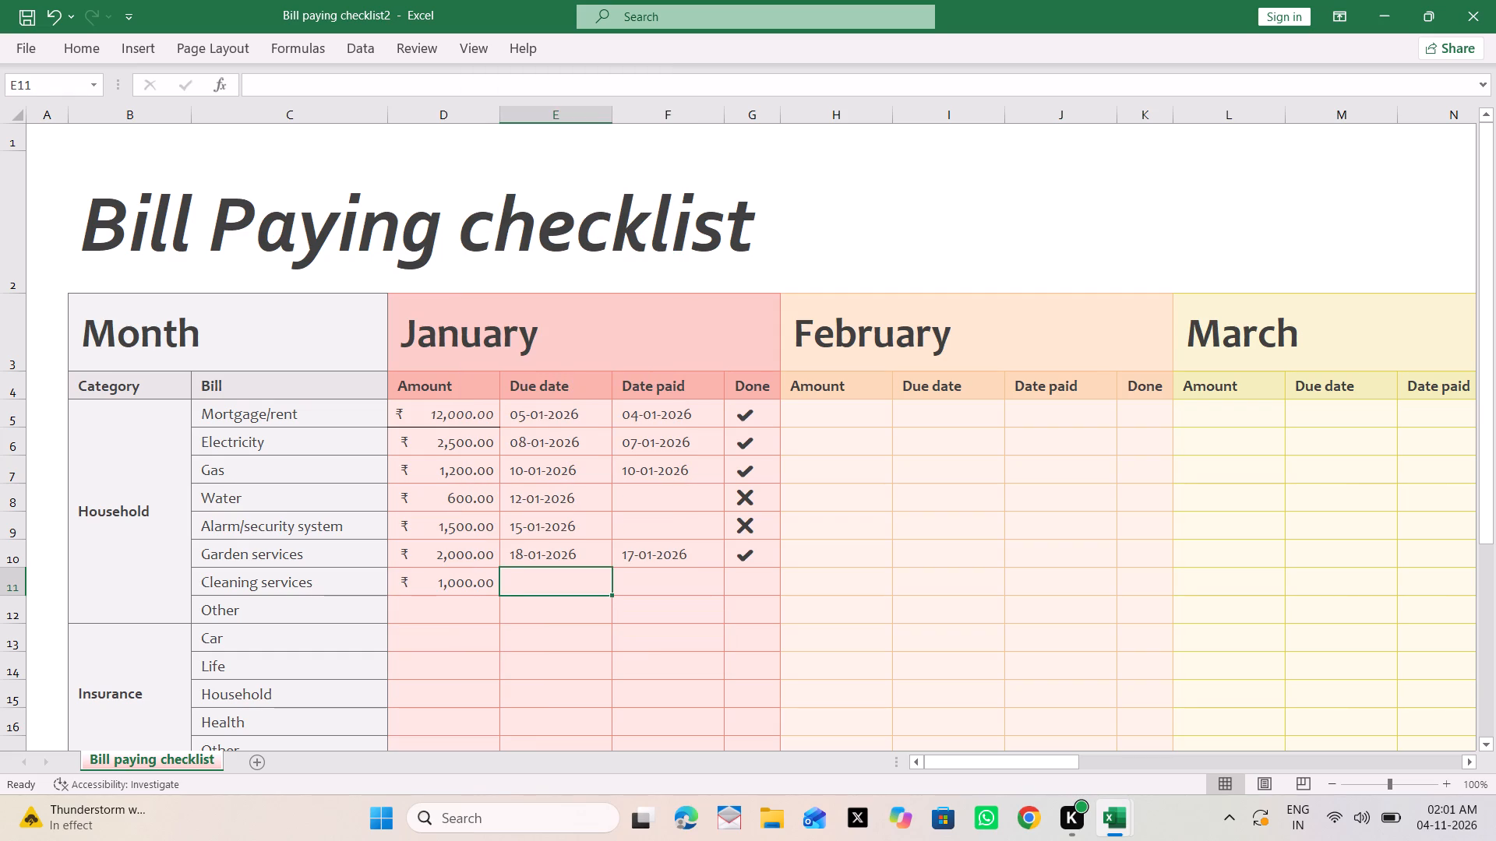
pyautogui.doubleClick(531, 580)
pyautogui.write('20/01/2026')
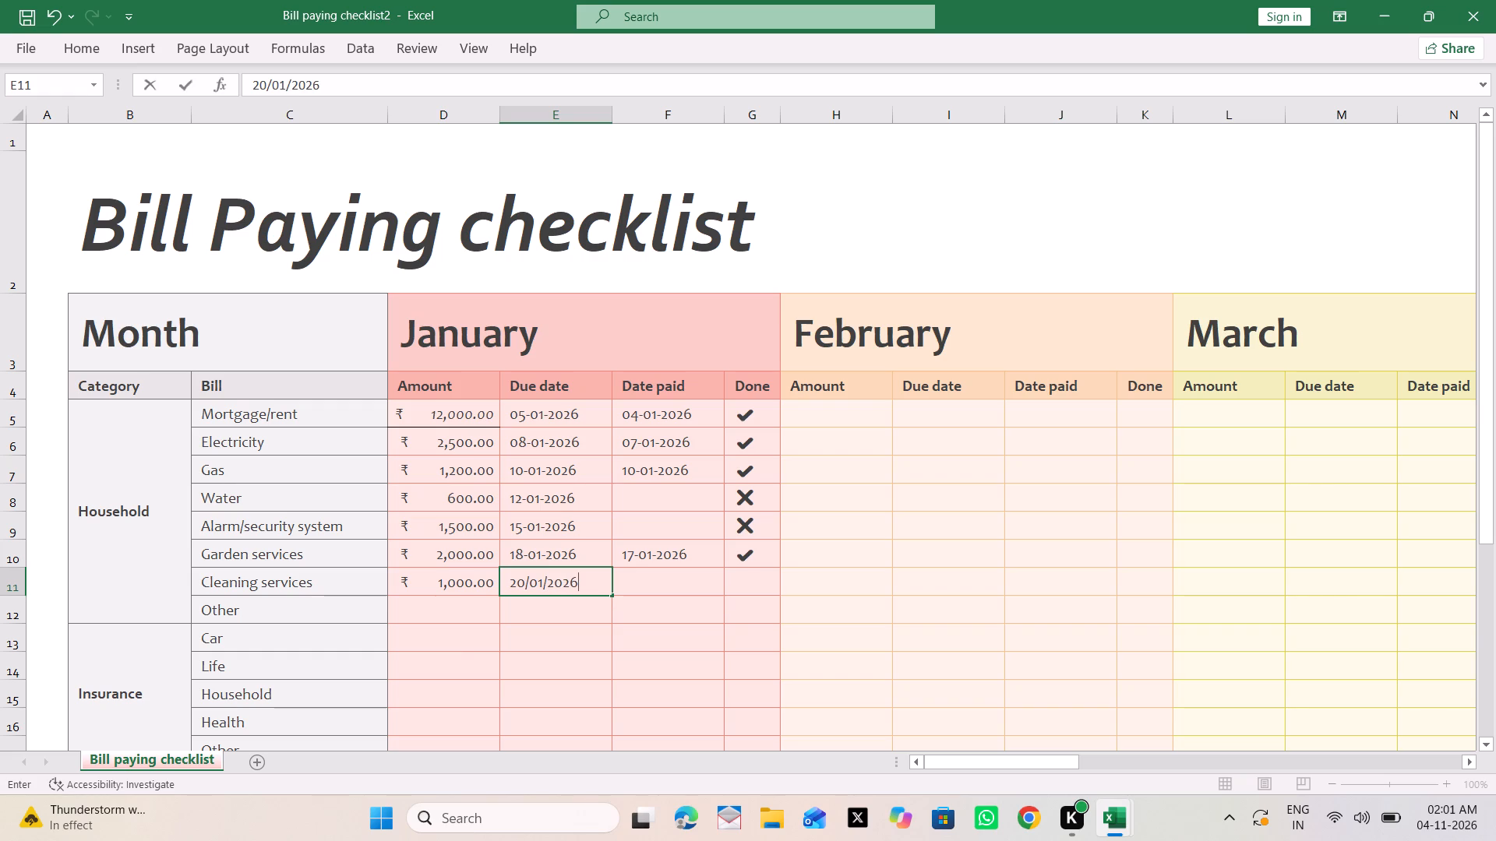
pyautogui.click(650, 593)
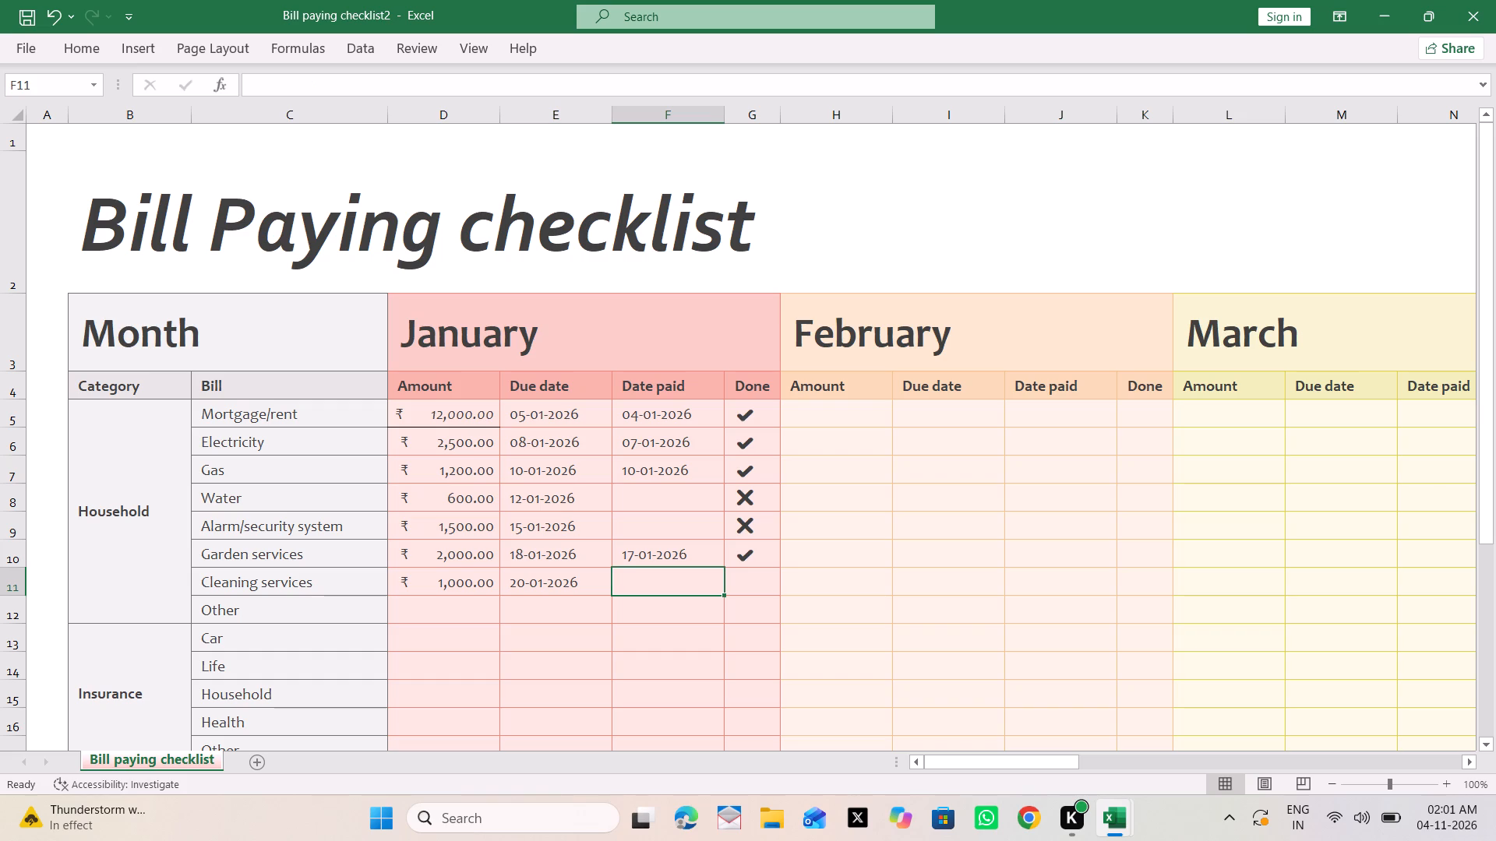
# Mark the January Cleaning services bill as not done with the cross mark.
pyautogui.click(741, 593)
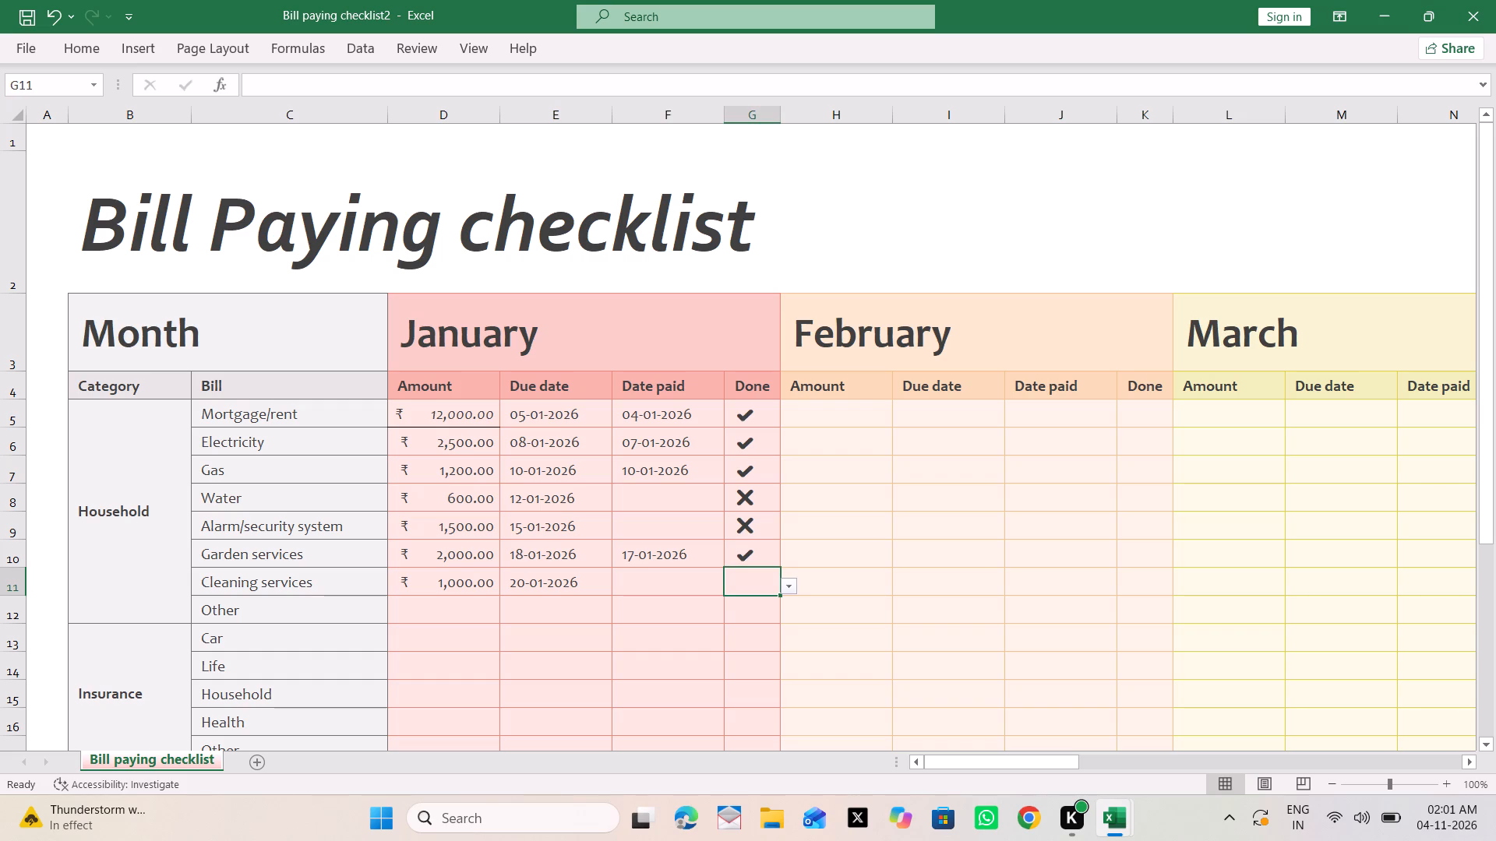
pyautogui.click(783, 598)
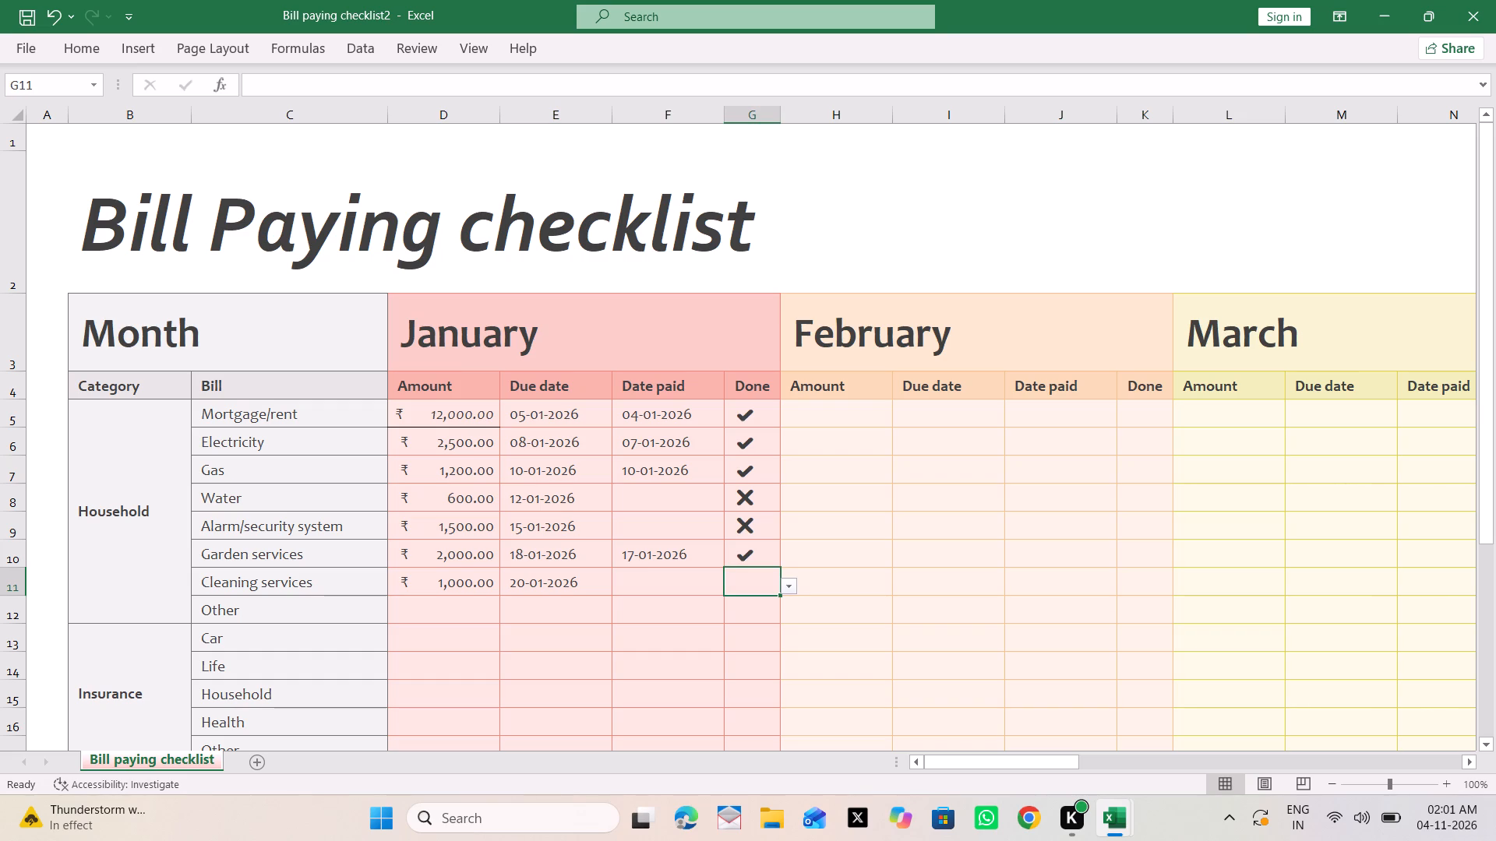
pyautogui.click(789, 589)
pyautogui.click(760, 610)
# Enter 800 as the January amount for the Household Other bill and apply the ₹ accounting format to it.
pyautogui.click(443, 618)
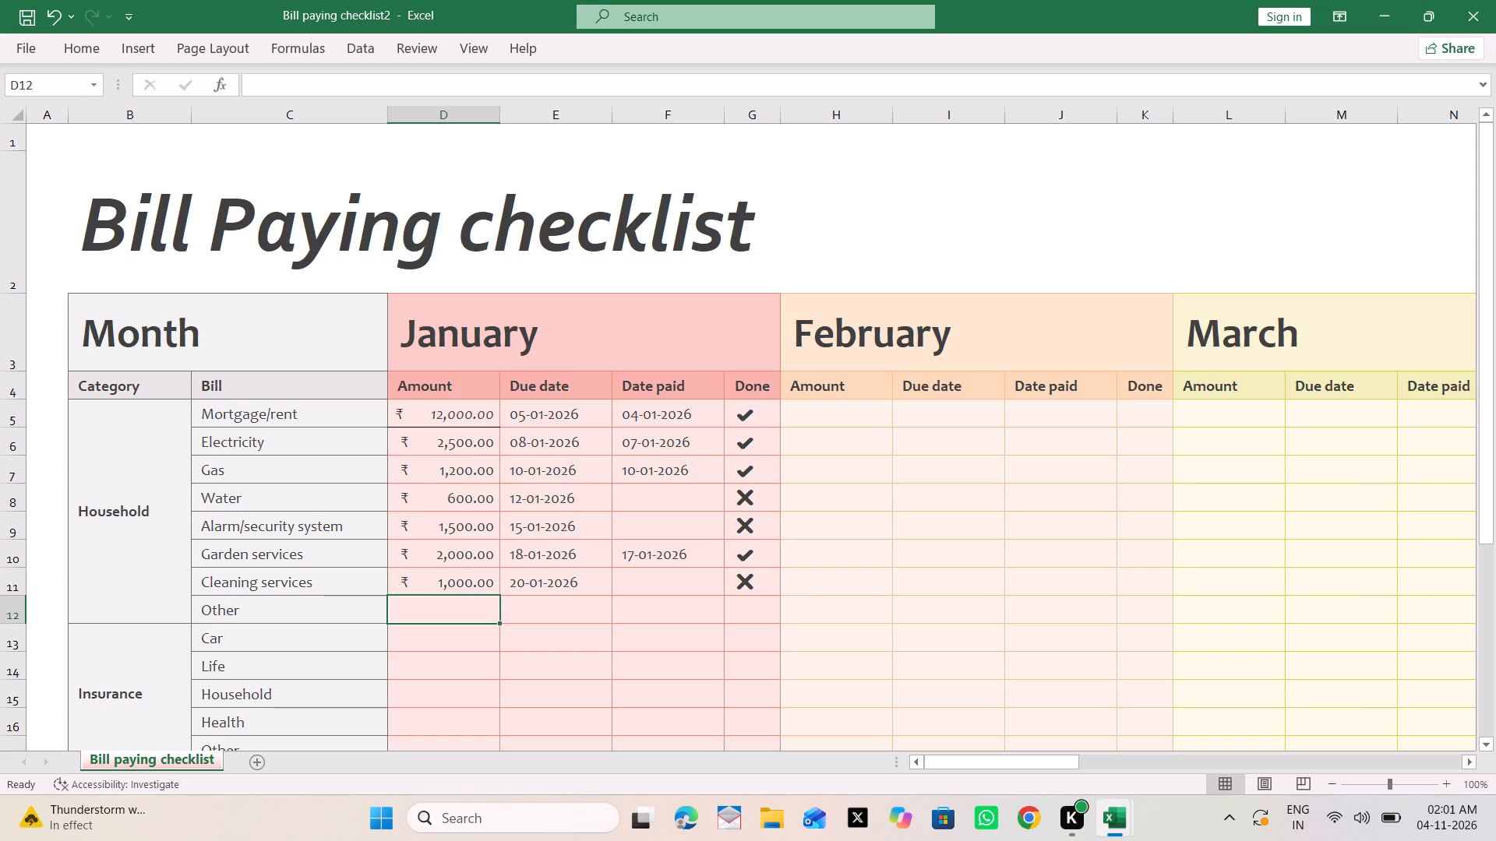
pyautogui.doubleClick(436, 614)
pyautogui.write('800')
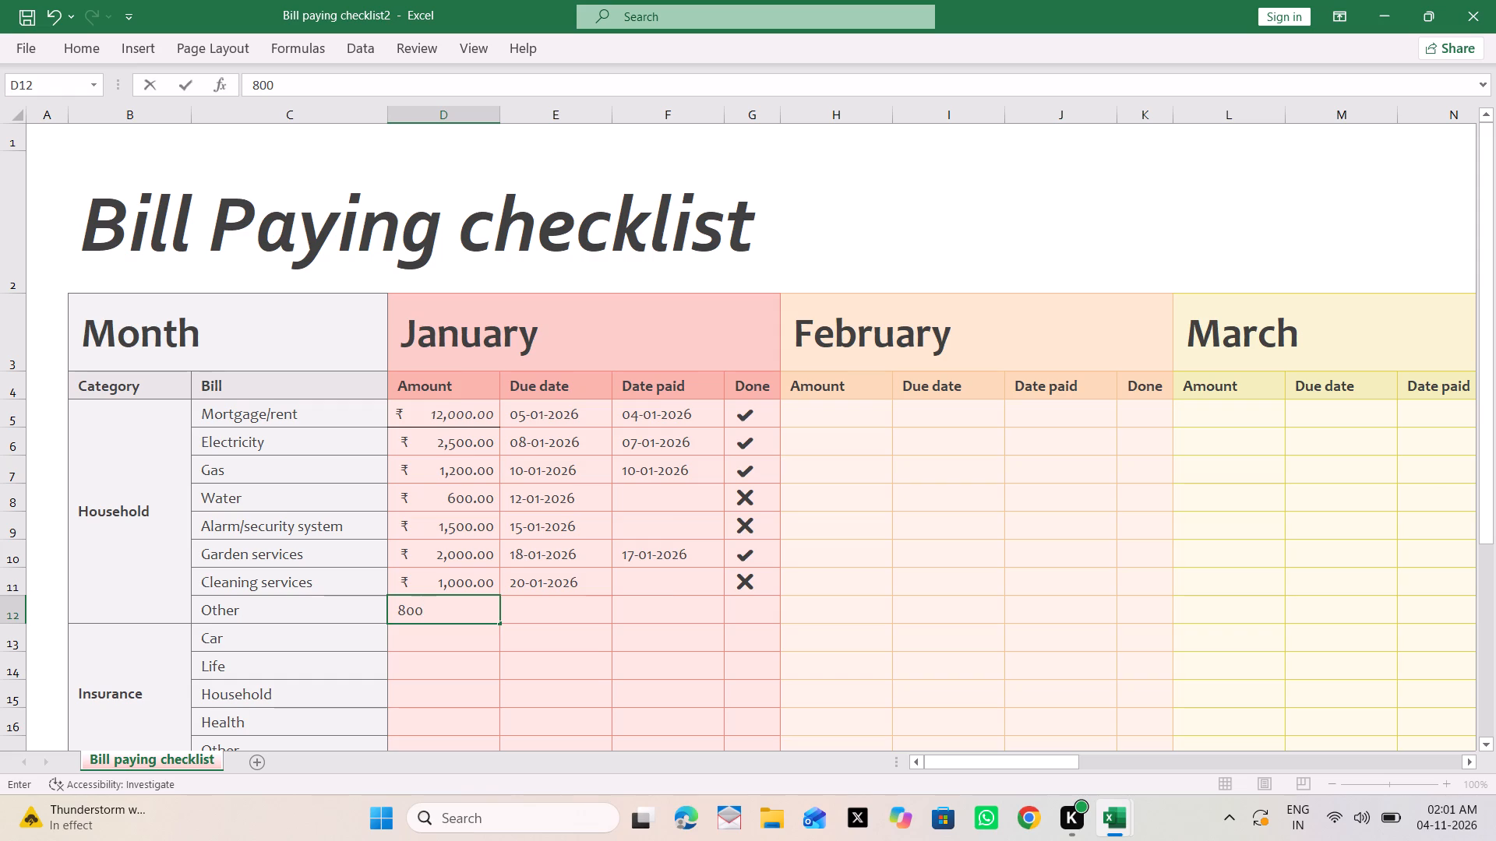
pyautogui.rightClick(463, 610)
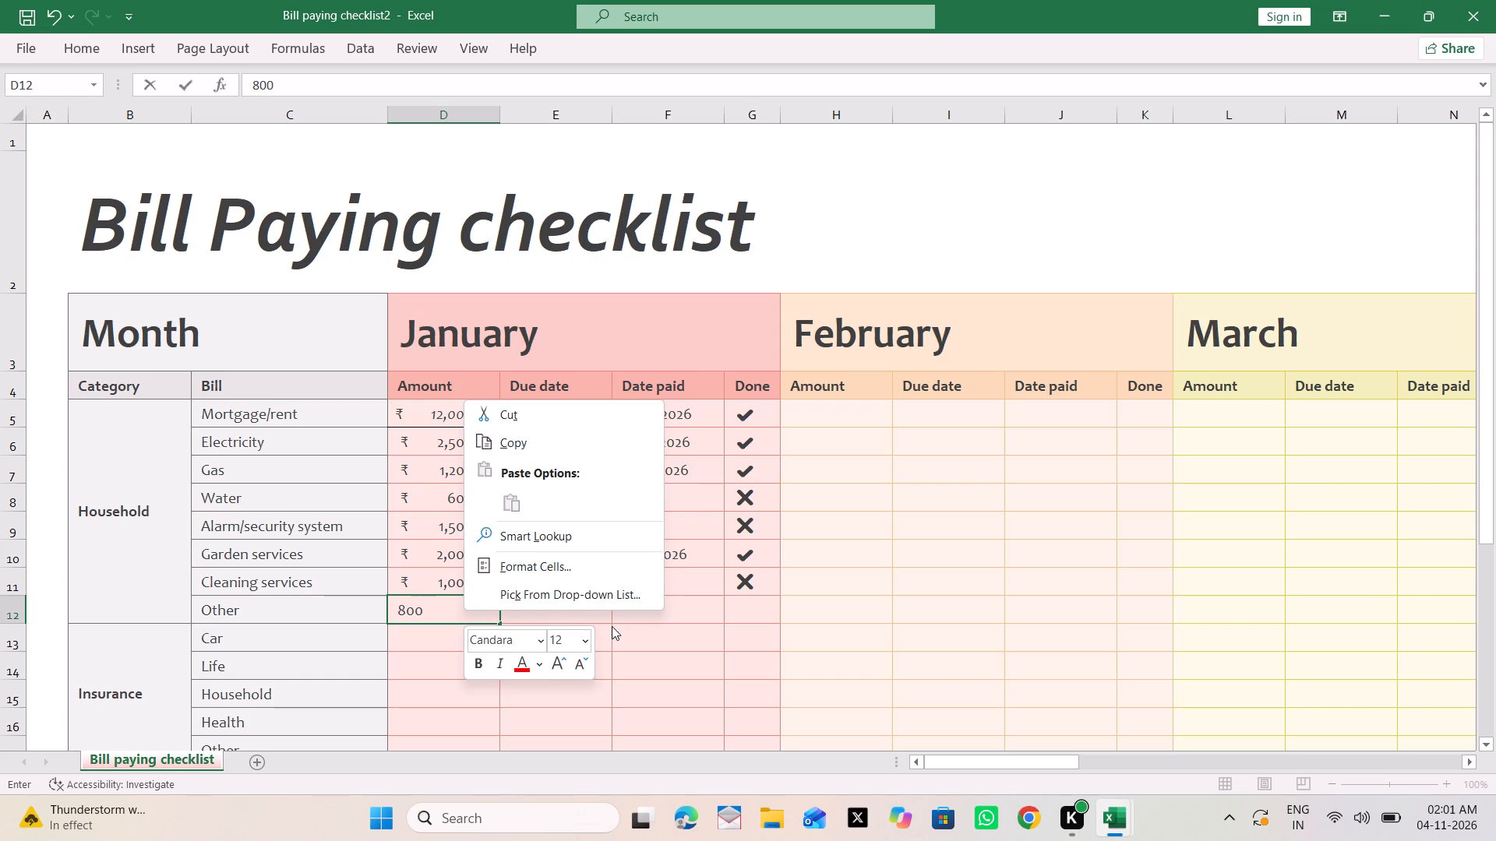
pyautogui.click(549, 611)
pyautogui.click(516, 613)
pyautogui.rightClick(426, 605)
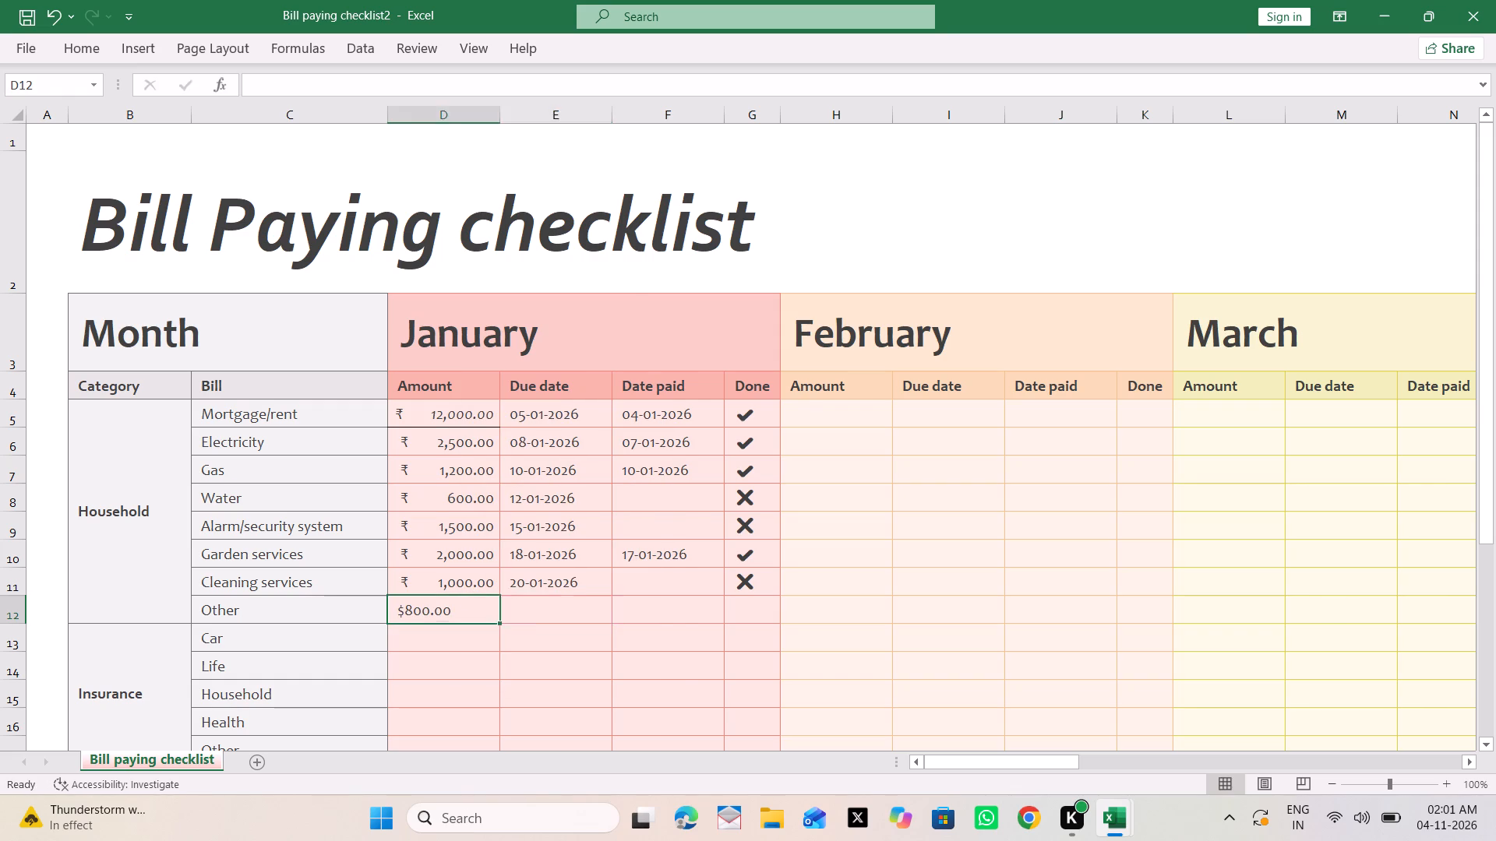
pyautogui.click(582, 637)
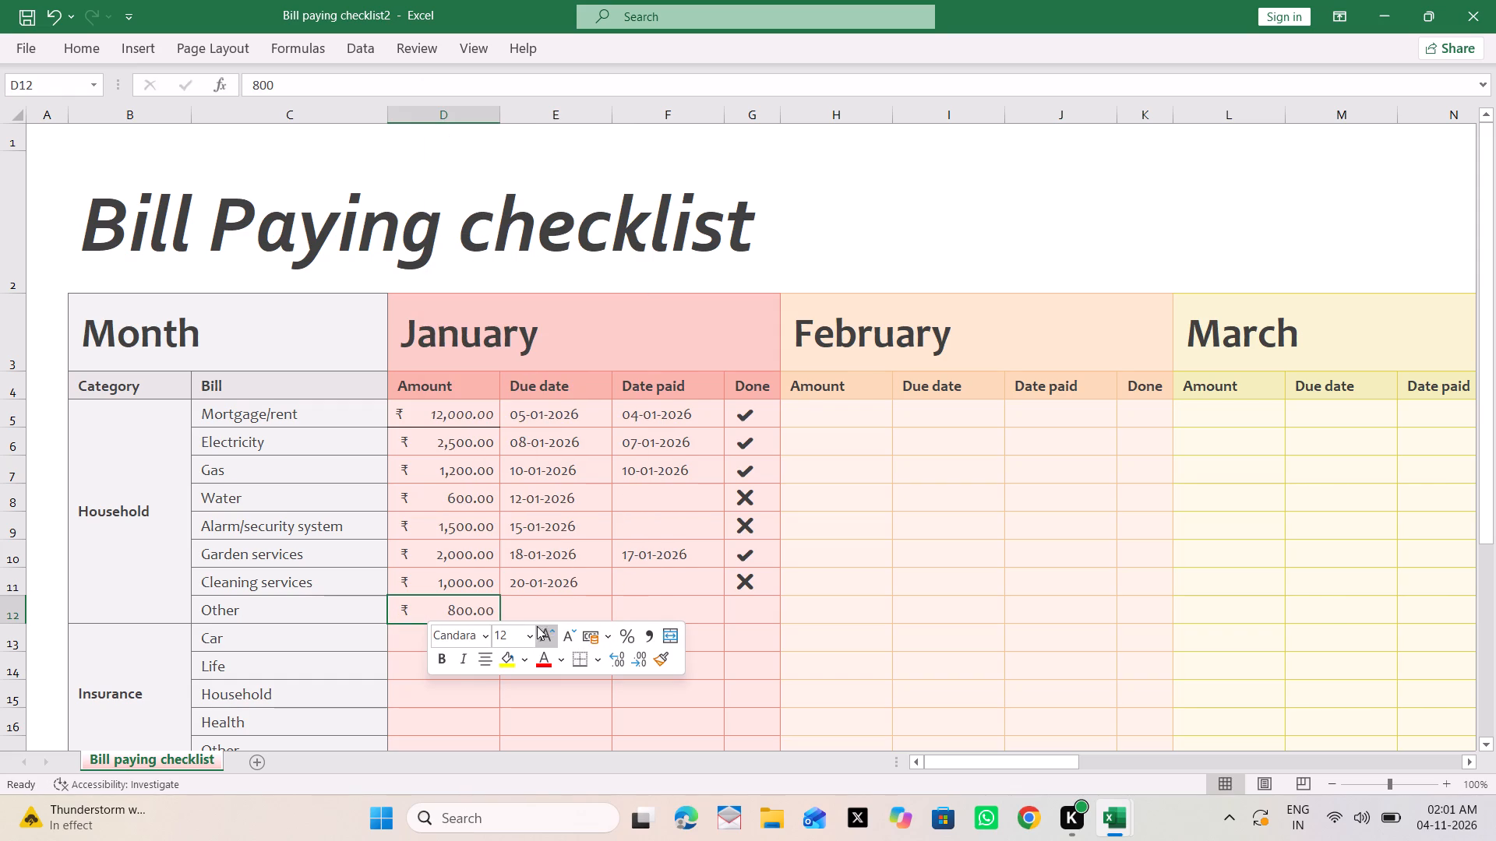
# Set the January due date for the Household Other bill to 25/01/2026.
pyautogui.click(535, 613)
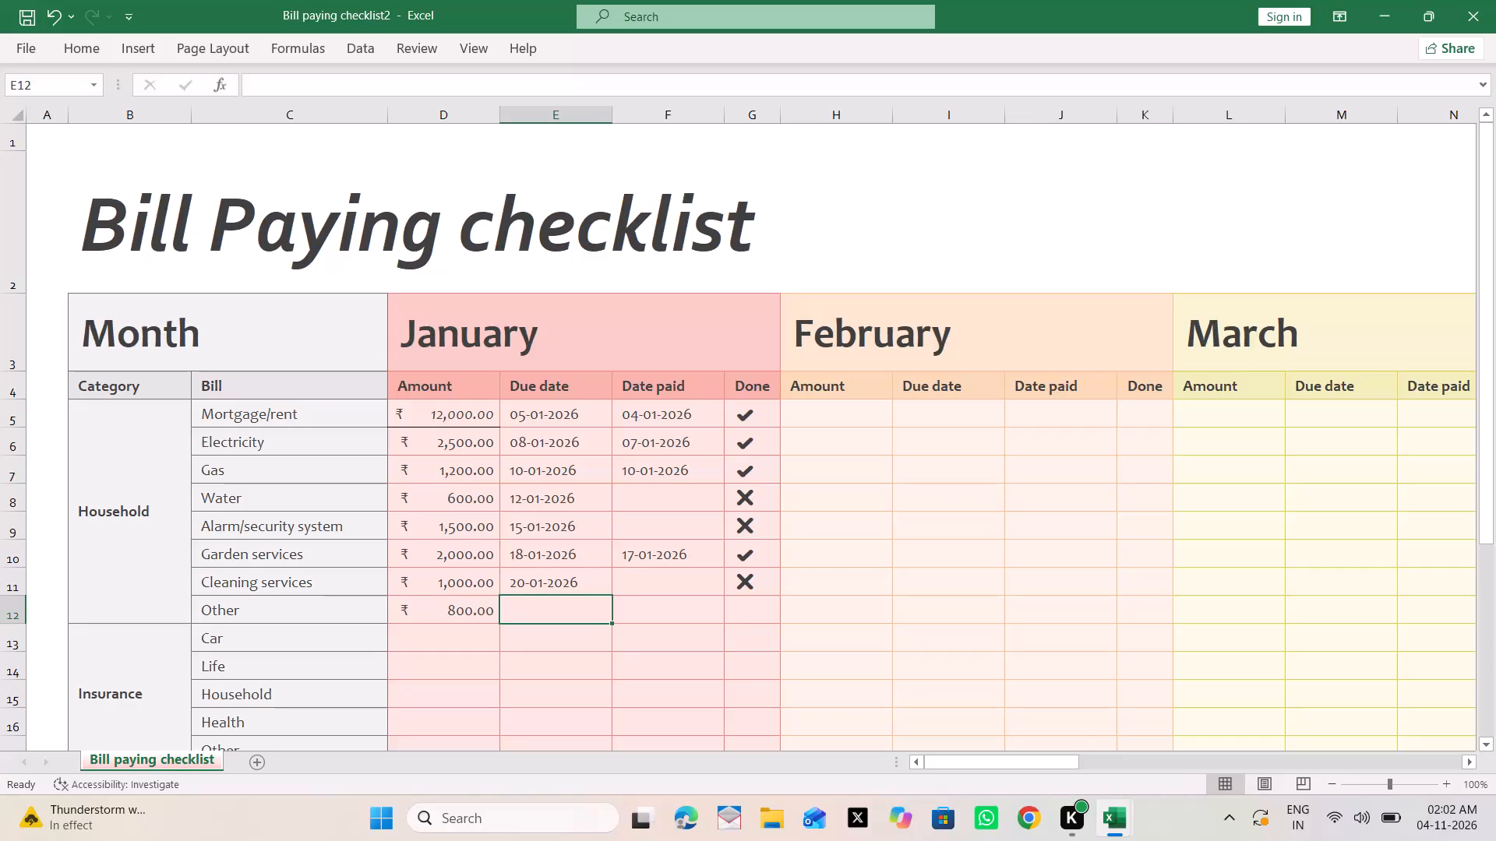
pyautogui.write('25/01')
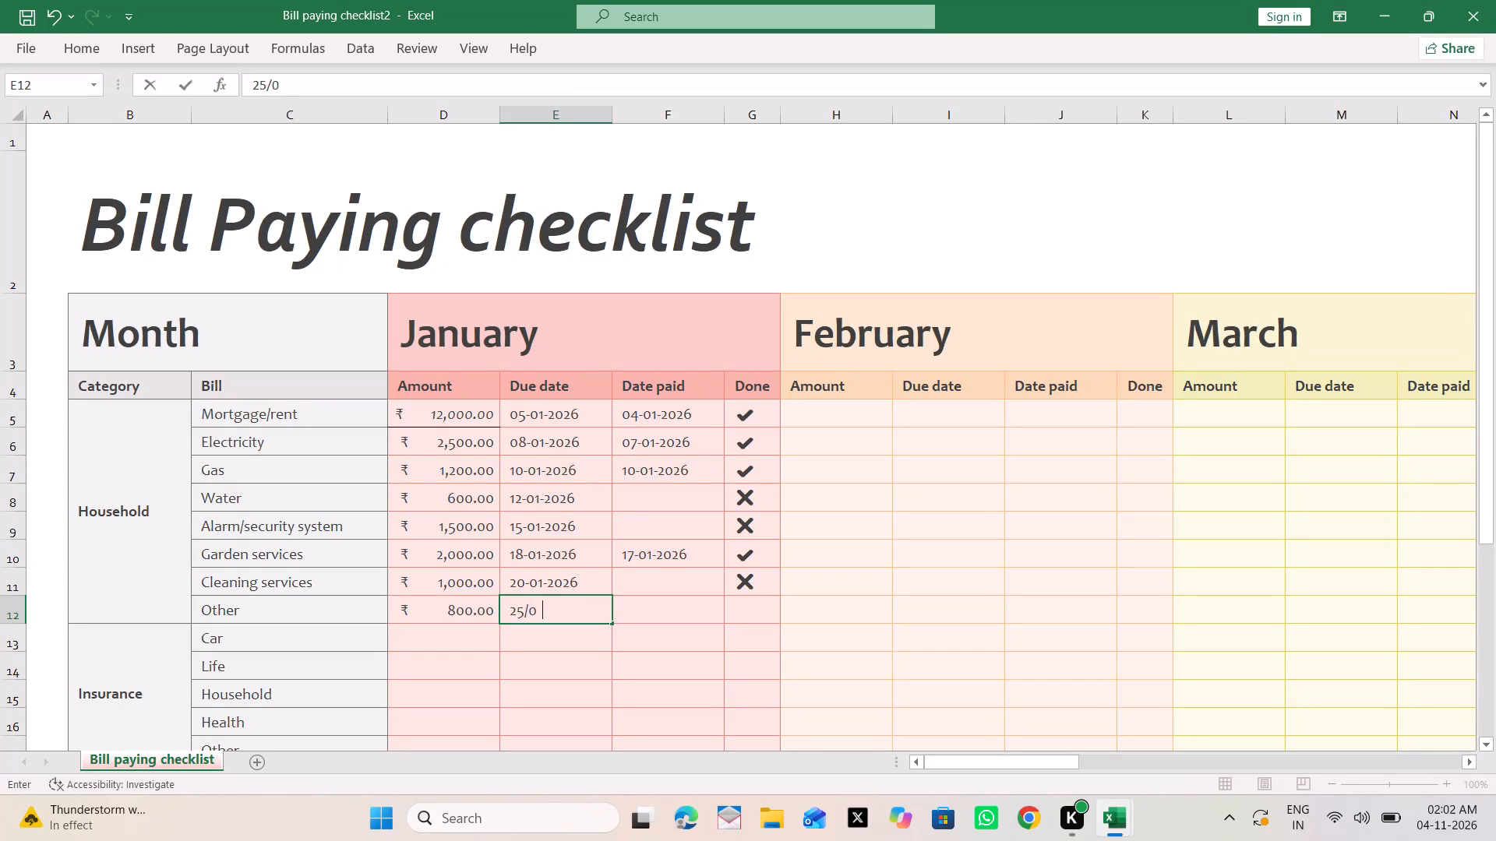
pyautogui.write('/2026')
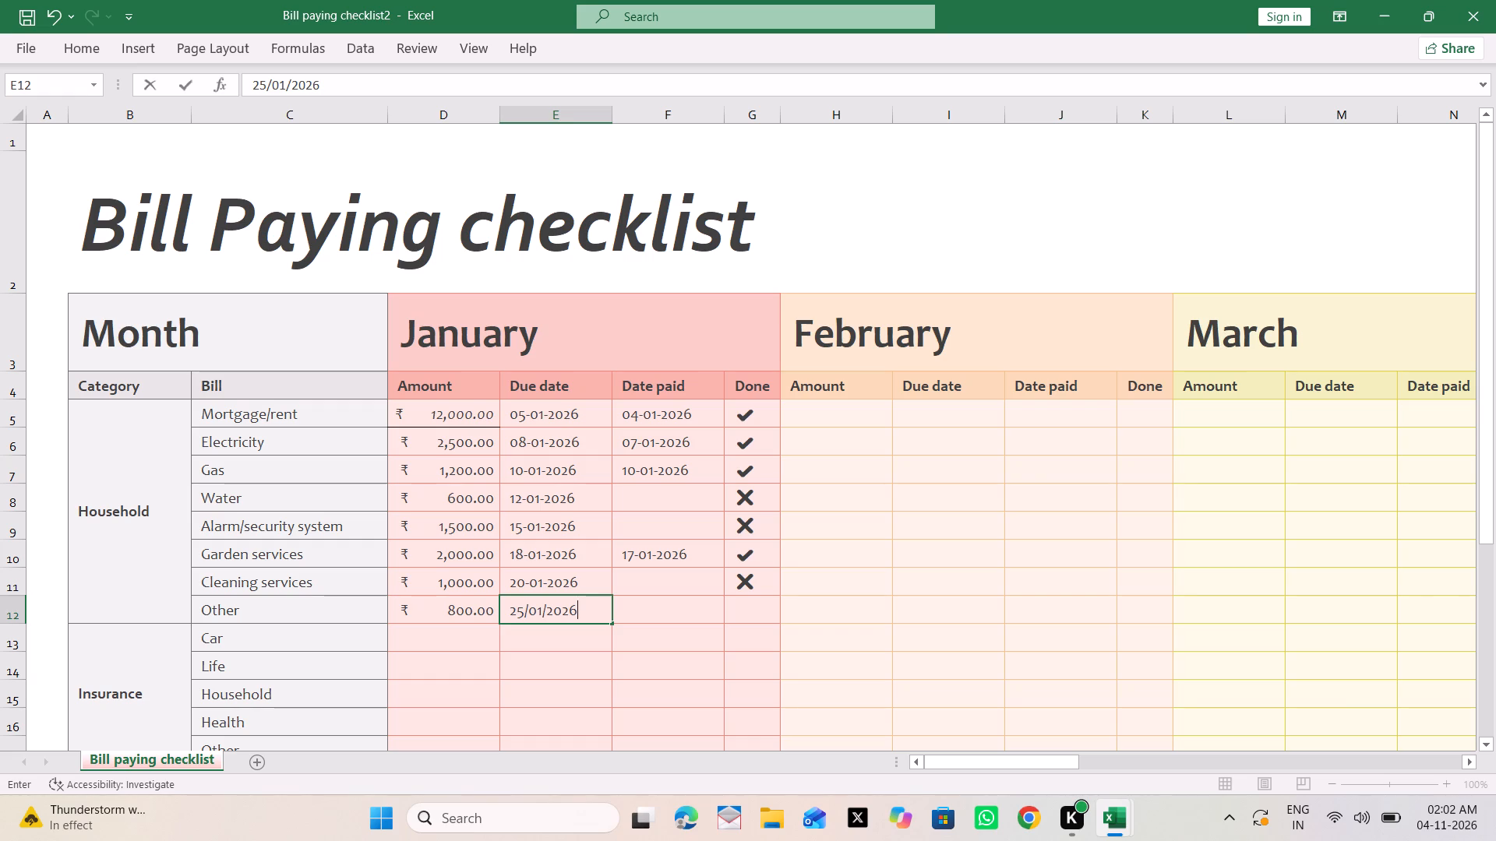
# Mark the January Household Other bill as not done with the cross mark.
pyautogui.click(741, 611)
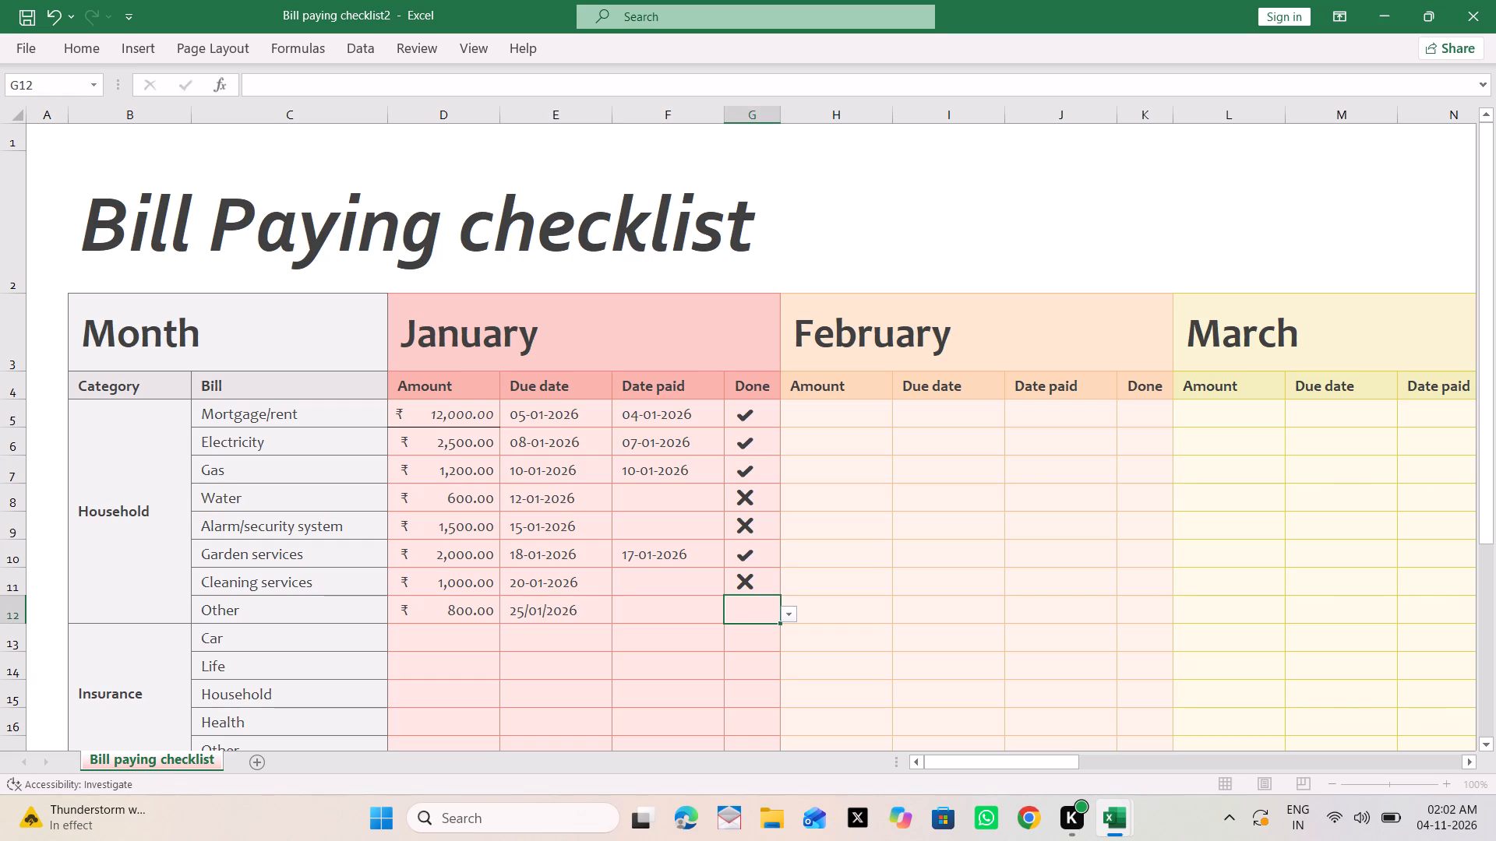
pyautogui.click(792, 615)
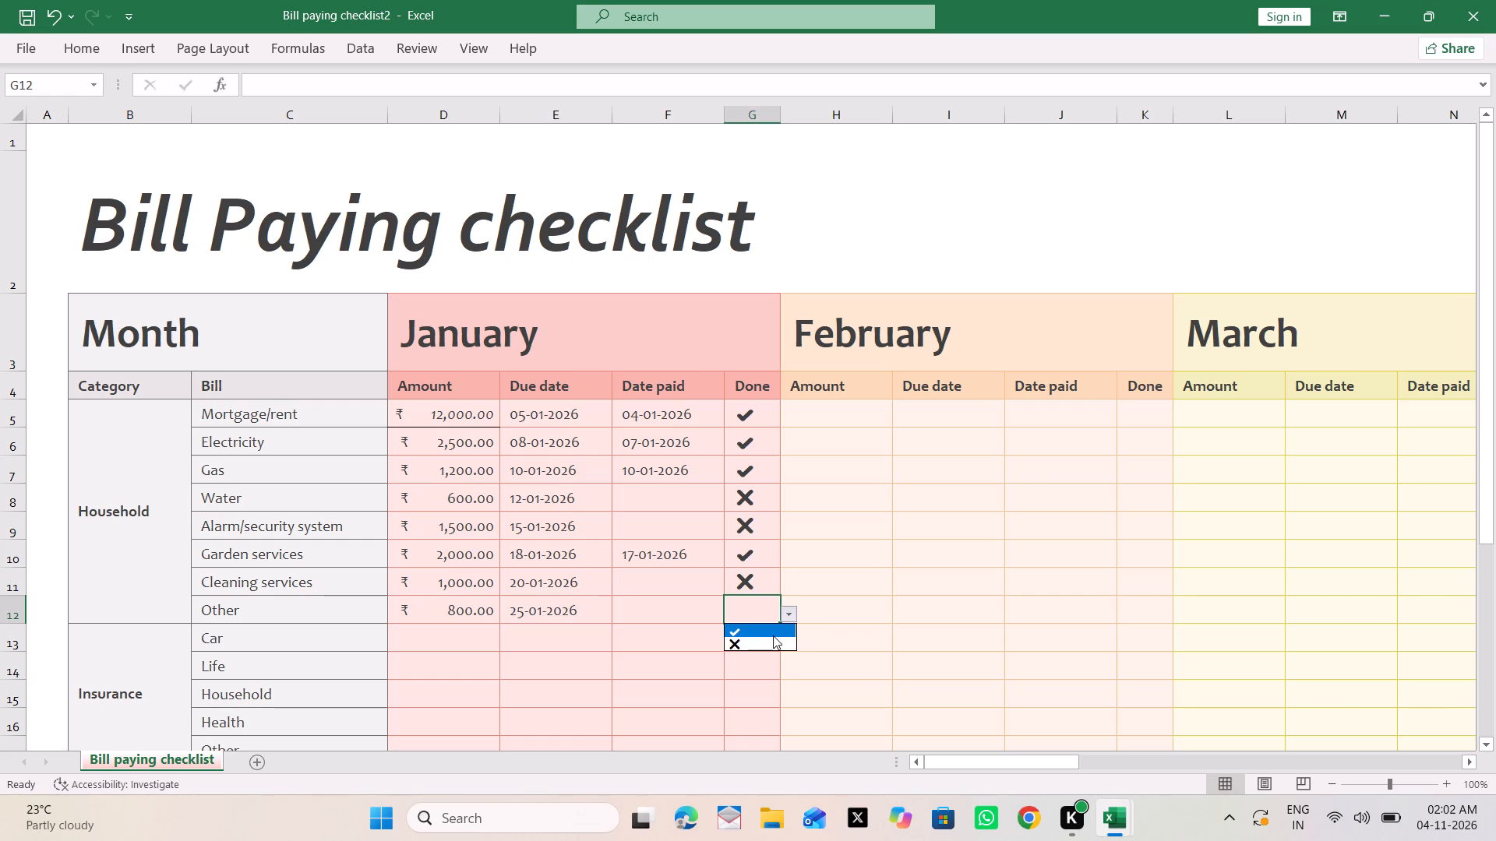
pyautogui.click(742, 644)
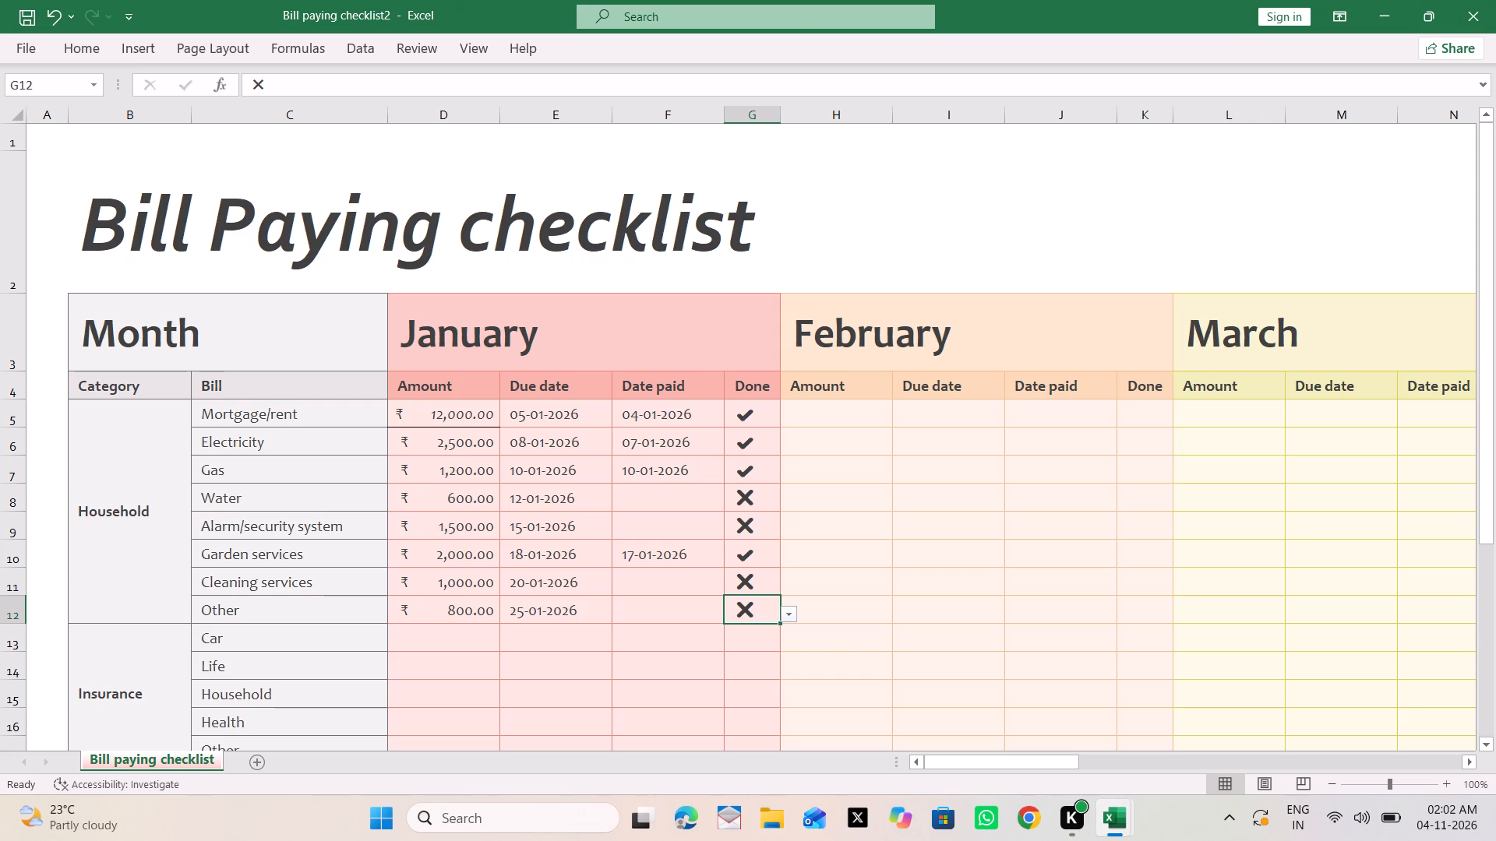
# Enter 15000 as the January Car insurance amount and apply the ₹ accounting format to it.
pyautogui.doubleClick(412, 618)
pyautogui.doubleClick(432, 639)
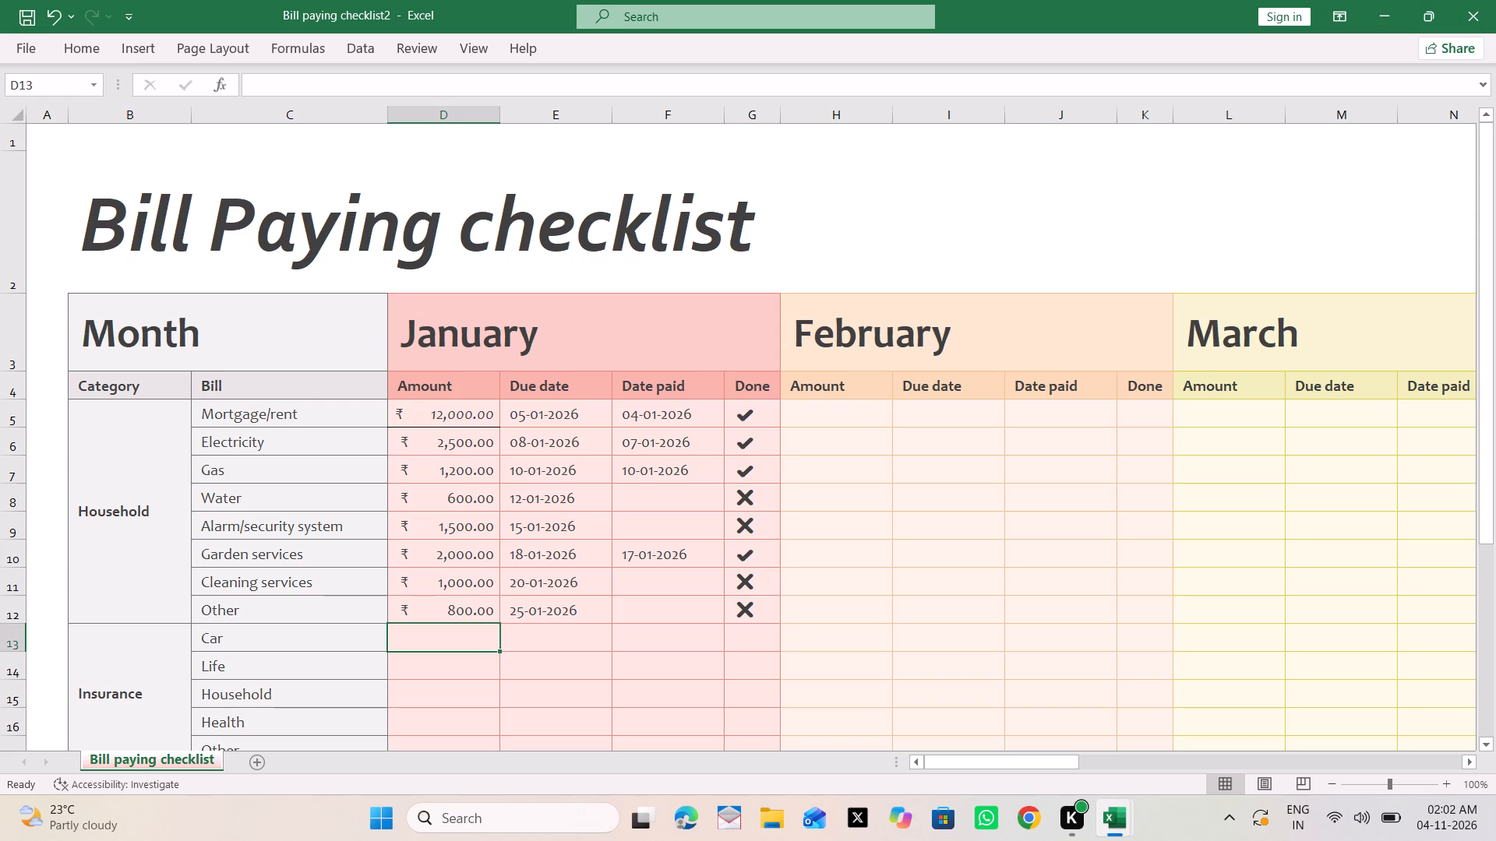
pyautogui.doubleClick(424, 640)
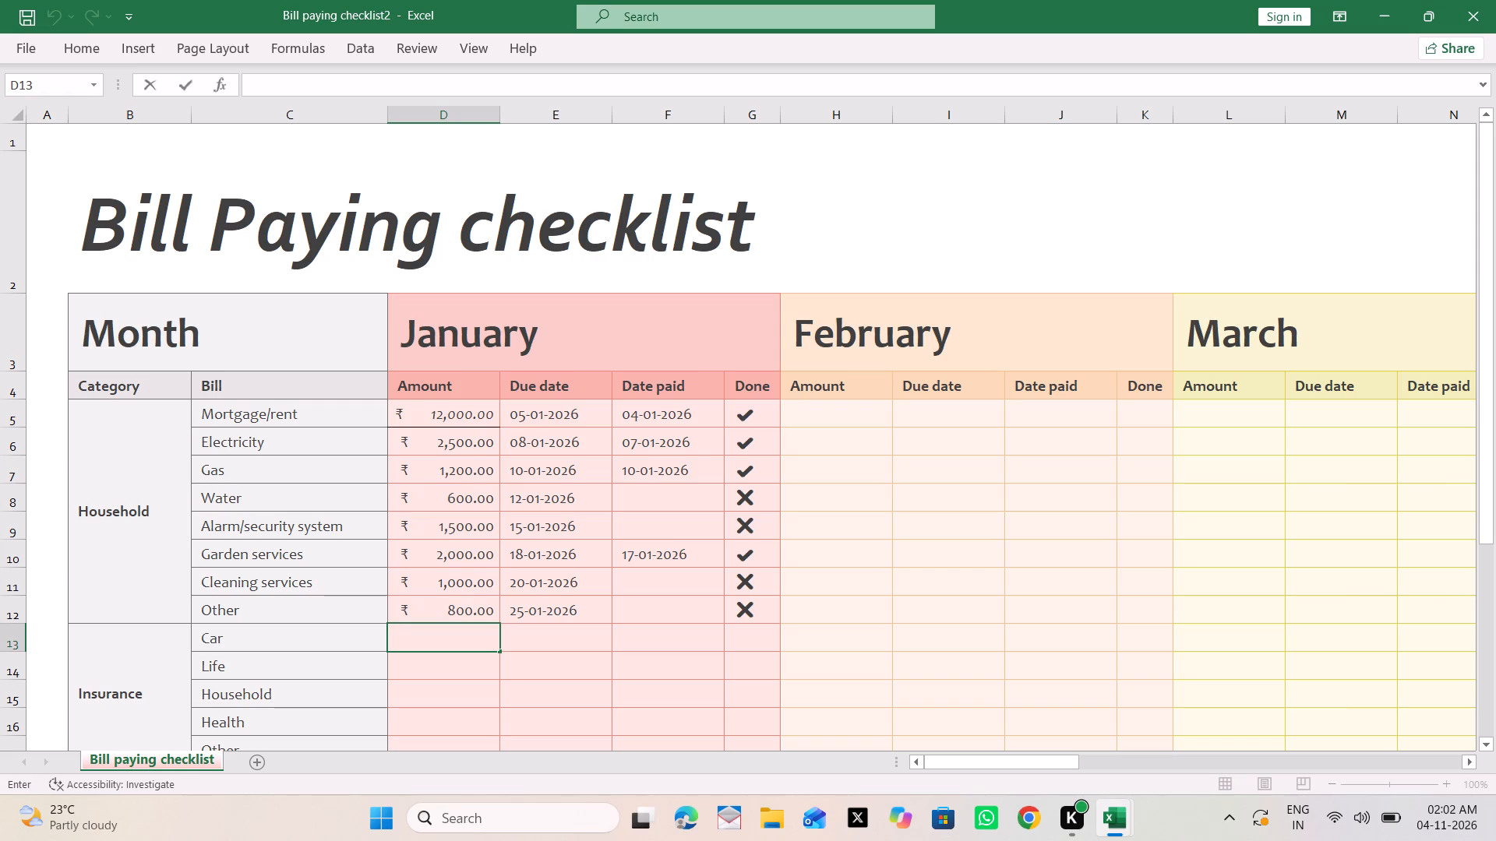
pyautogui.write('150')
pyautogui.write('00')
pyautogui.click(521, 644)
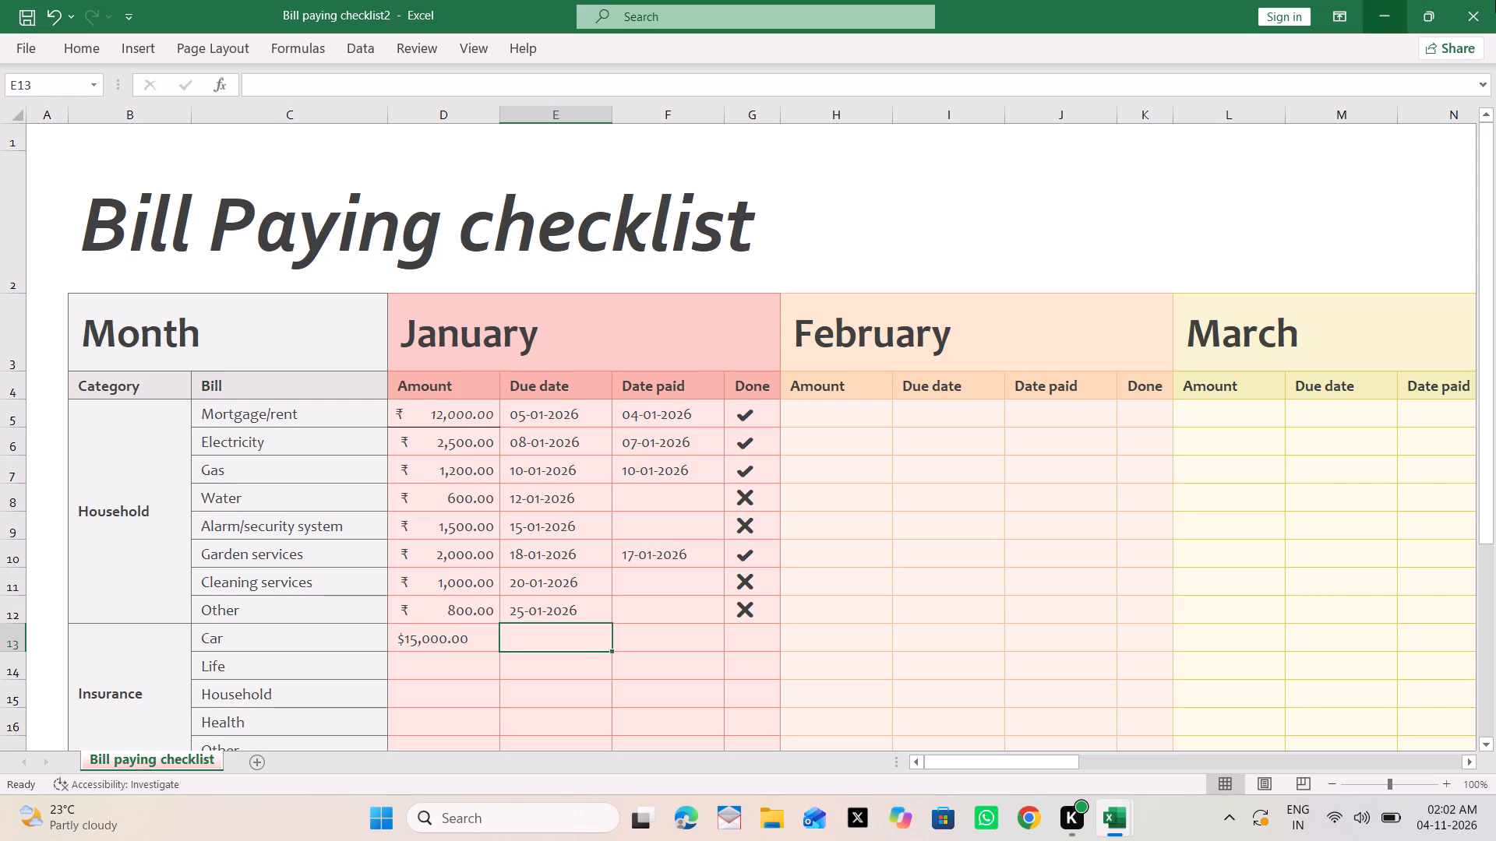
pyautogui.rightClick(432, 644)
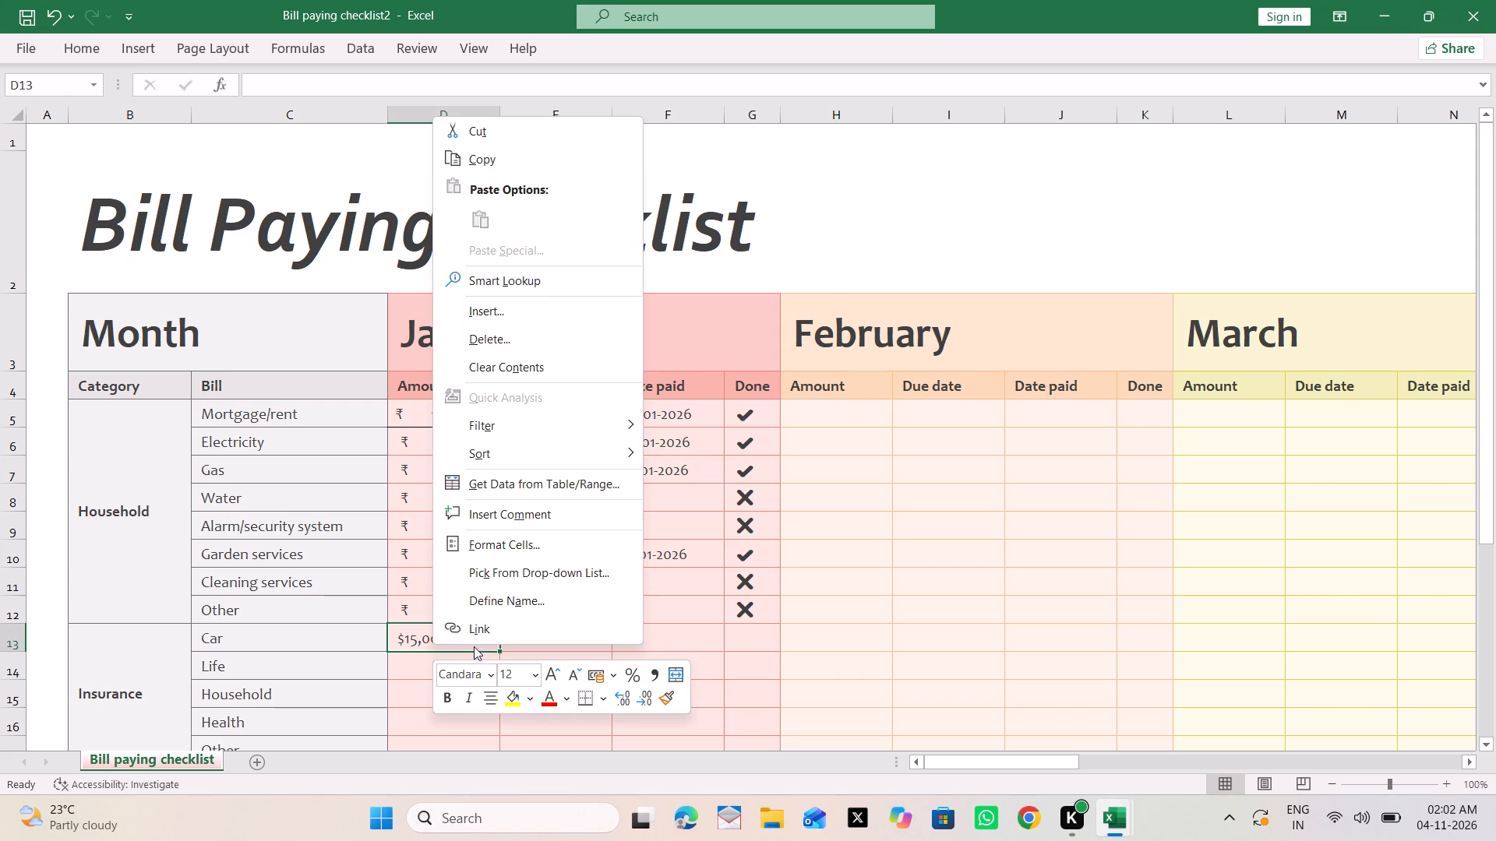
pyautogui.click(600, 677)
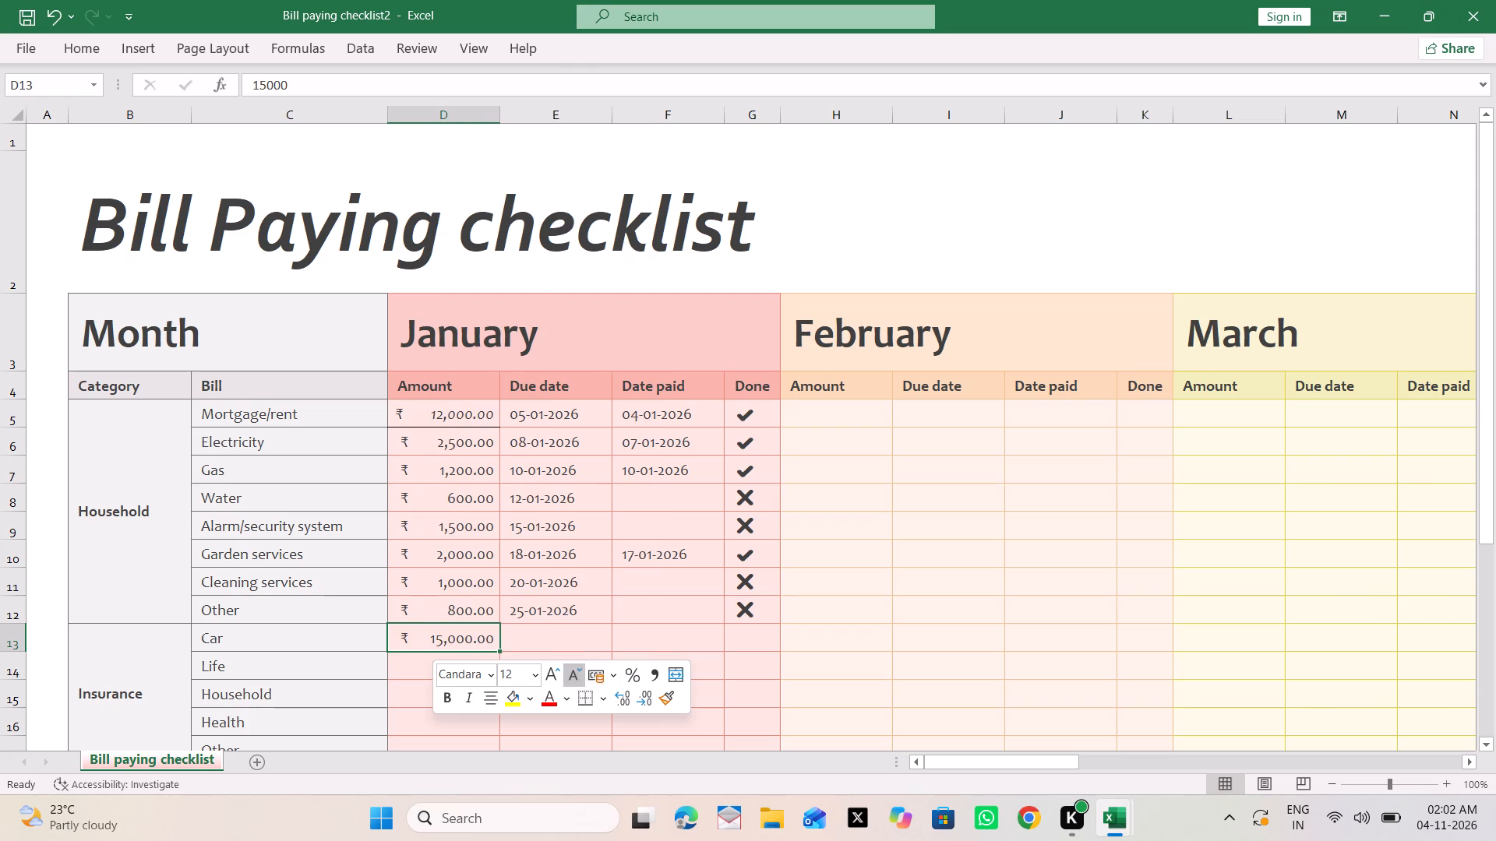
# Set the January due date for Car insurance to 05/01/2026.
pyautogui.click(524, 635)
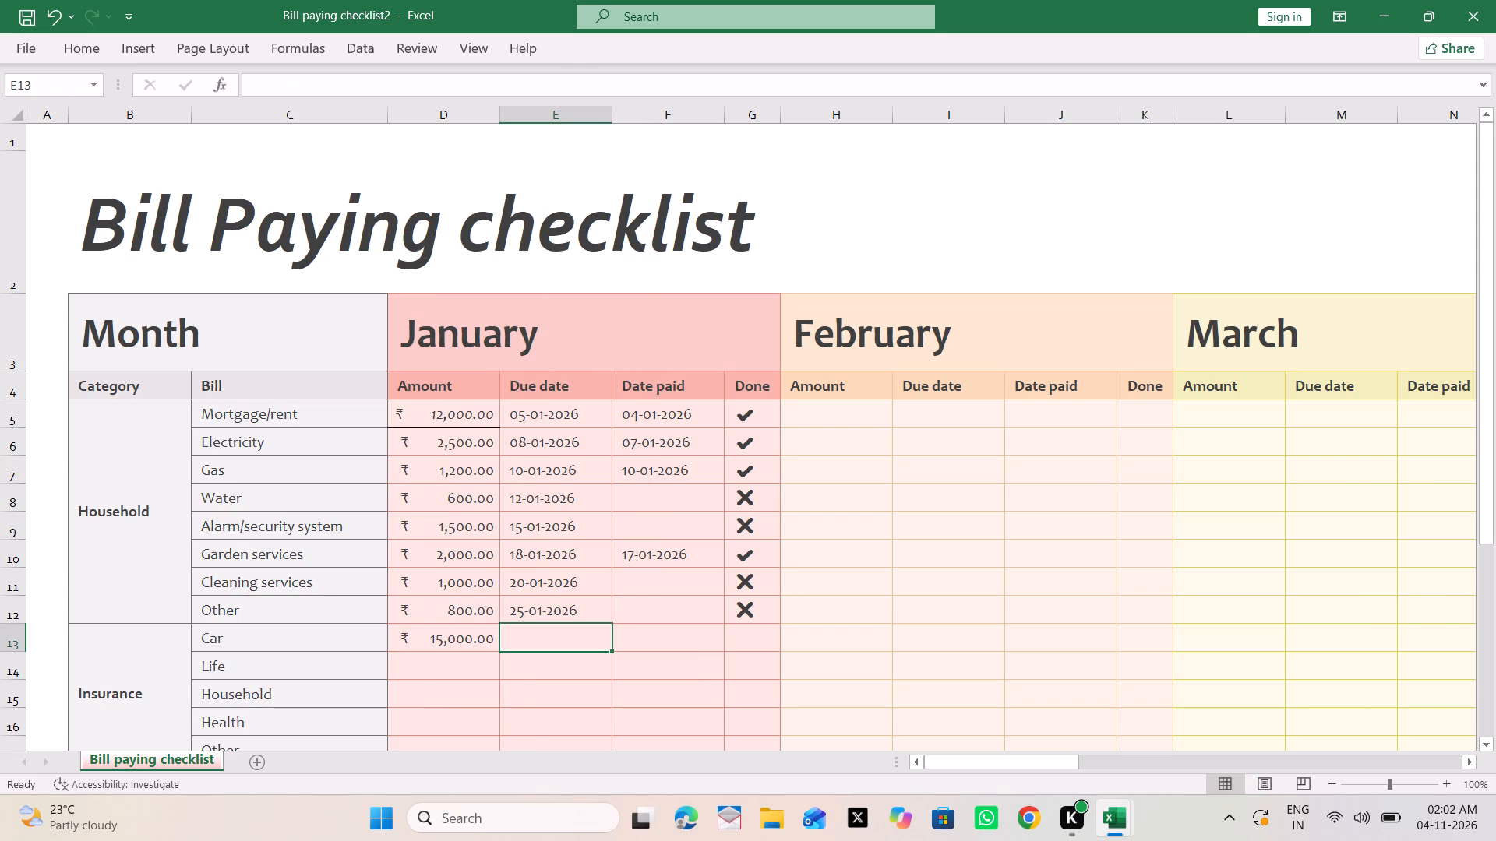
pyautogui.doubleClick(556, 629)
pyautogui.write('05/')
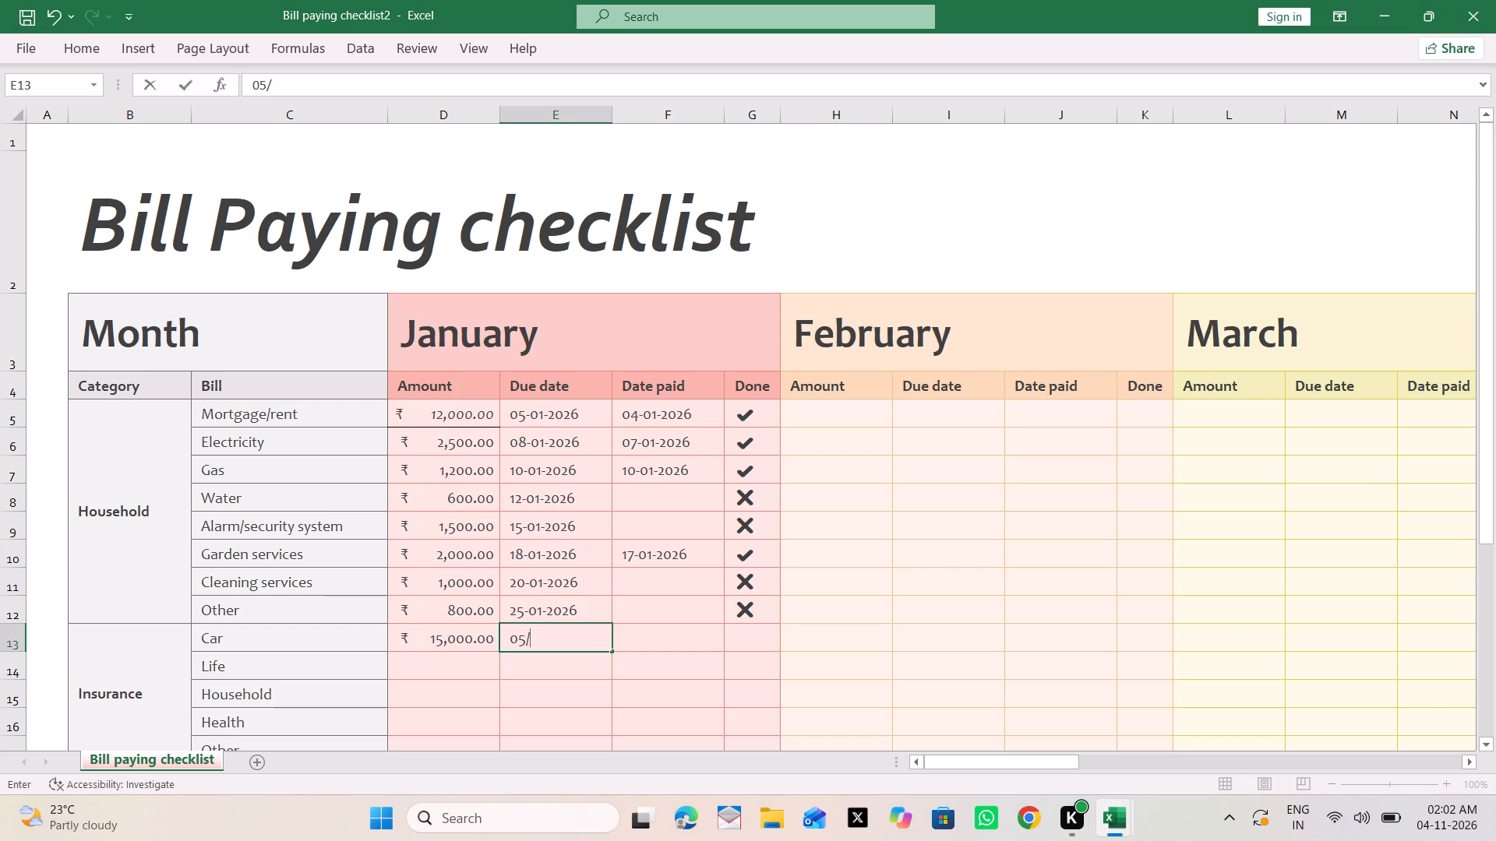
pyautogui.press('0')
pyautogui.write('1/2026')
pyautogui.press('Right')
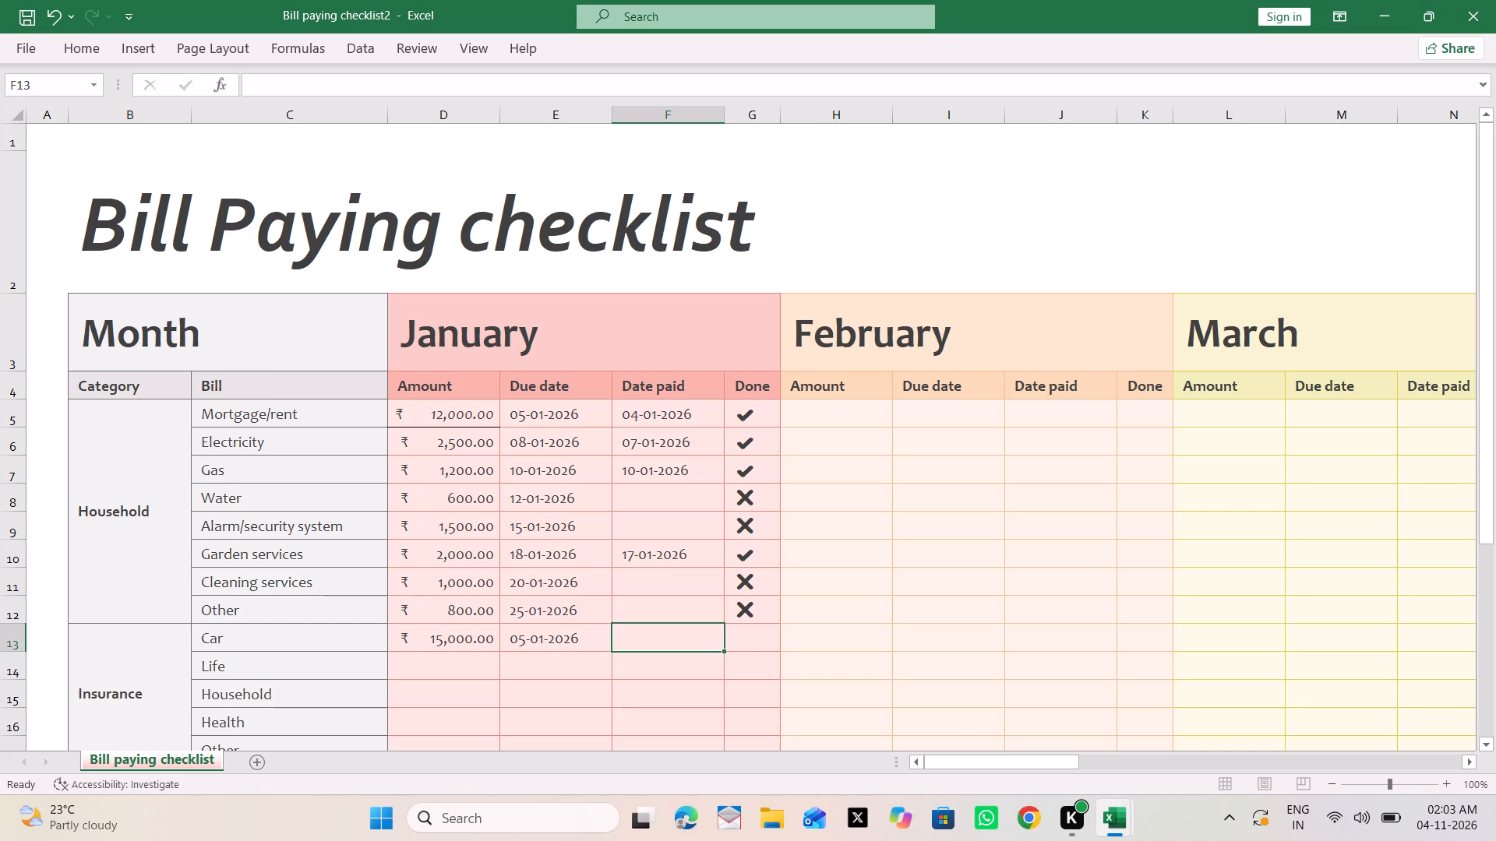
# Mark the January Car insurance bill as not done with the cross mark.
pyautogui.press('Right')
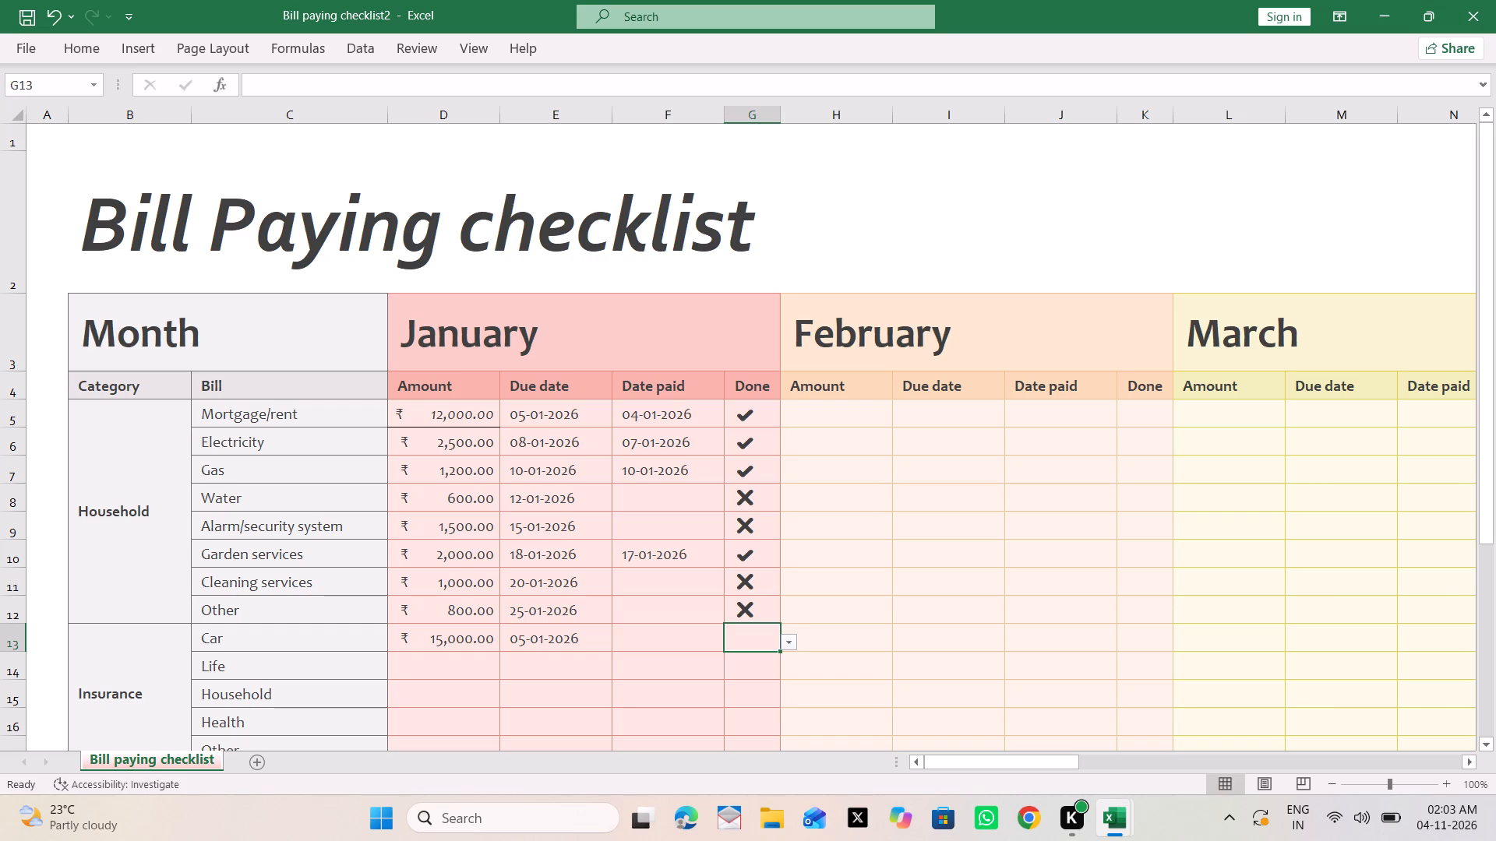
pyautogui.press('Up')
pyautogui.press('Down')
pyautogui.press('Return')
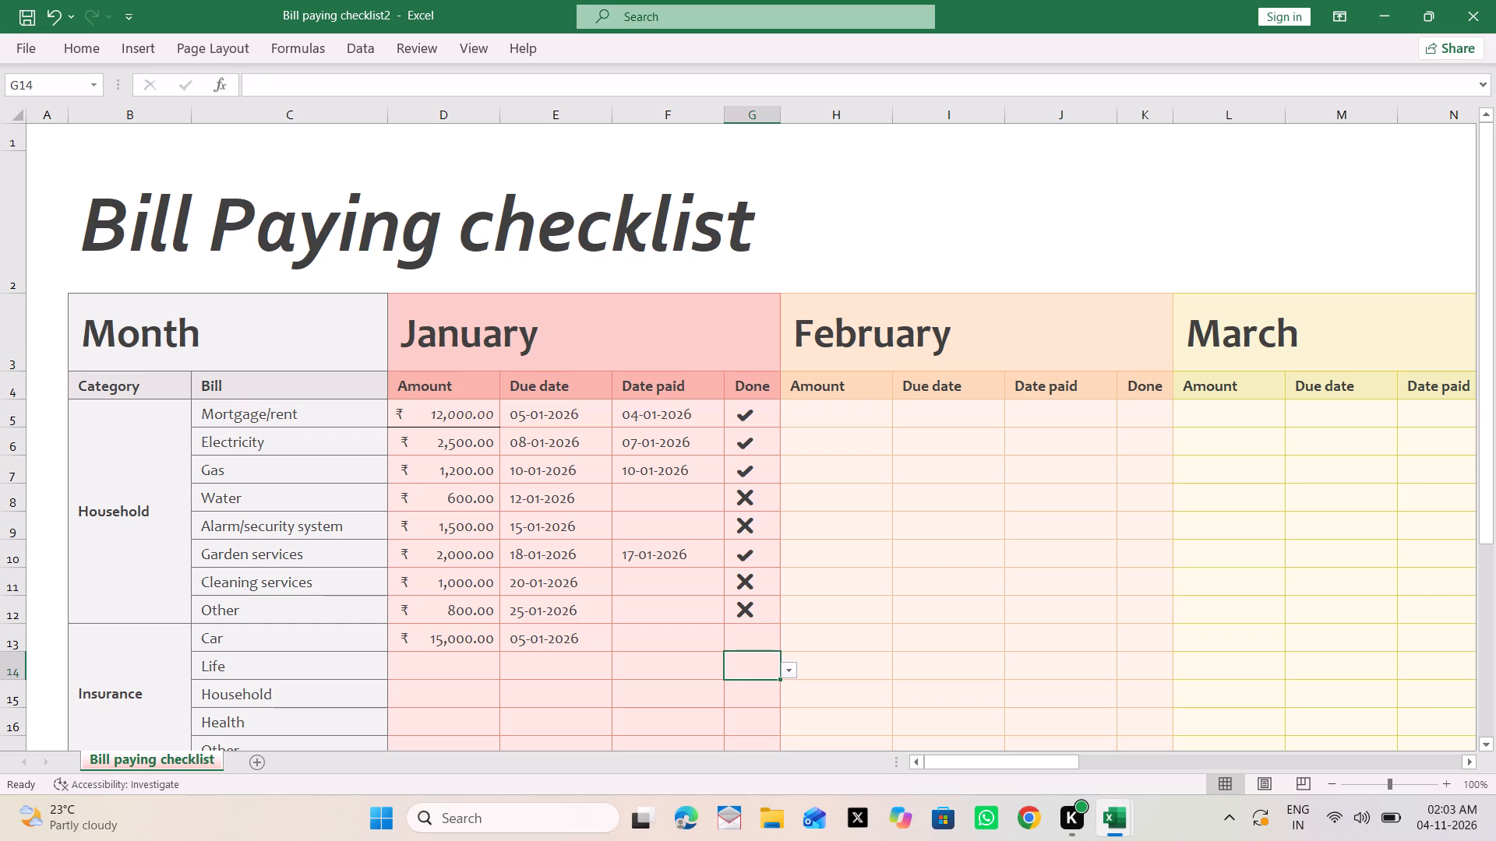
pyautogui.press('Up')
pyautogui.press('Return')
pyautogui.press('Up')
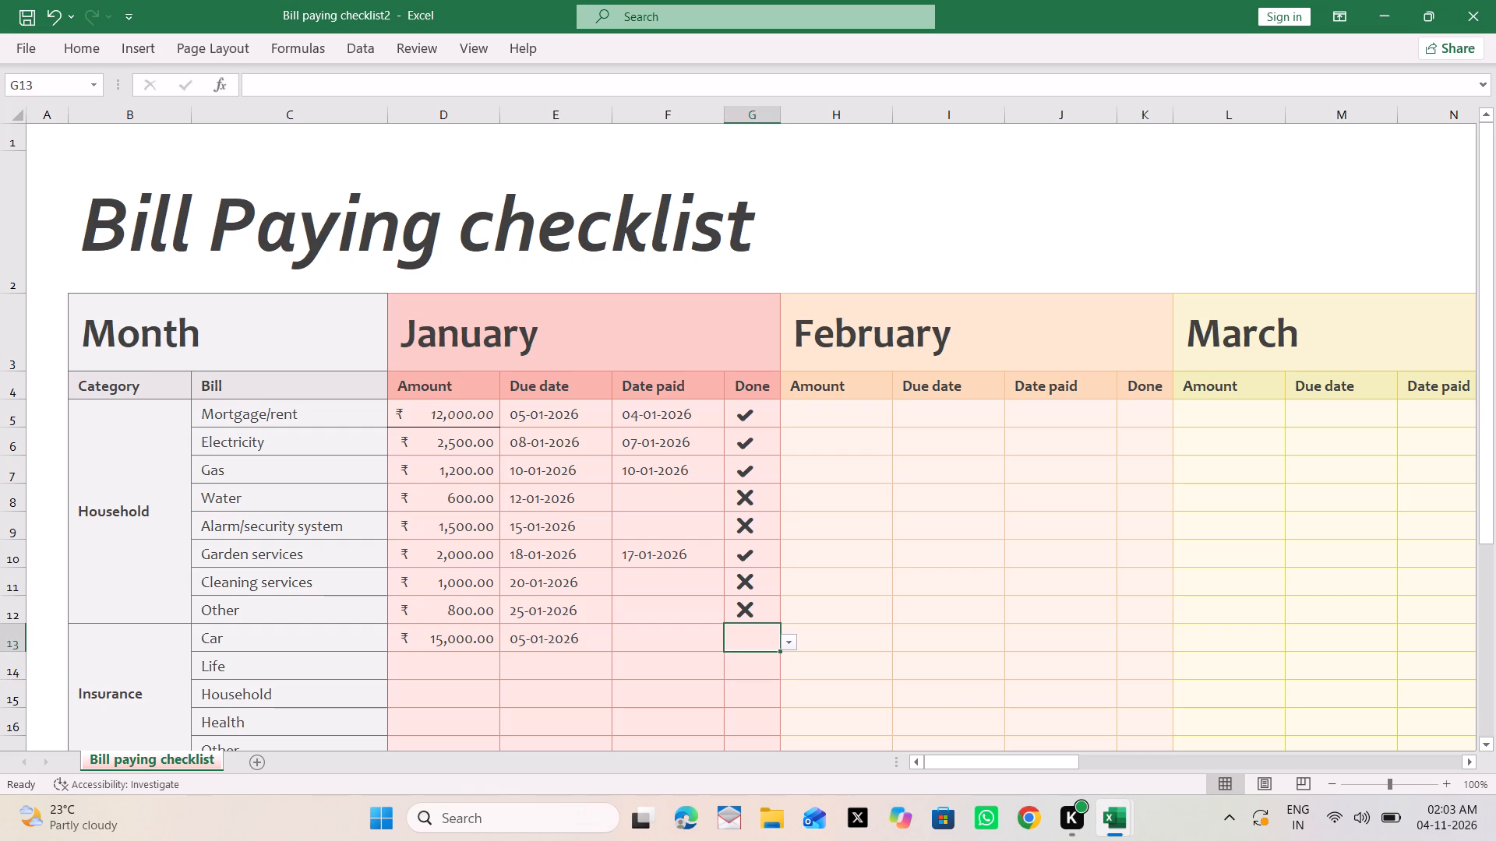
pyautogui.click(786, 642)
pyautogui.click(766, 678)
pyautogui.click(786, 639)
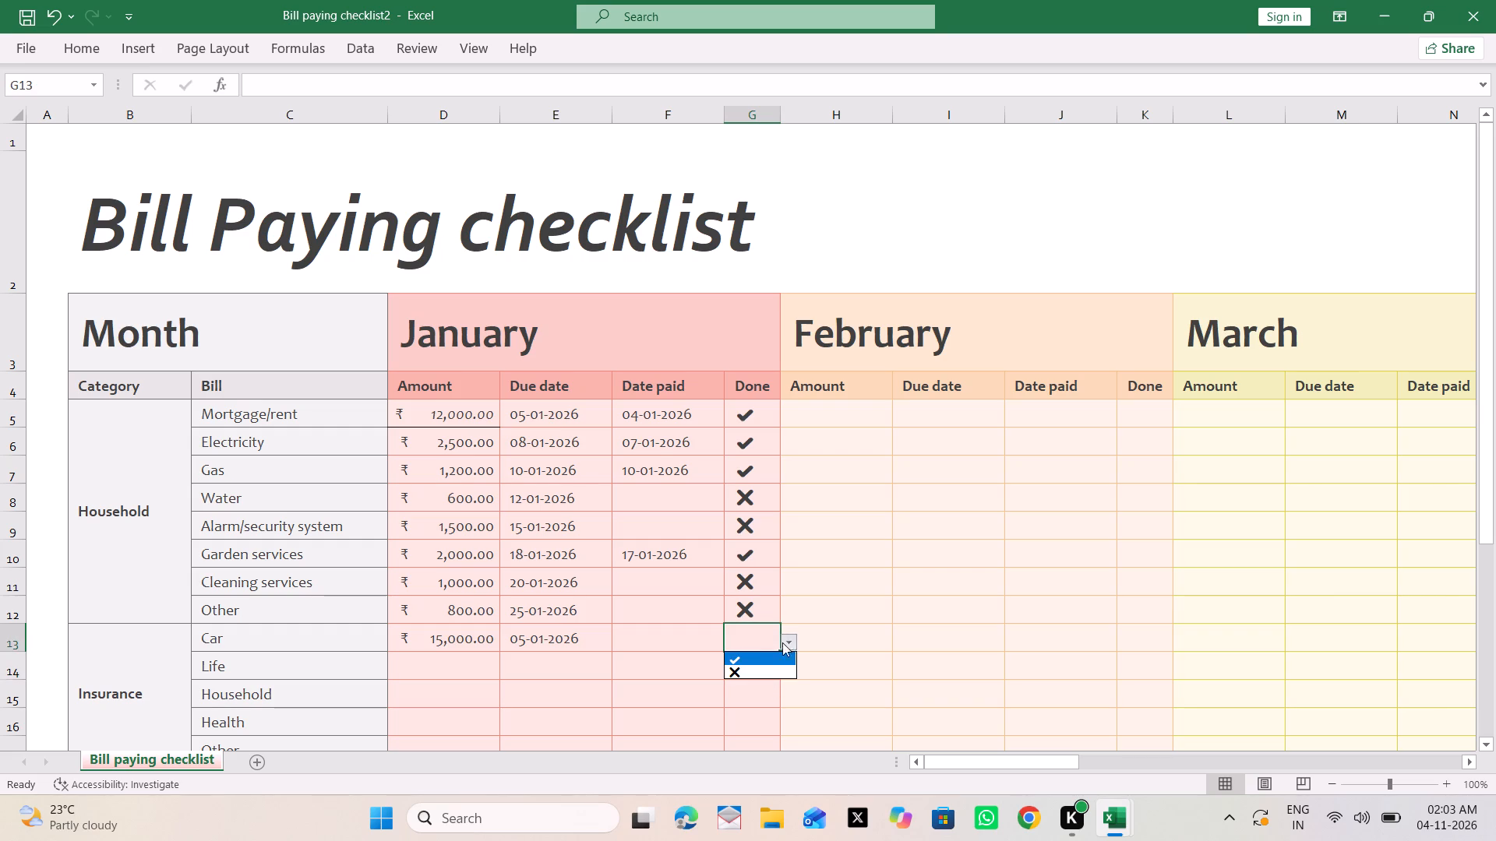
pyautogui.click(764, 665)
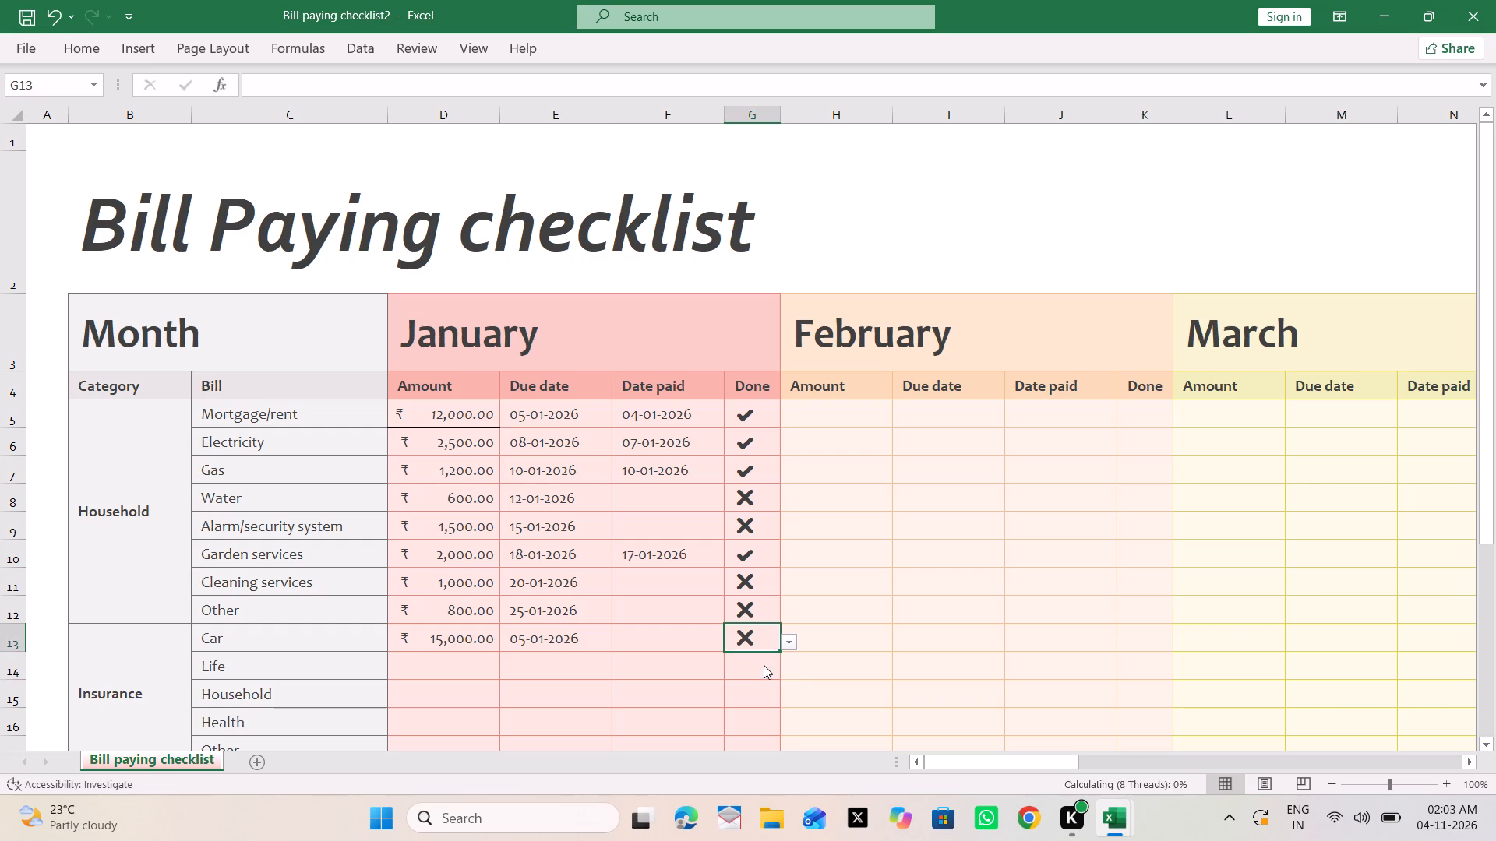
# Enter 800 as the January Life insurance amount and apply the ₹ accounting format to it.
pyautogui.scroll(-1, 586, 697)
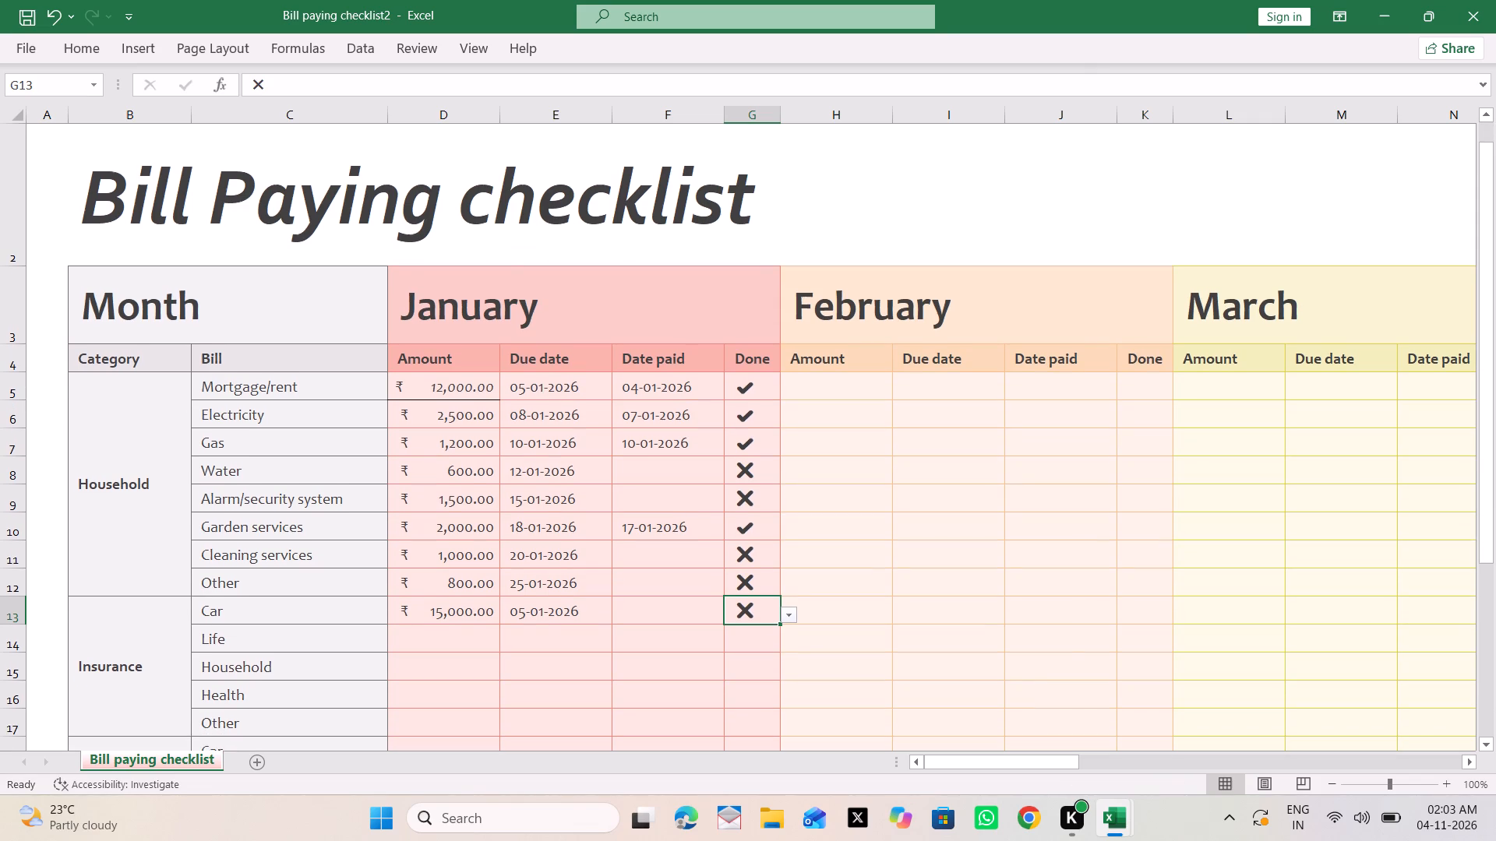
pyautogui.doubleClick(446, 639)
pyautogui.write('800')
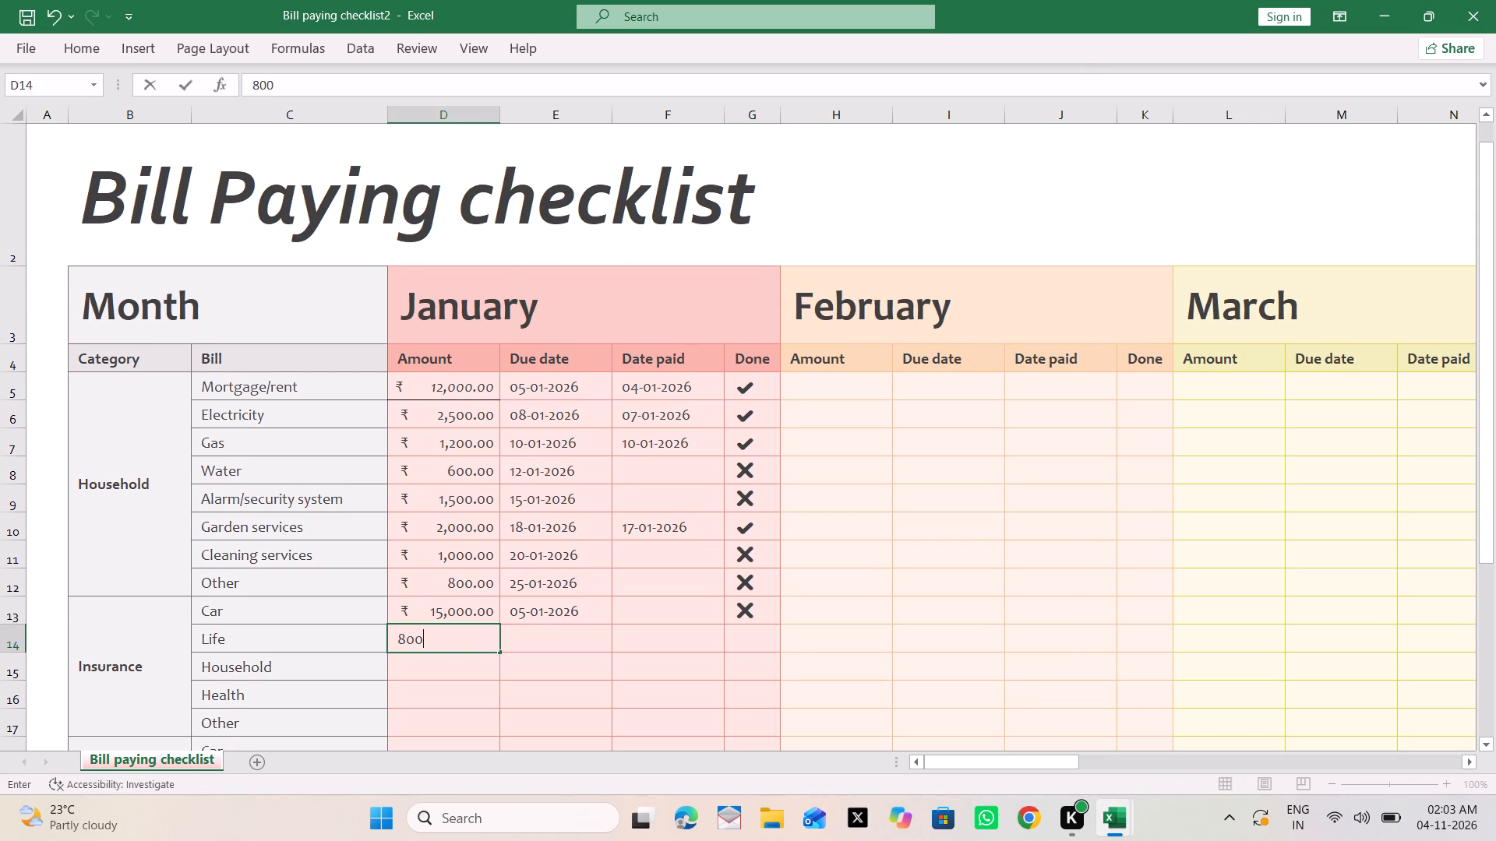
pyautogui.press('Right')
pyautogui.rightClick(446, 639)
pyautogui.rightClick(446, 639)
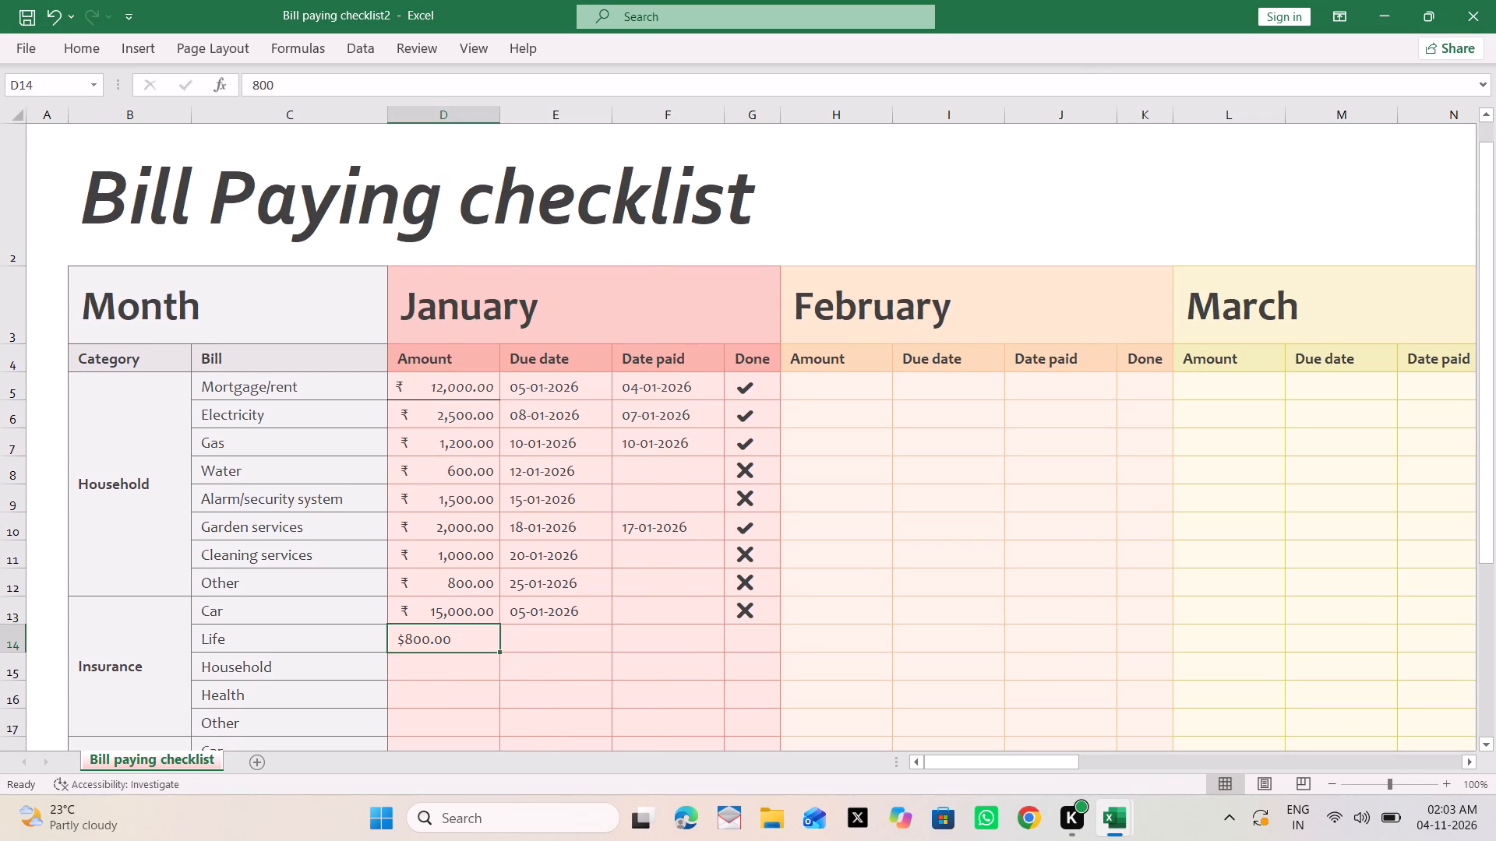
pyautogui.click(453, 646)
pyautogui.rightClick(453, 646)
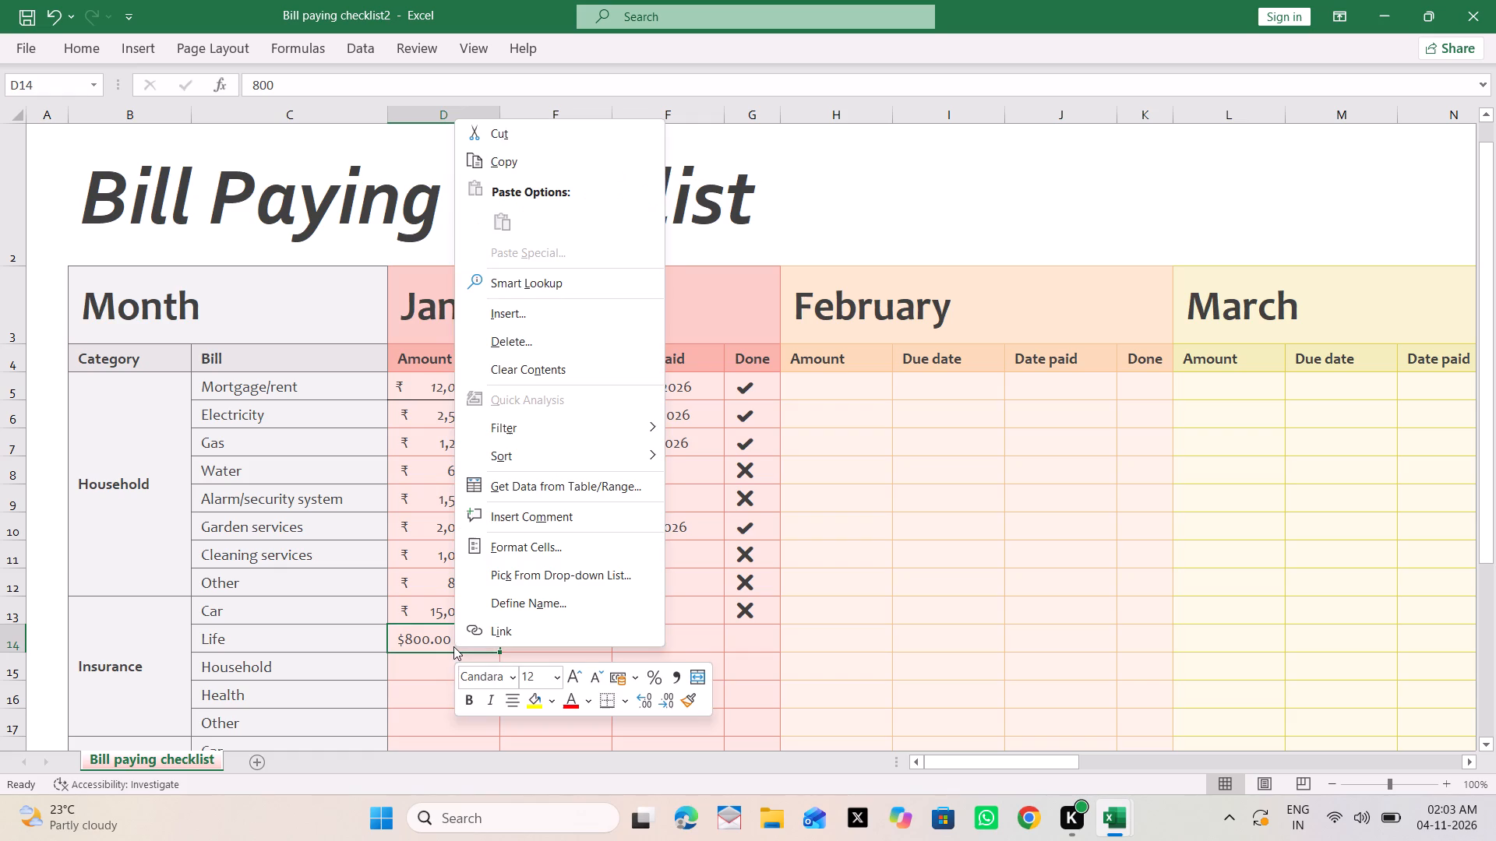
pyautogui.click(621, 683)
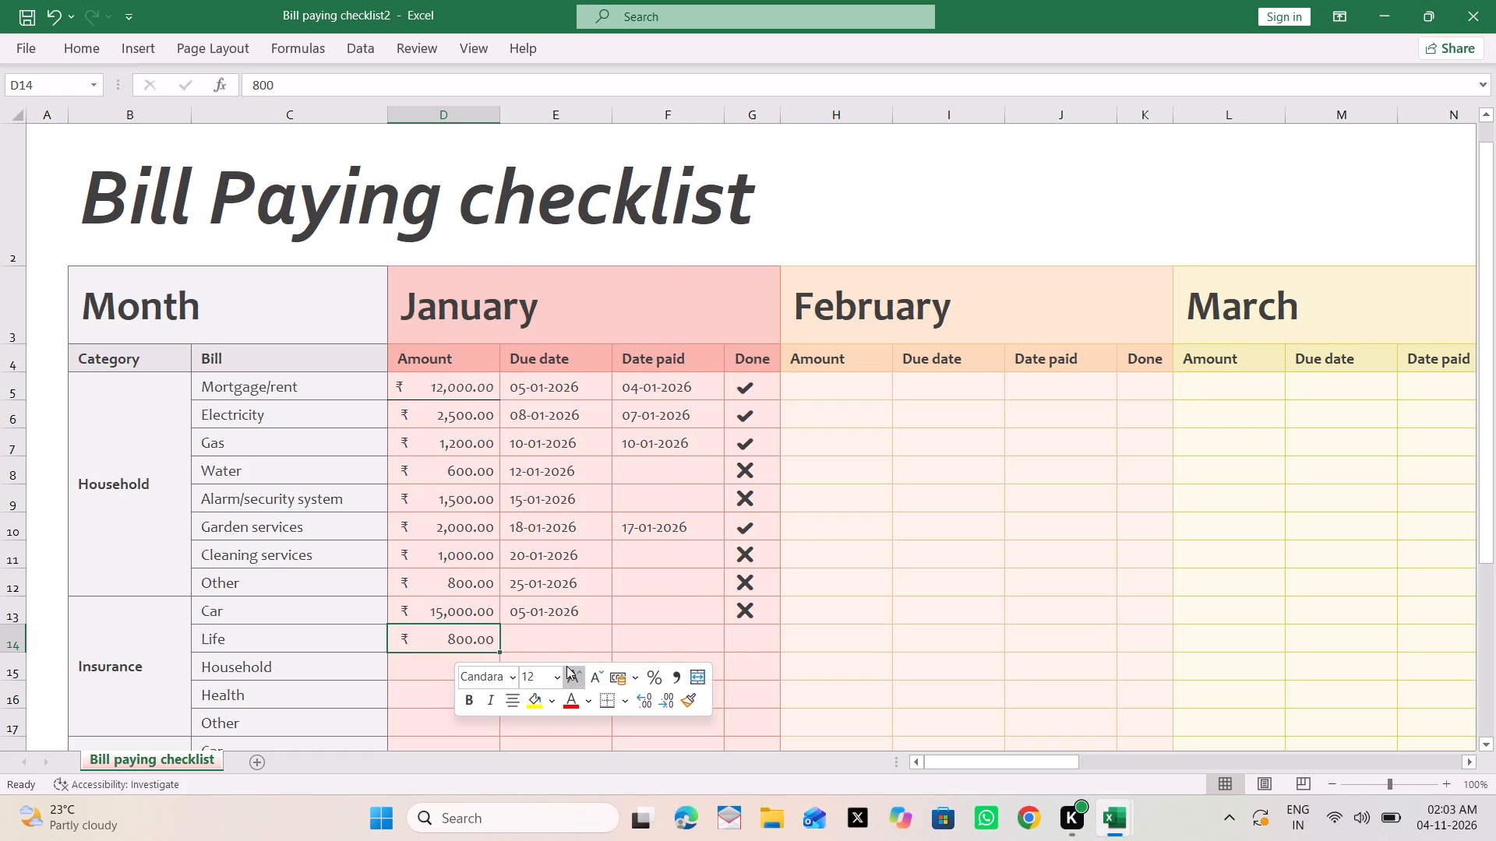
# Change the January Life insurance amount to 8000.
pyautogui.doubleClick(552, 644)
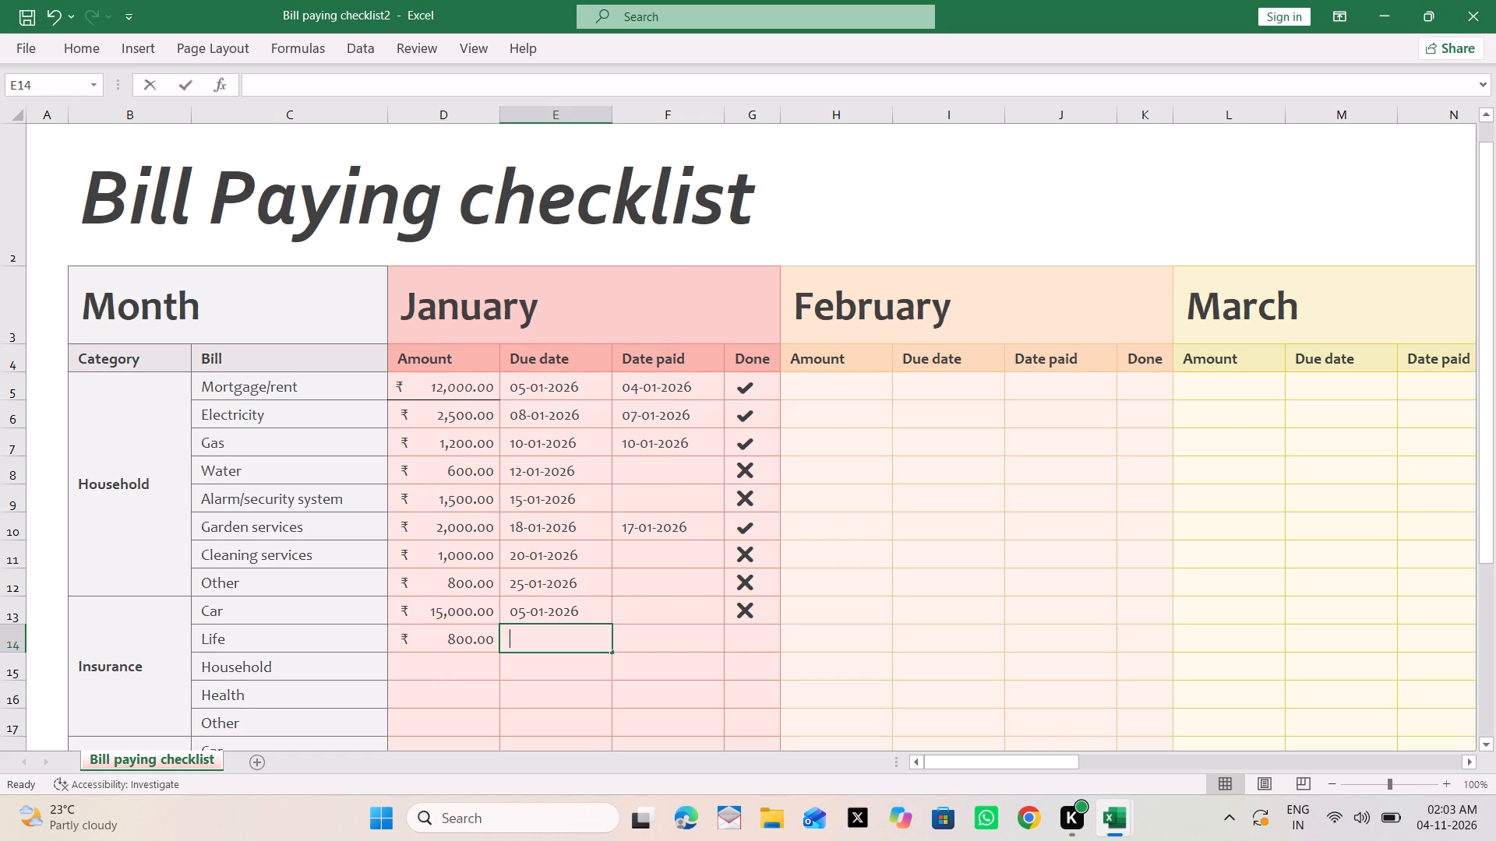
pyautogui.doubleClick(472, 639)
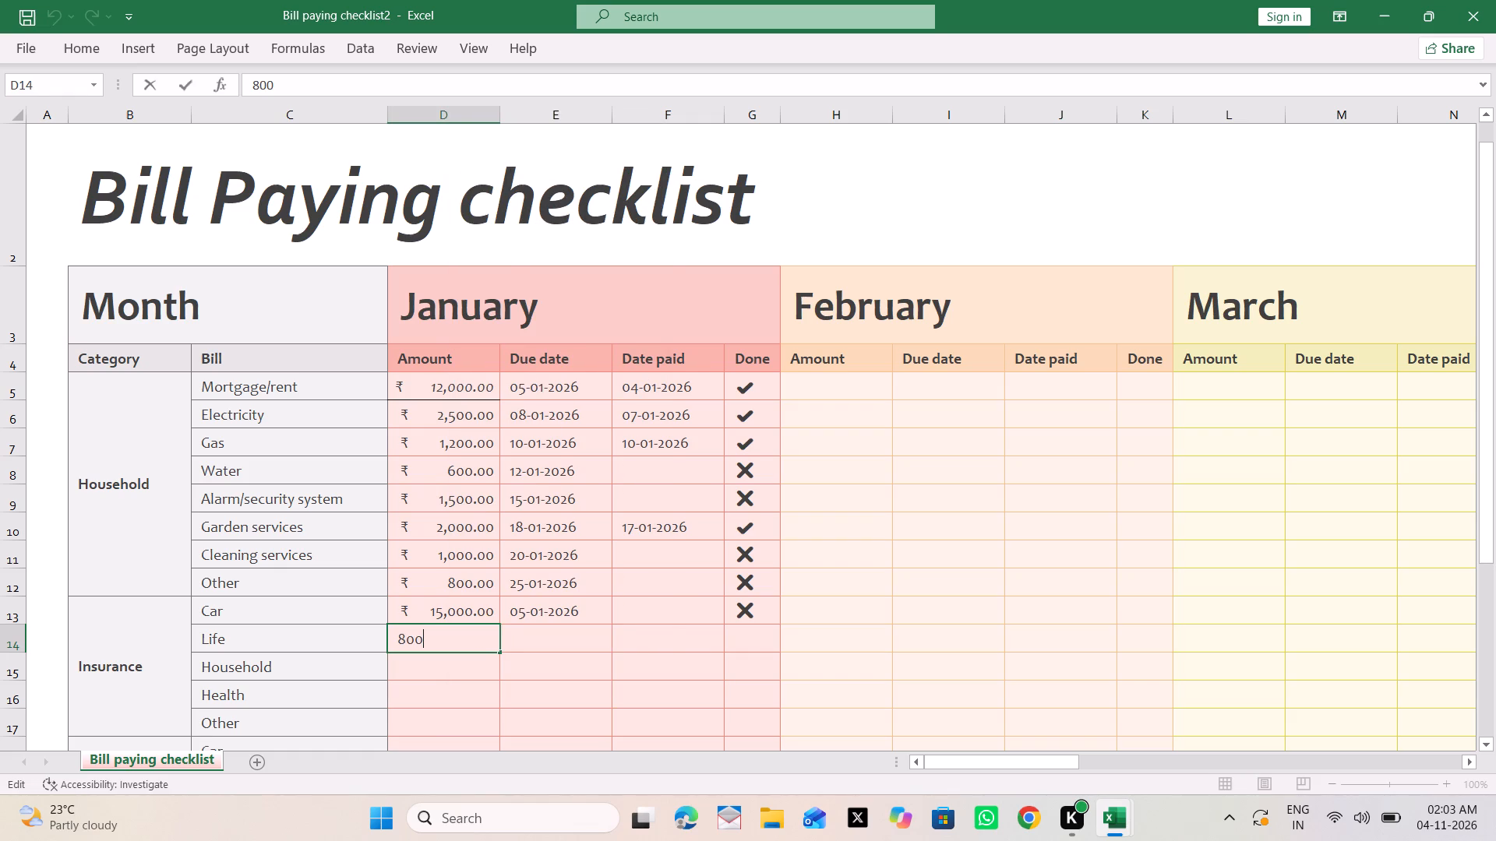
pyautogui.press('0')
pyautogui.press('Right')
pyautogui.press('Right')
pyautogui.press('Return')
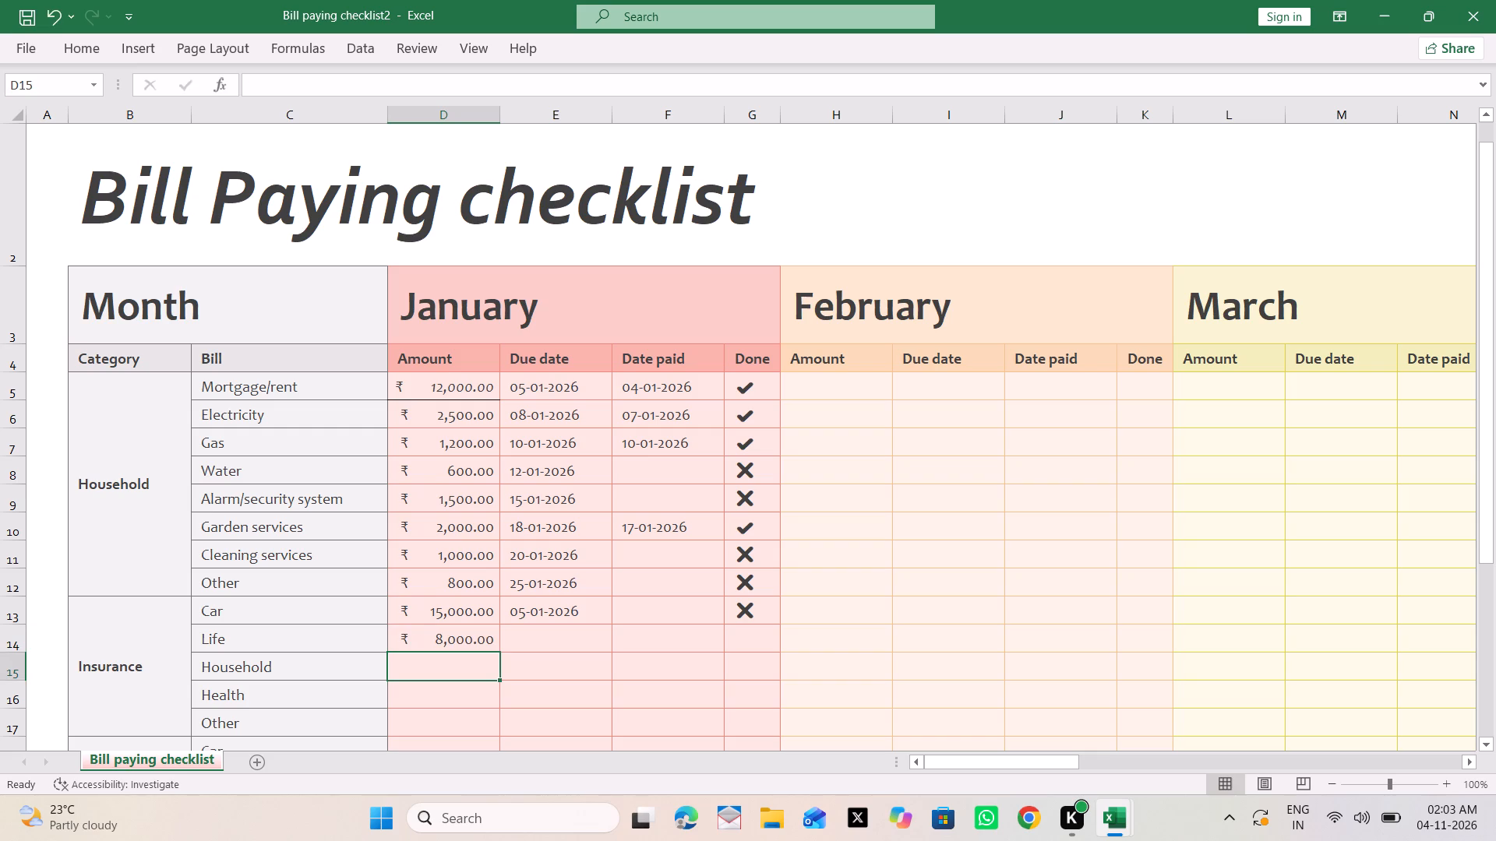
# Set the January Life insurance due date to 10/01/2026 and its date paid to 09/01/2026.
pyautogui.press('Up')
pyautogui.press('Right')
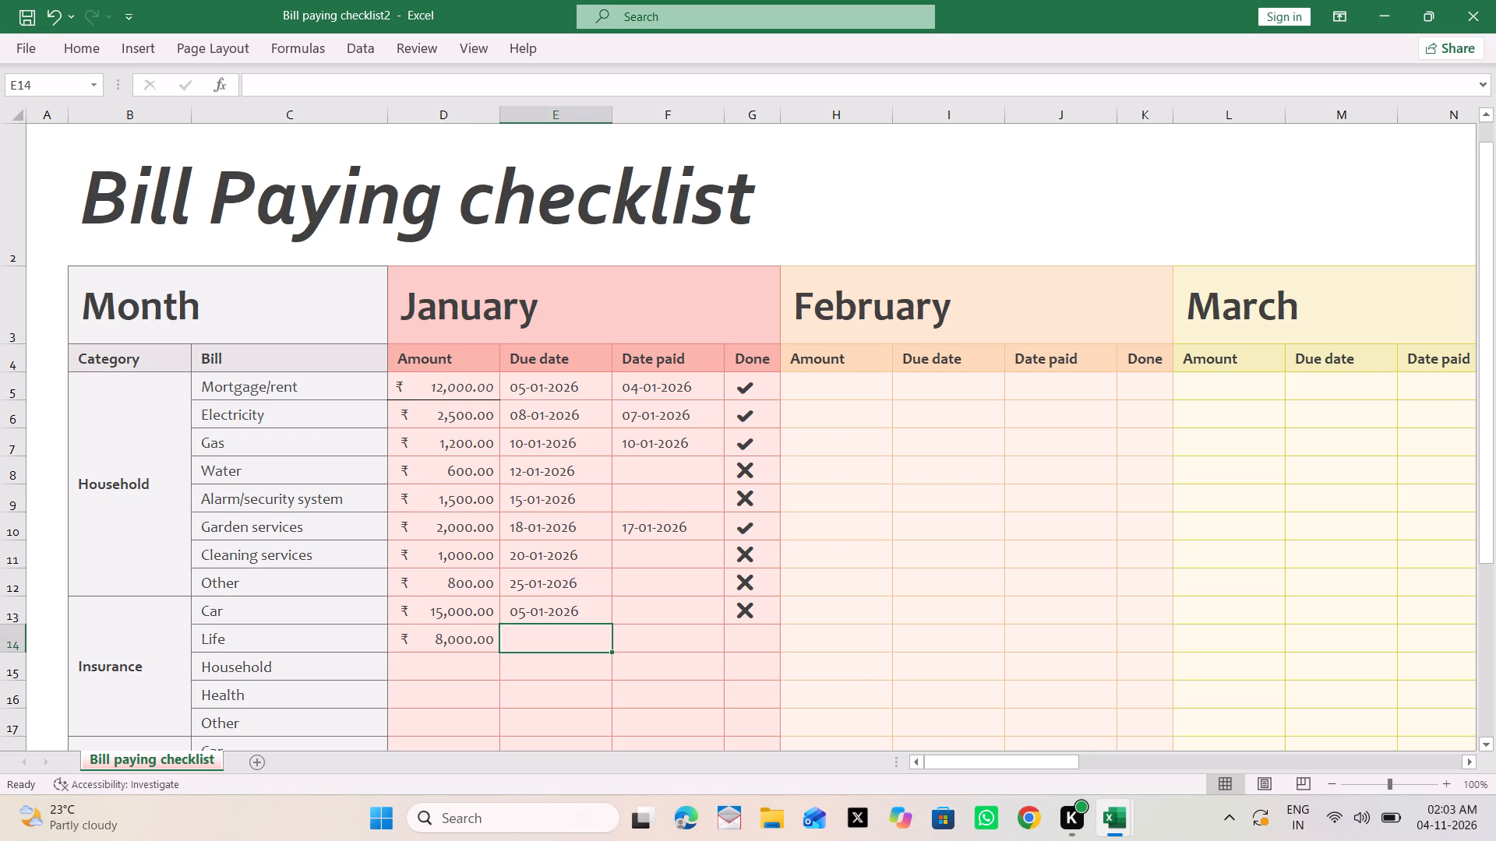
pyautogui.write('10/01/2026')
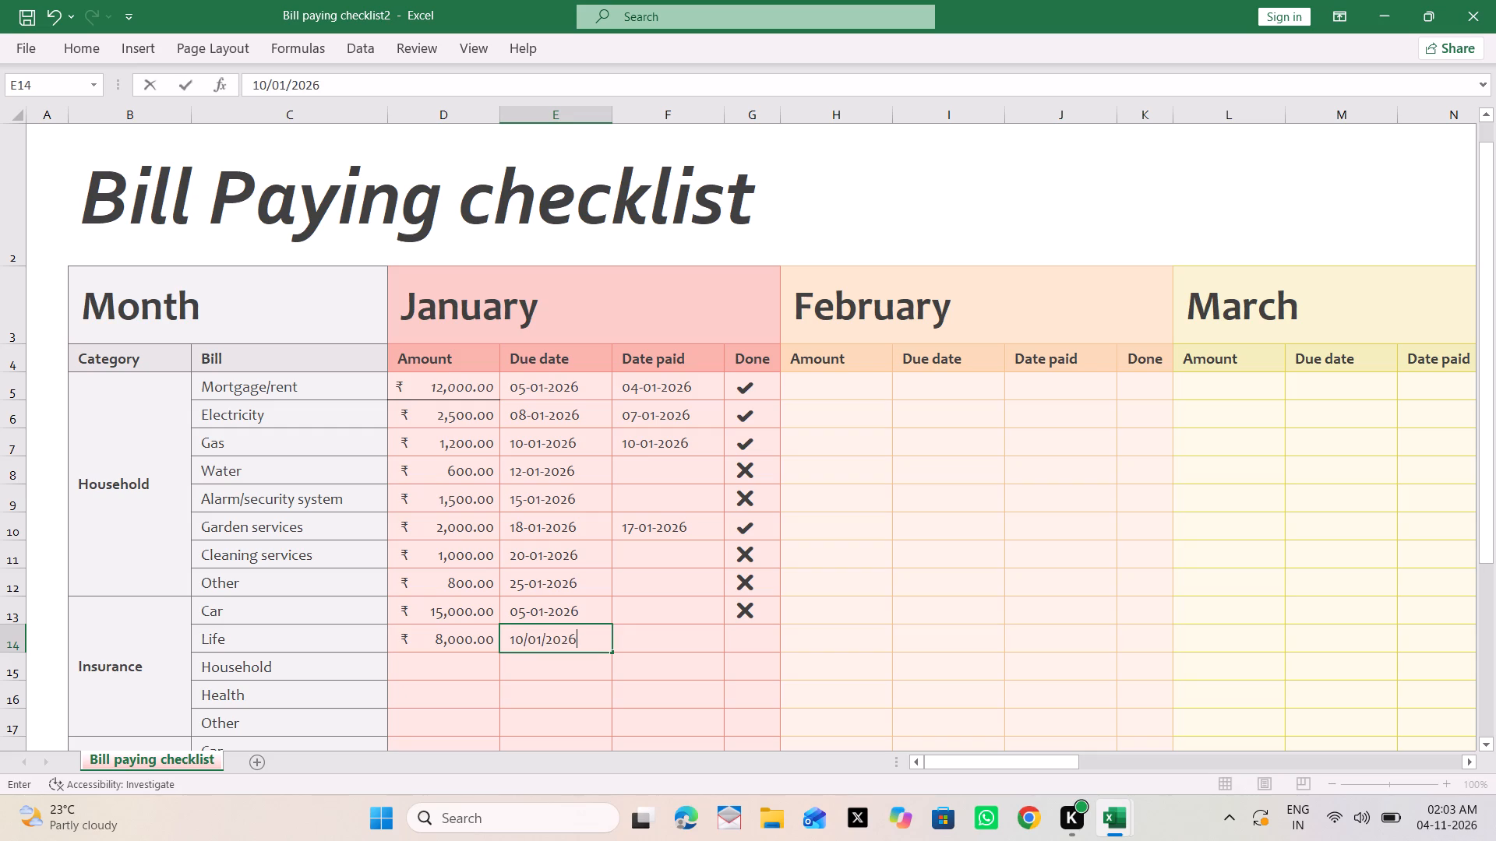
pyautogui.press('Right')
pyautogui.write('09/')
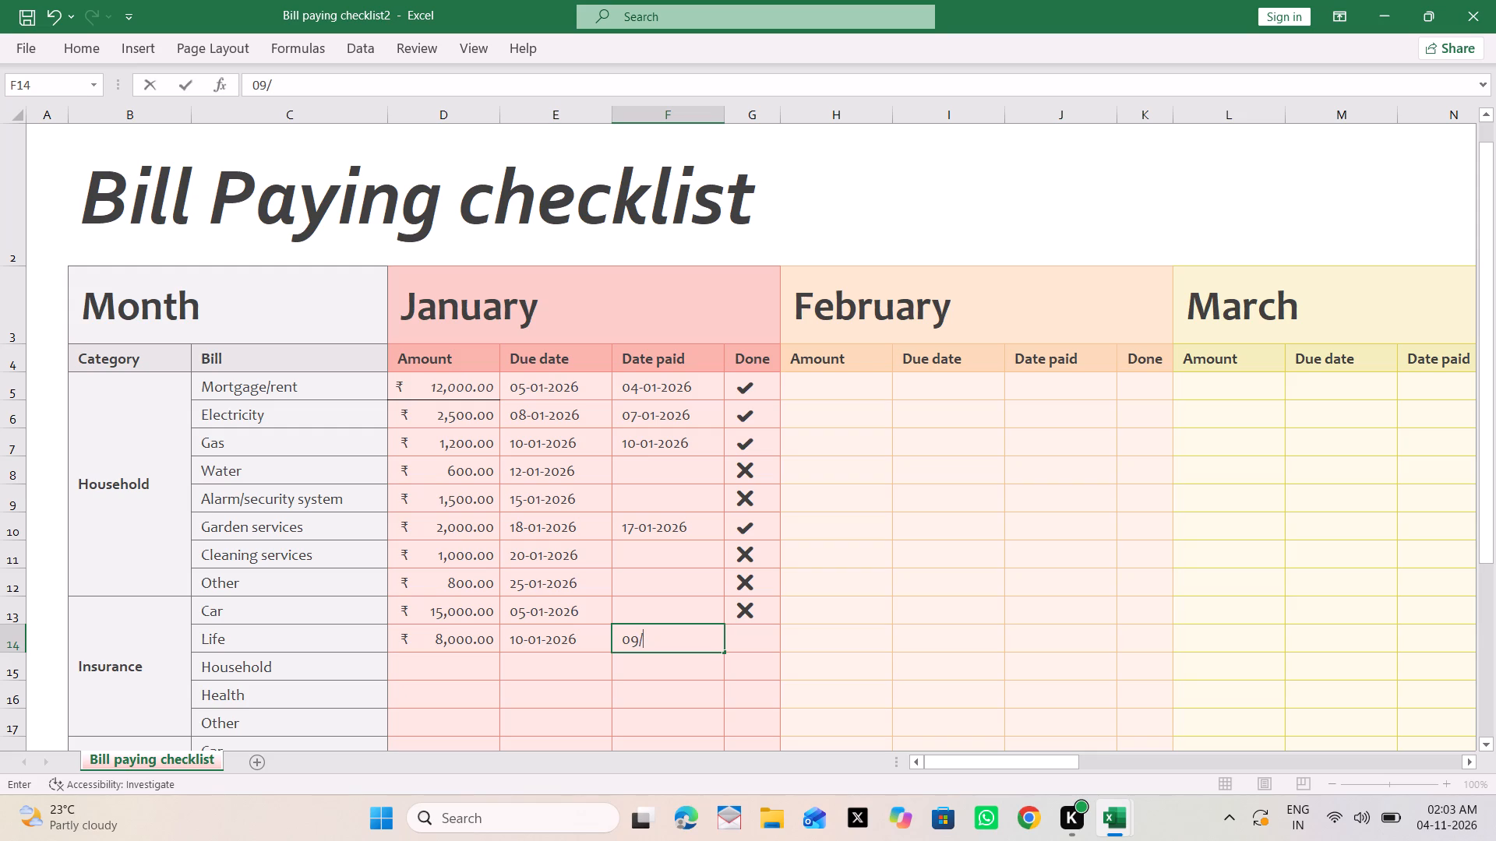
pyautogui.write('01/2026')
# Mark the January Life insurance bill as done with the check mark.
pyautogui.press('Right')
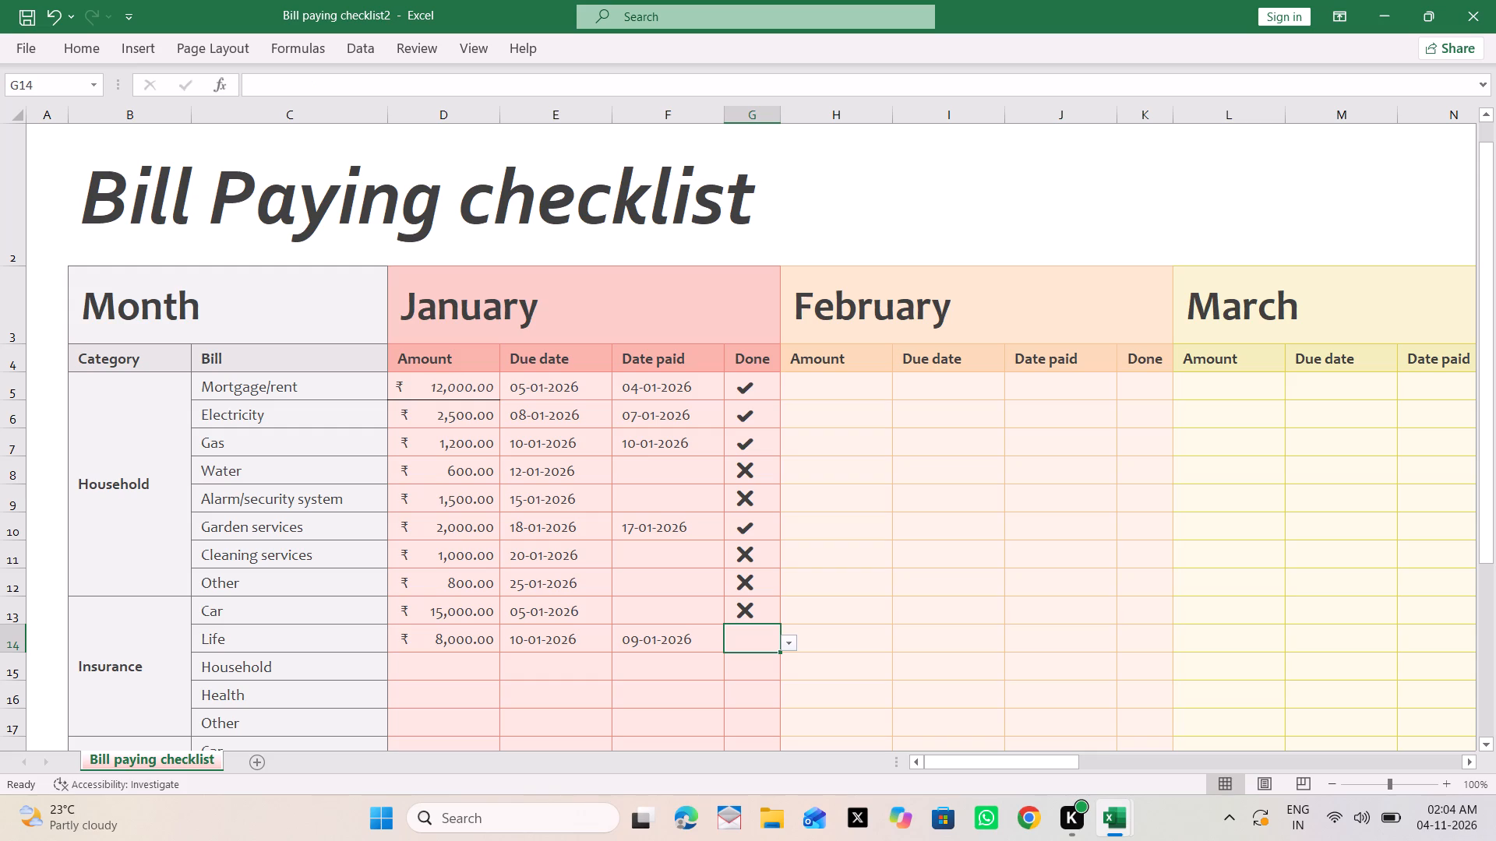
pyautogui.click(793, 645)
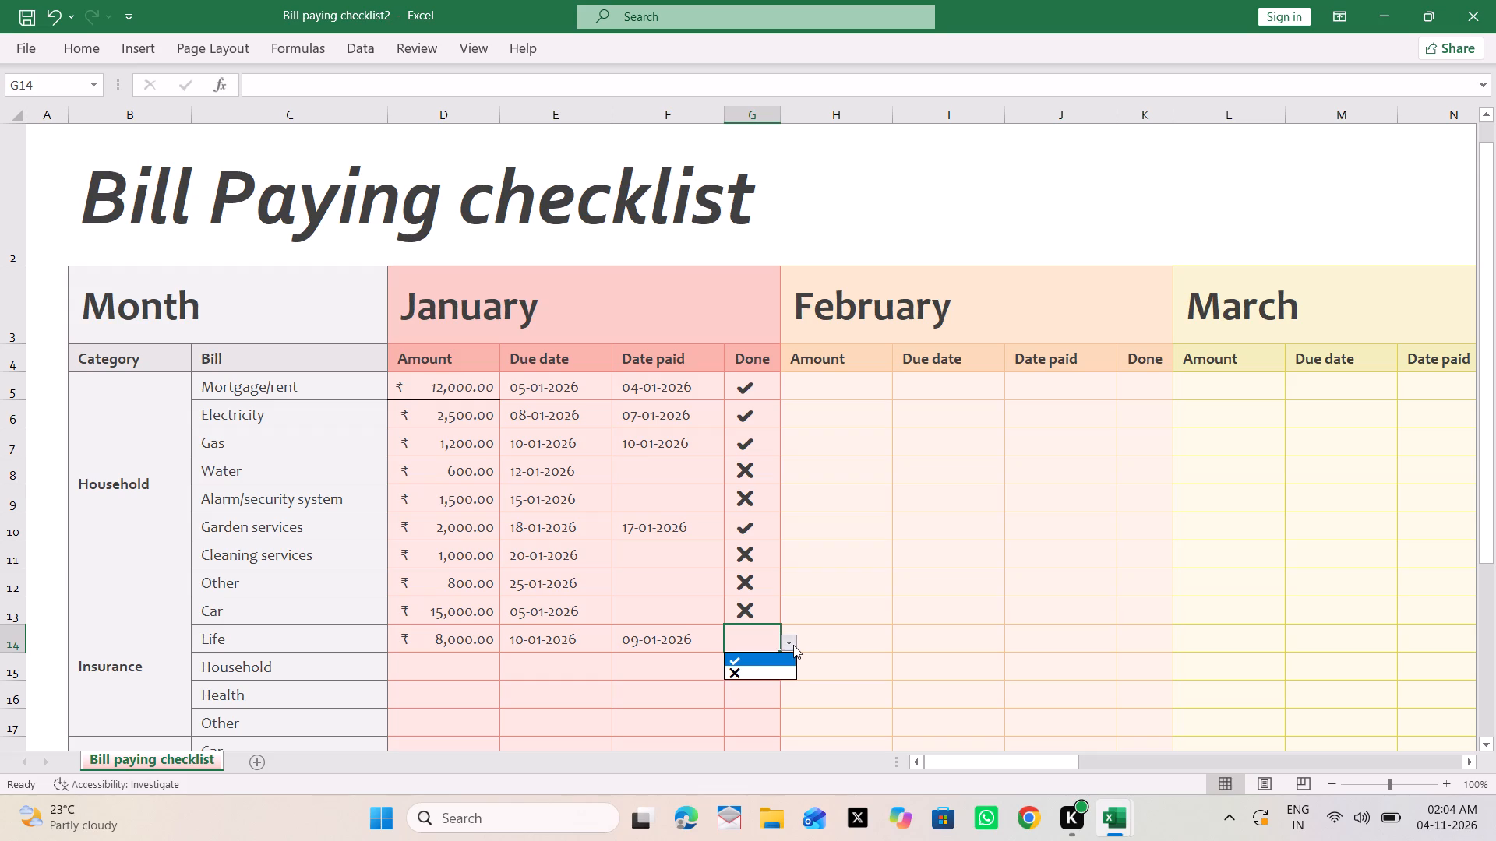
pyautogui.click(772, 661)
# Enter 20000 as the January Household insurance amount and apply the ₹ accounting format to it.
pyautogui.scroll(-1, 540, 708)
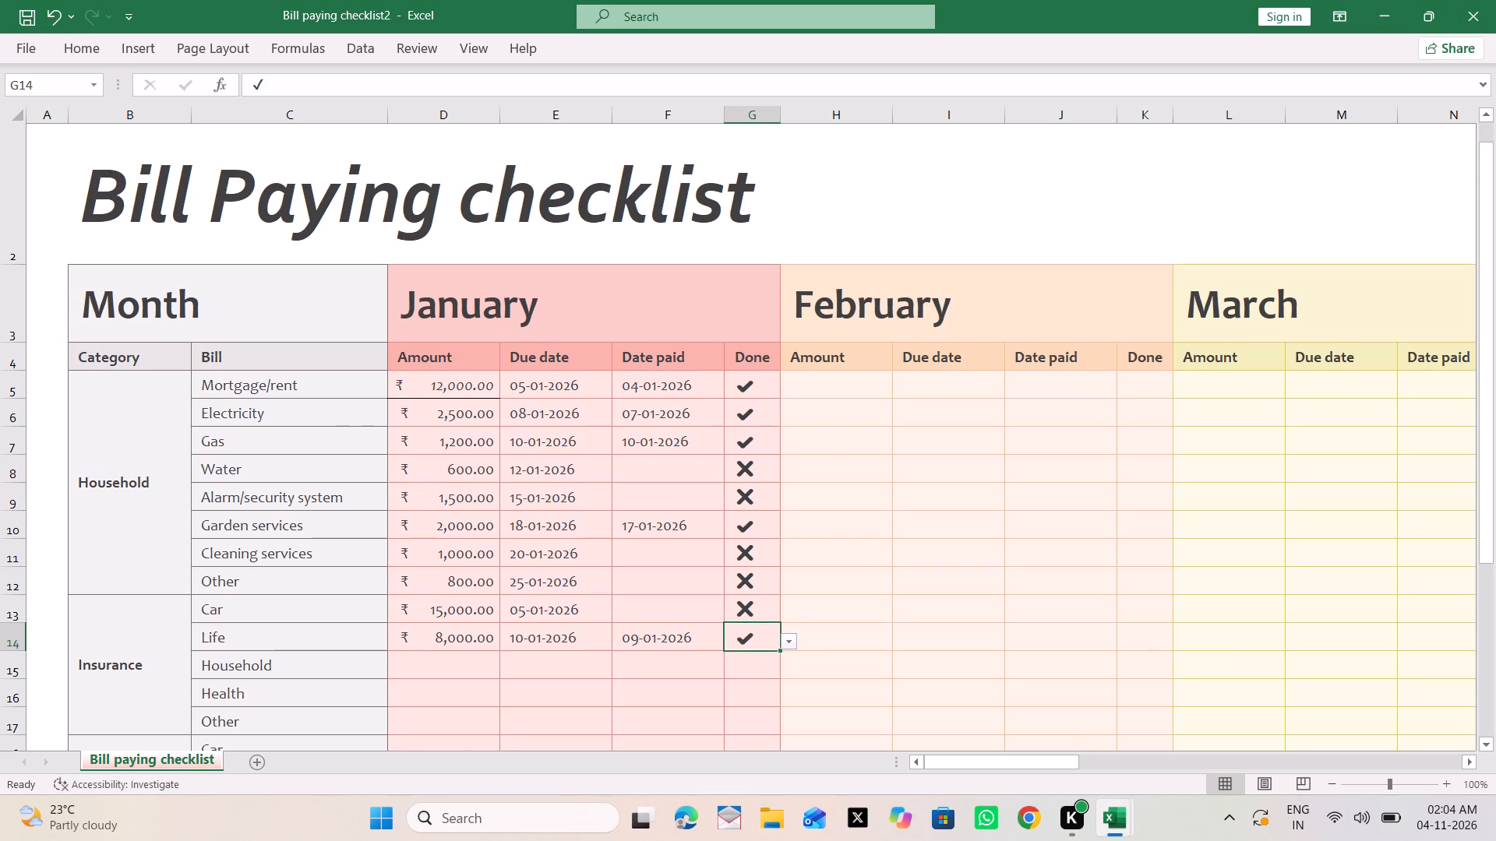
pyautogui.scroll(-1, 540, 708)
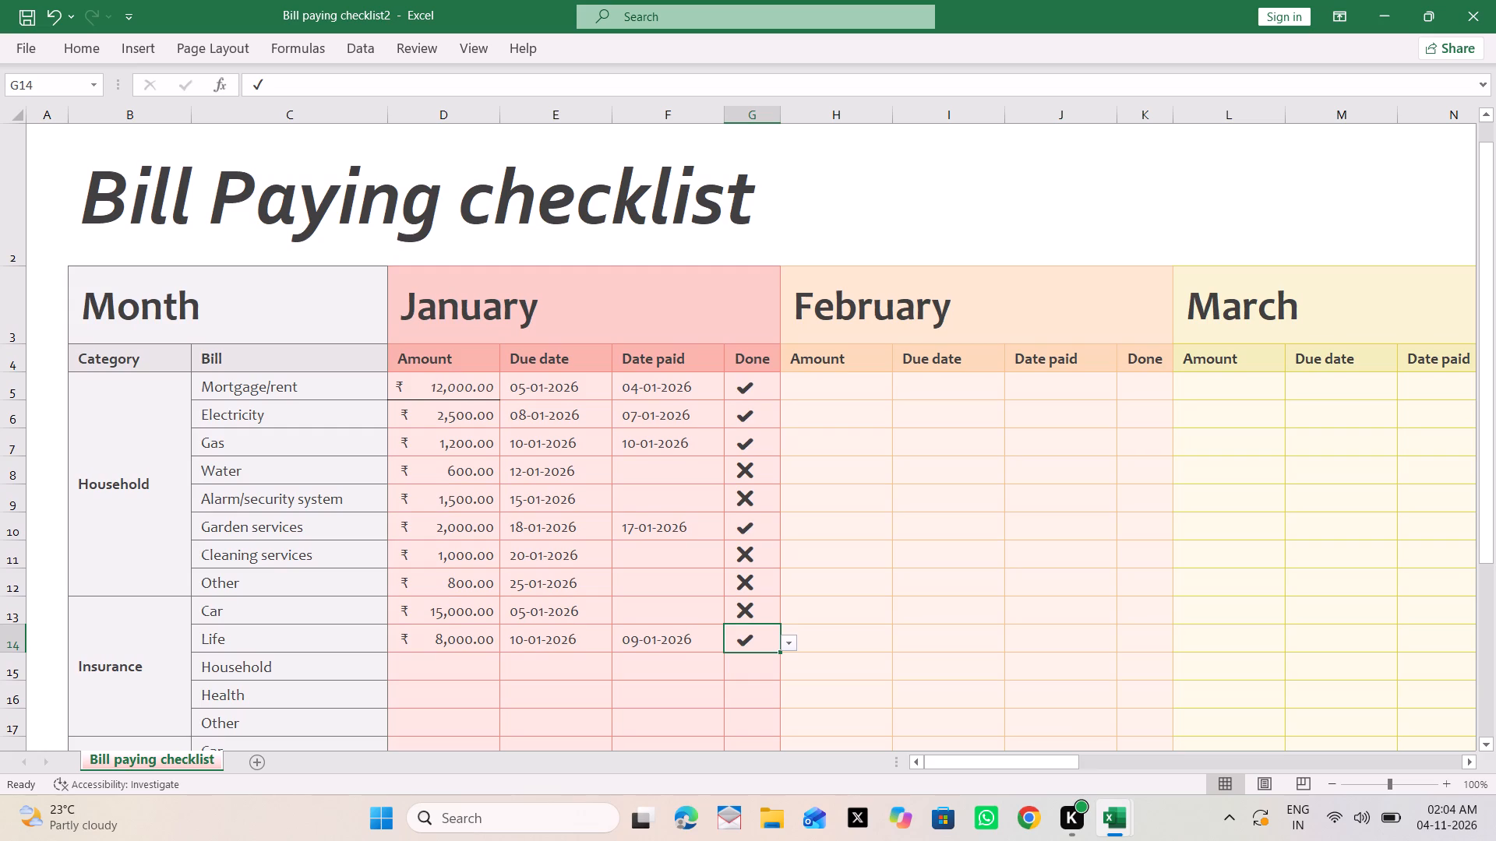
pyautogui.click(540, 708)
pyautogui.scroll(-2, 540, 708)
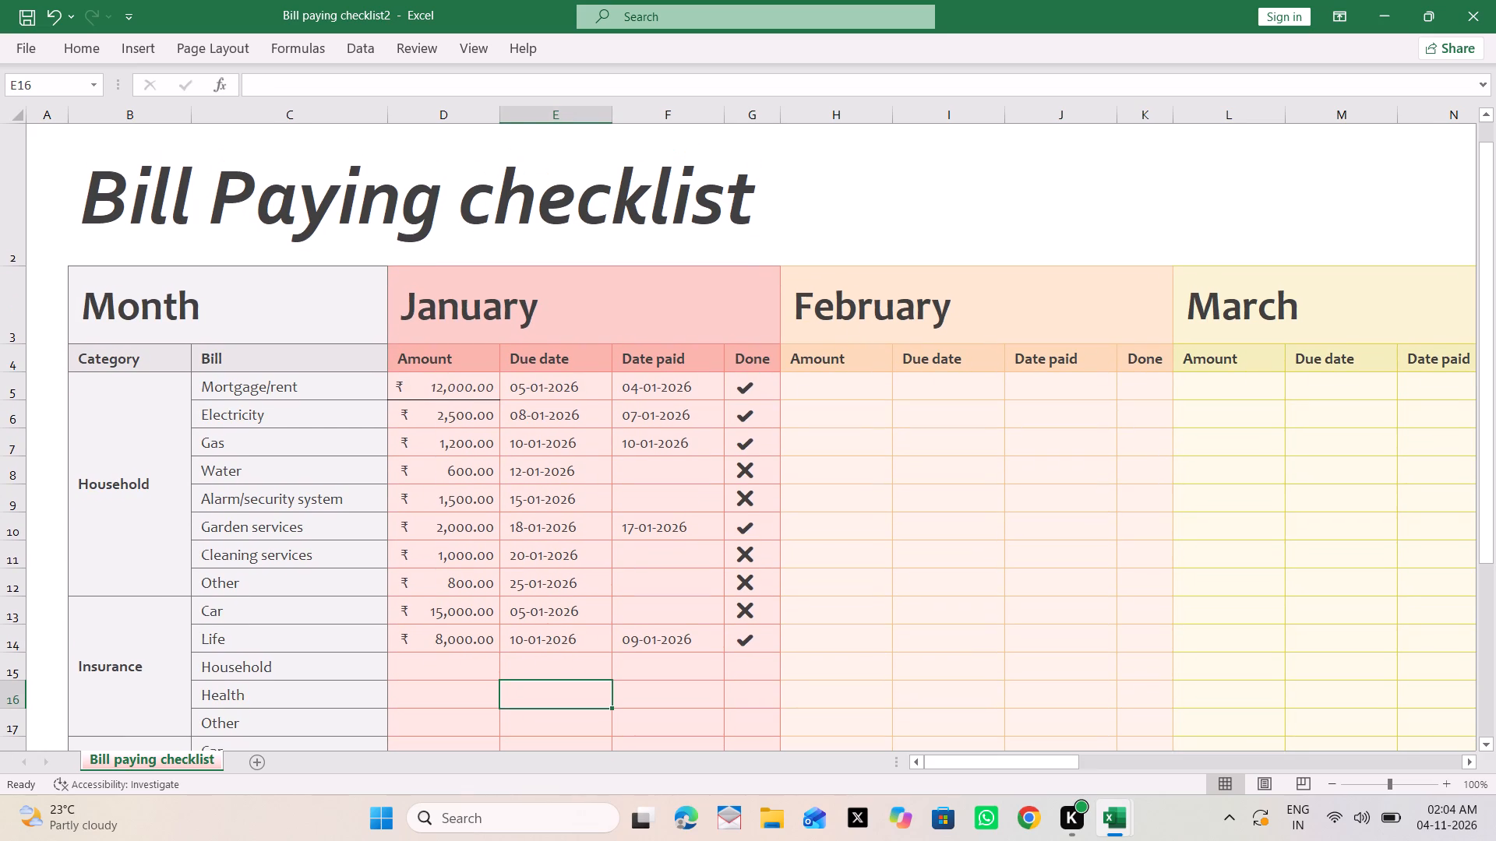
pyautogui.doubleClick(419, 670)
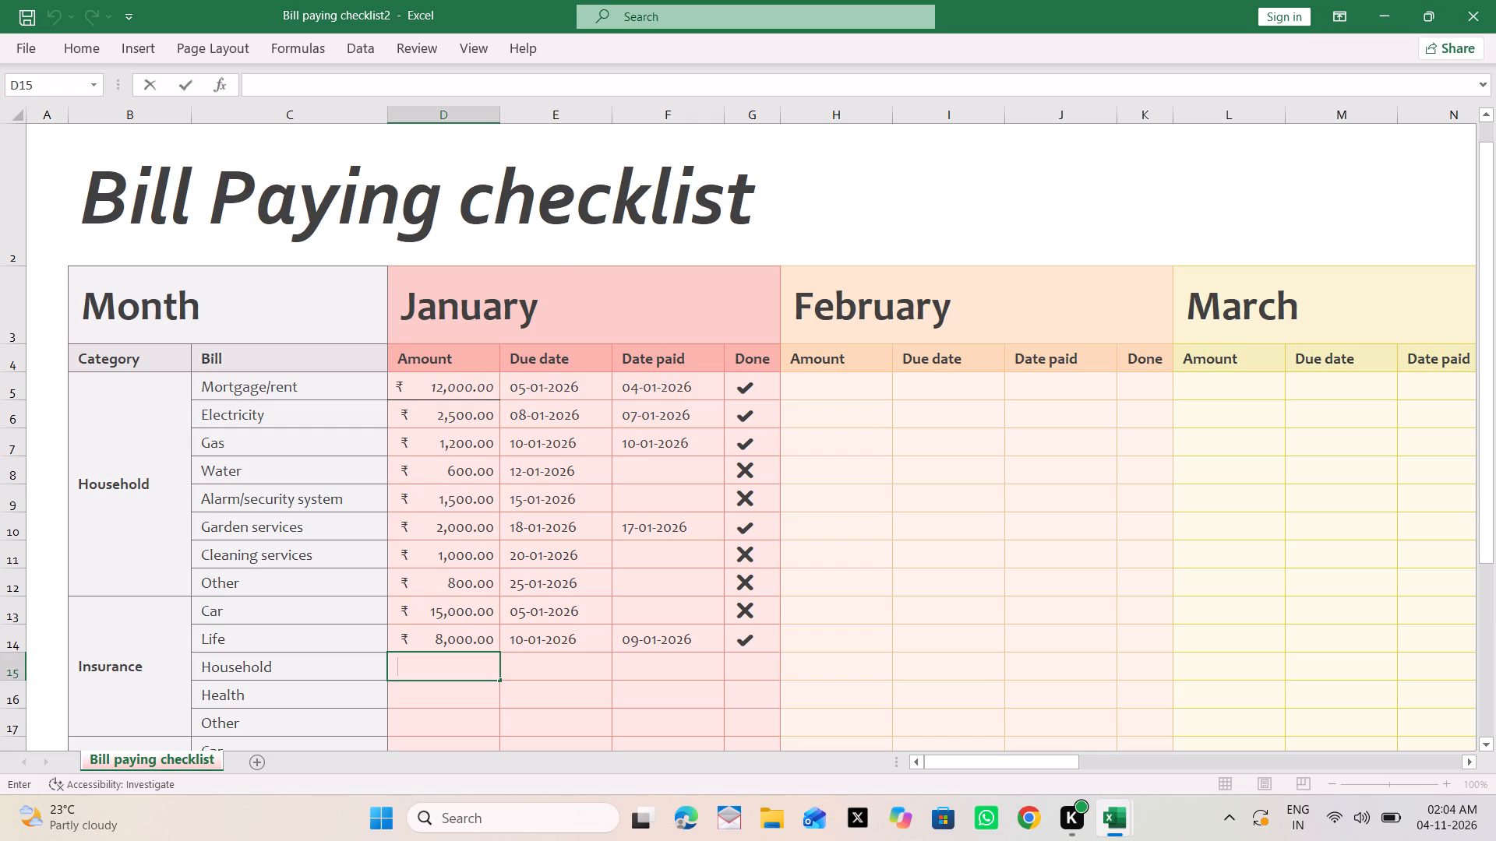
pyautogui.scroll(-1, 419, 670)
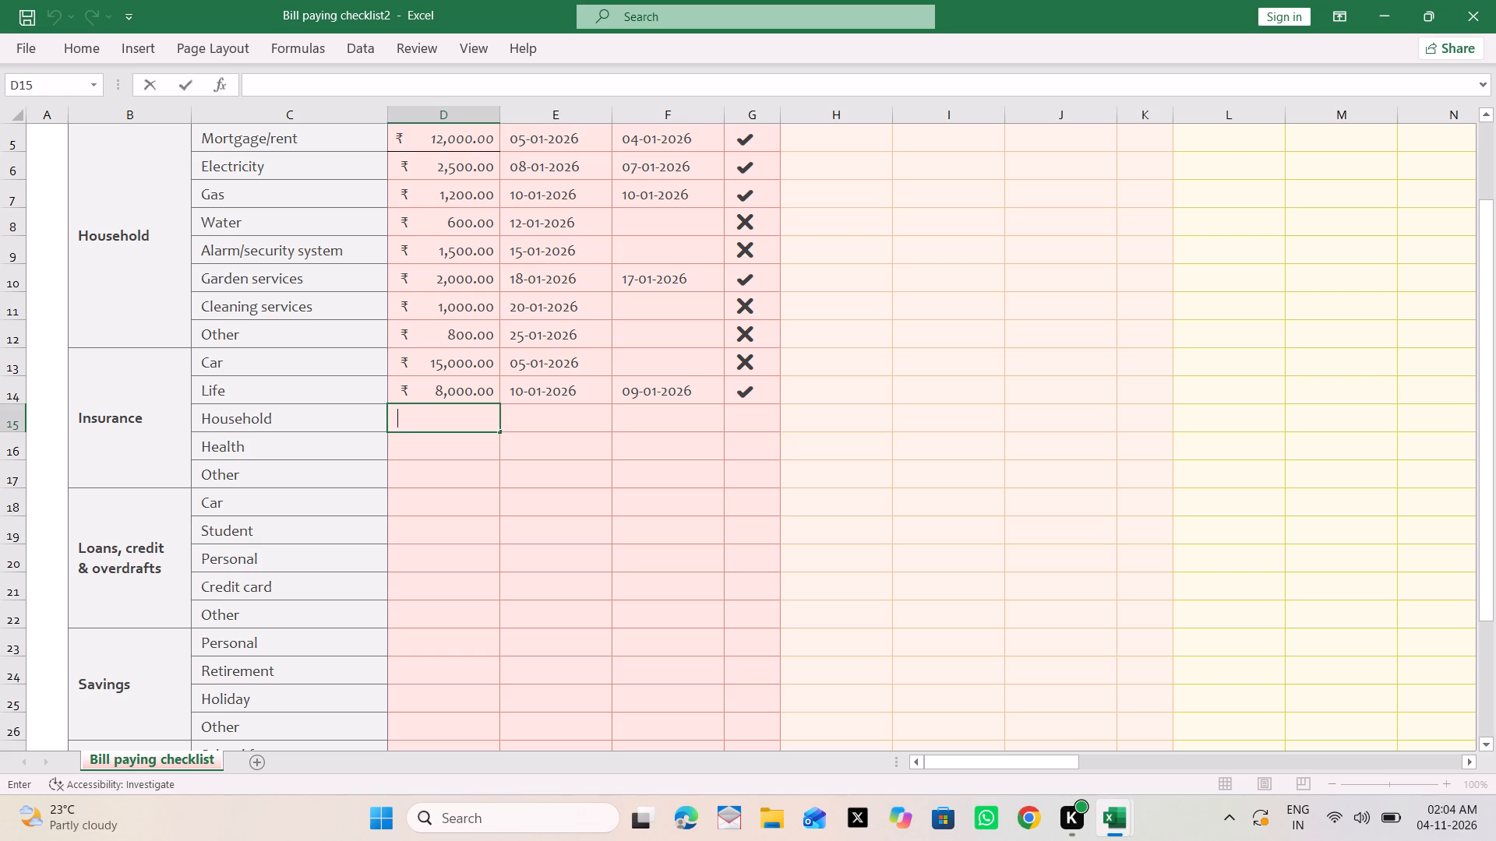
pyautogui.click(419, 424)
pyautogui.click(419, 424)
pyautogui.write('20000')
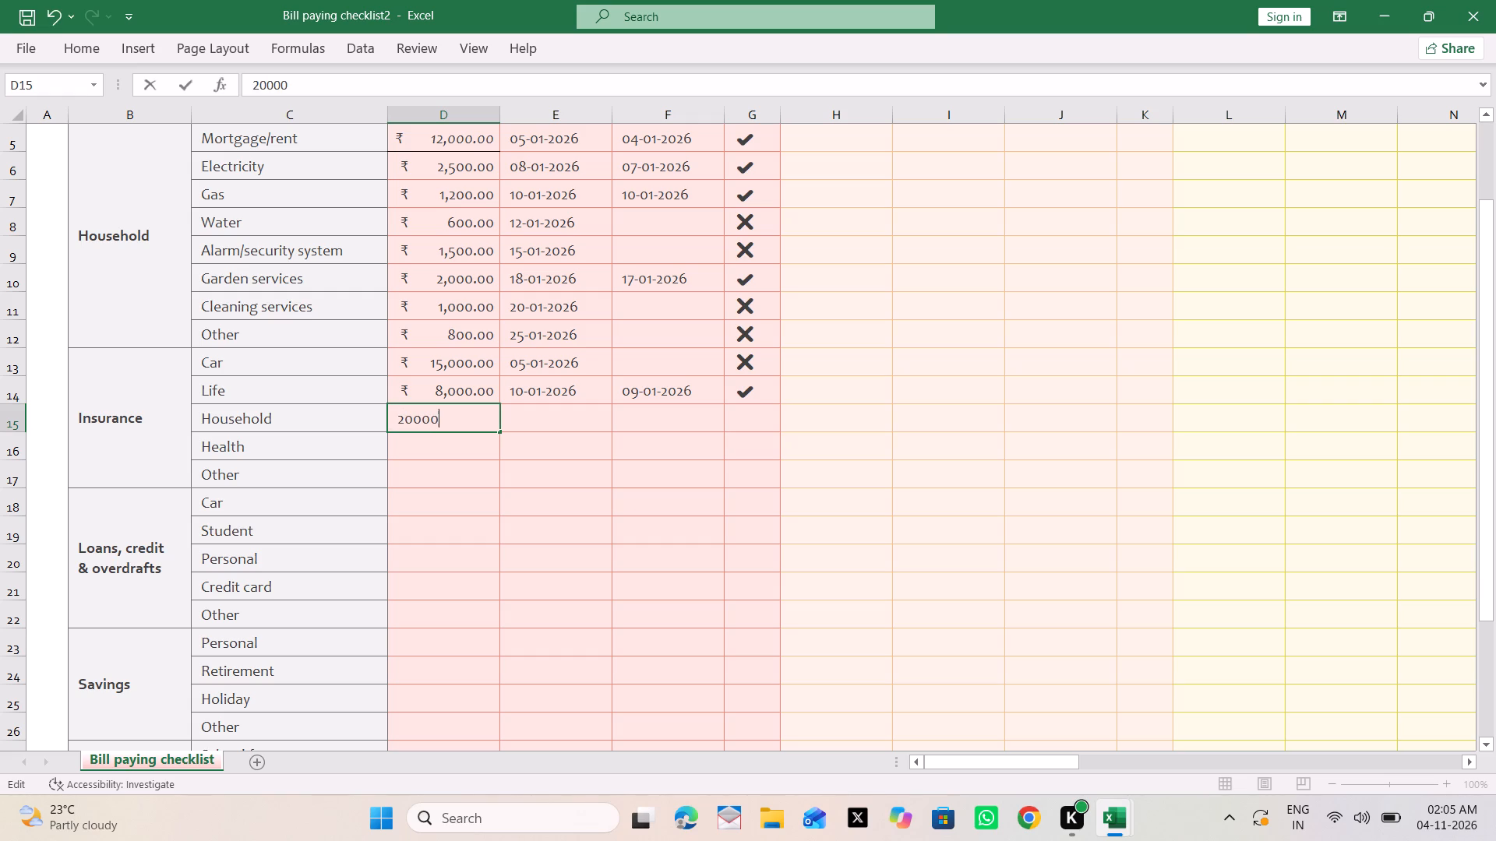
pyautogui.press('Right')
pyautogui.press('Down')
pyautogui.press('Up')
pyautogui.press('Return')
pyautogui.press('Up')
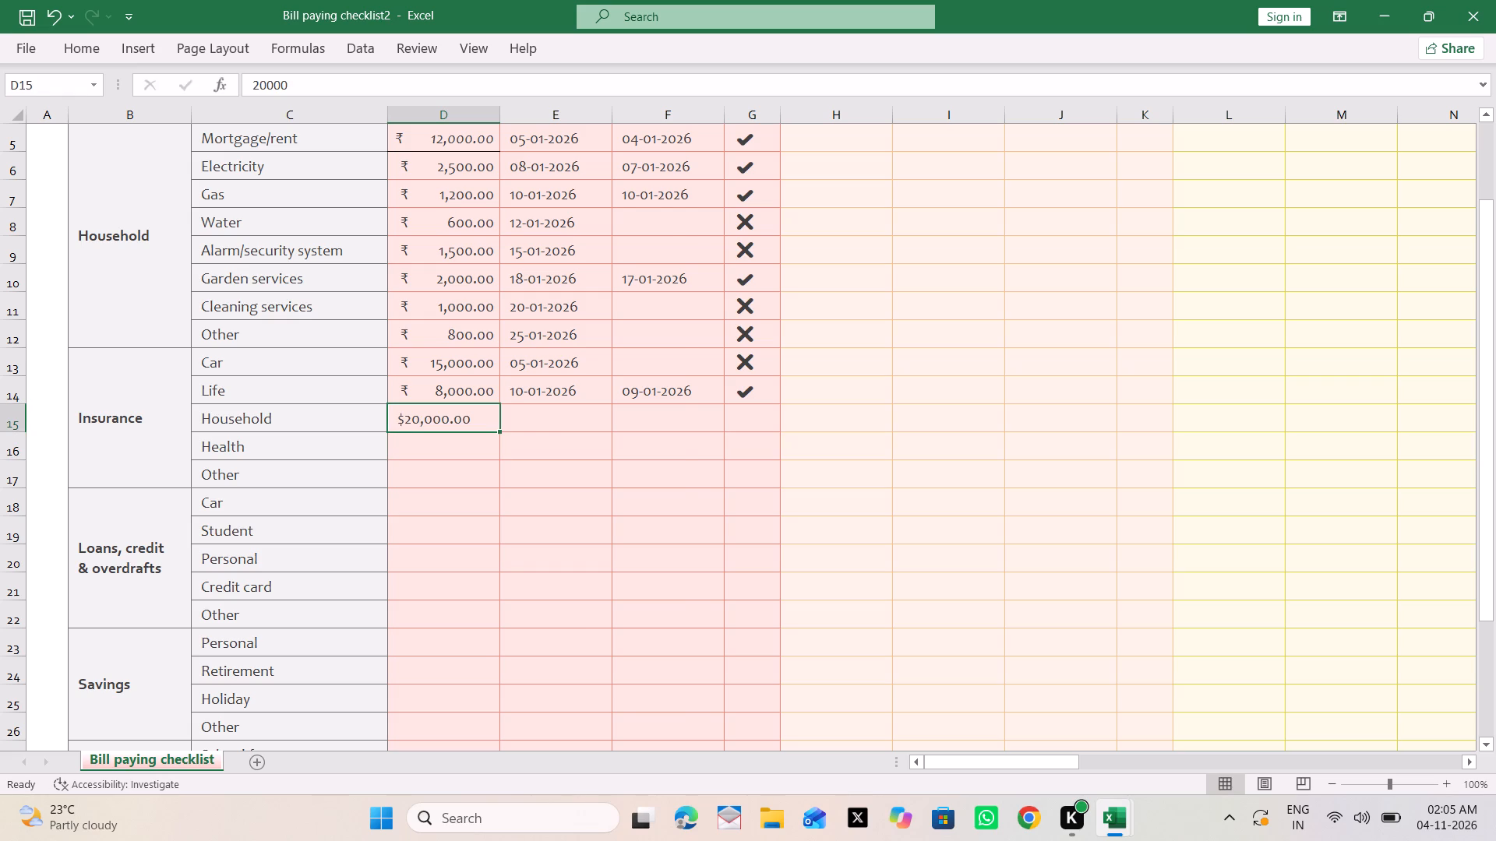
pyautogui.rightClick(471, 414)
pyautogui.click(634, 215)
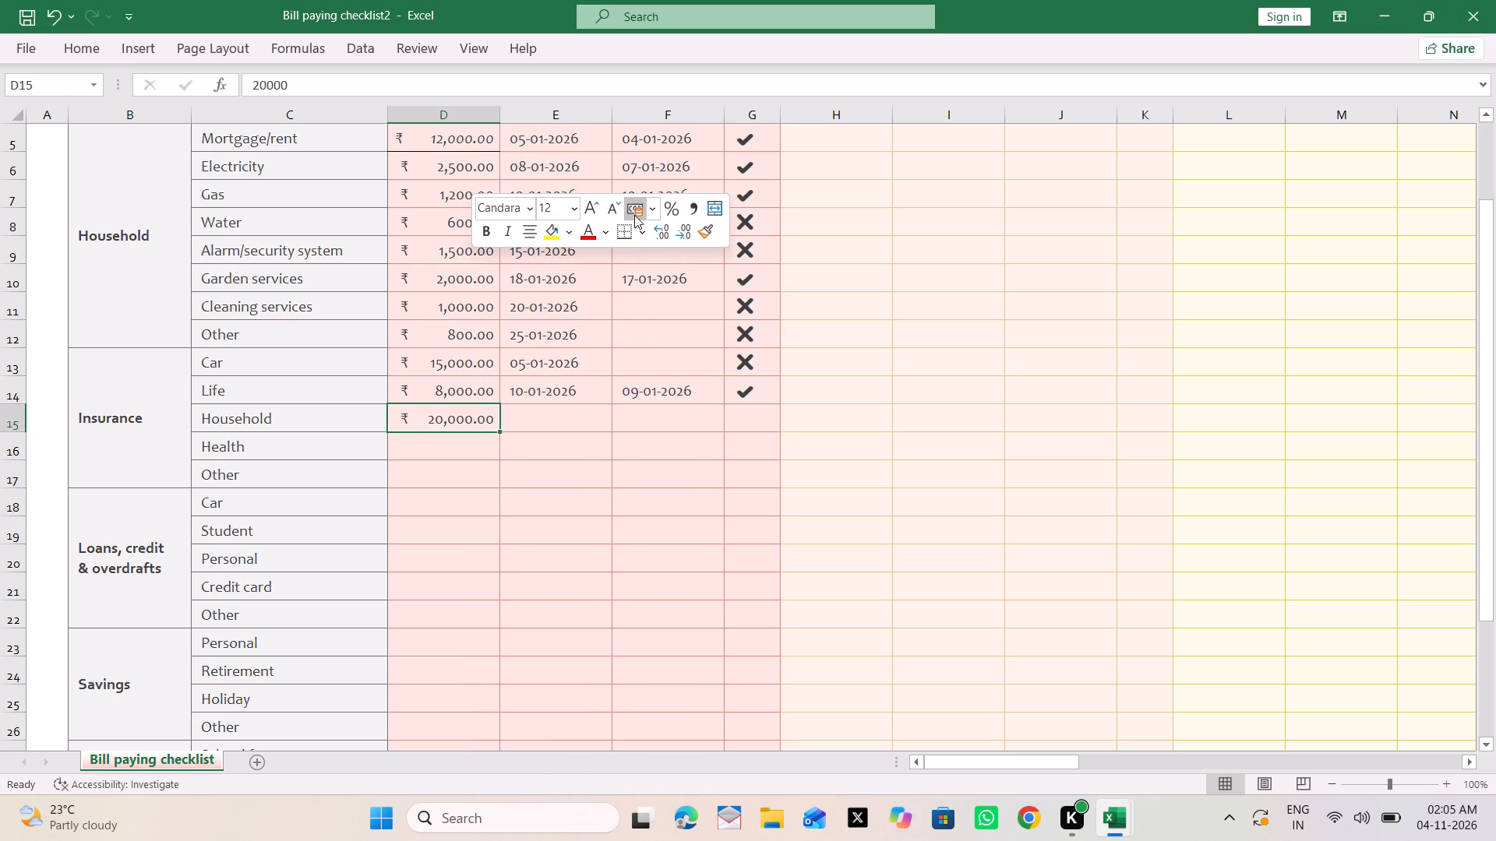
# Set the January Household insurance due date to 05/01/2026 and its date paid to 01/01/2026.
pyautogui.doubleClick(563, 411)
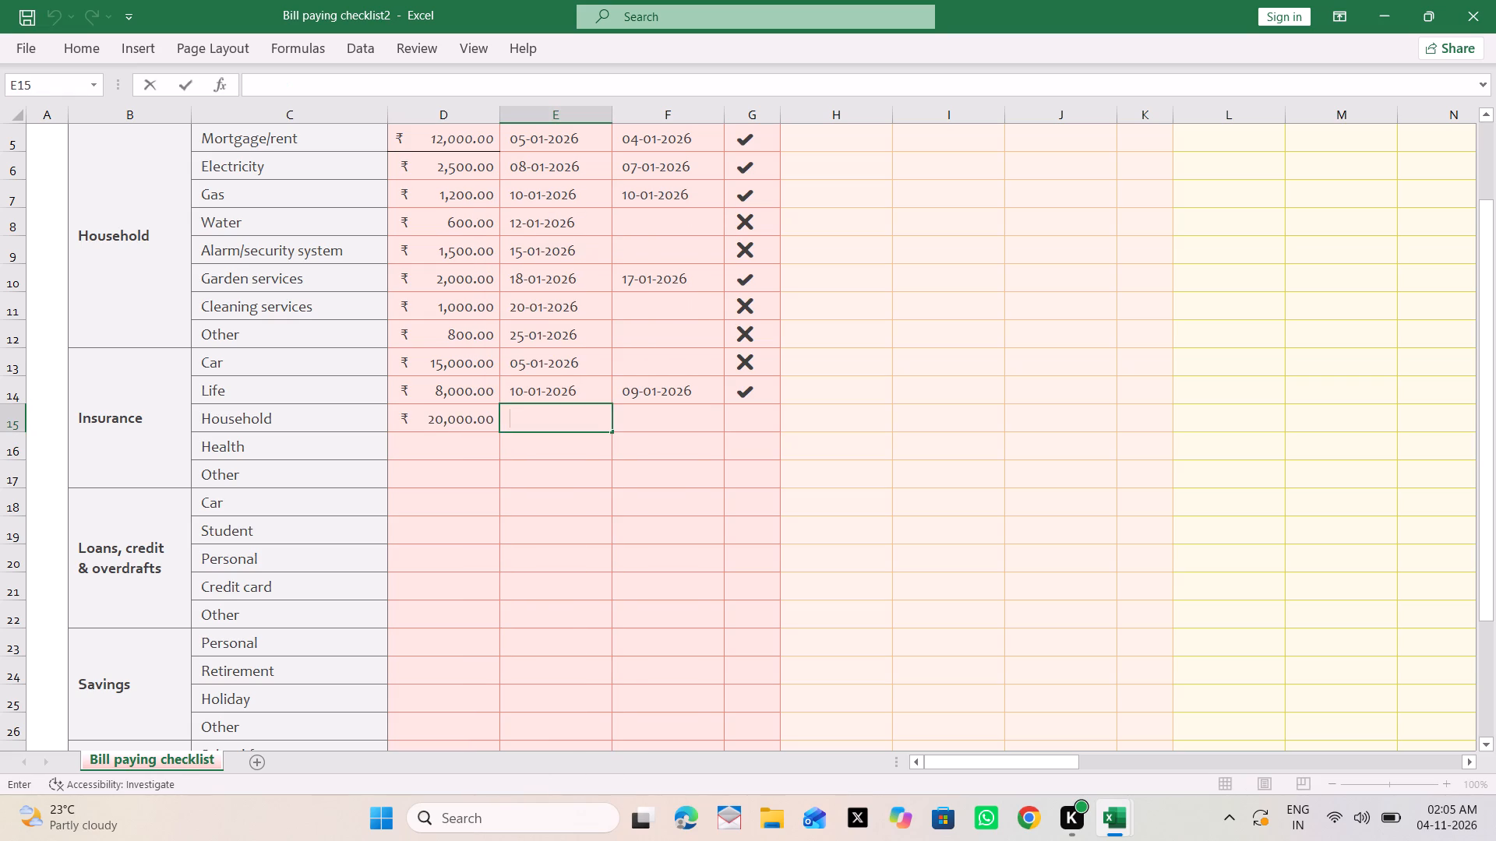
pyautogui.scroll(2, 563, 411)
pyautogui.scroll(-1, 563, 411)
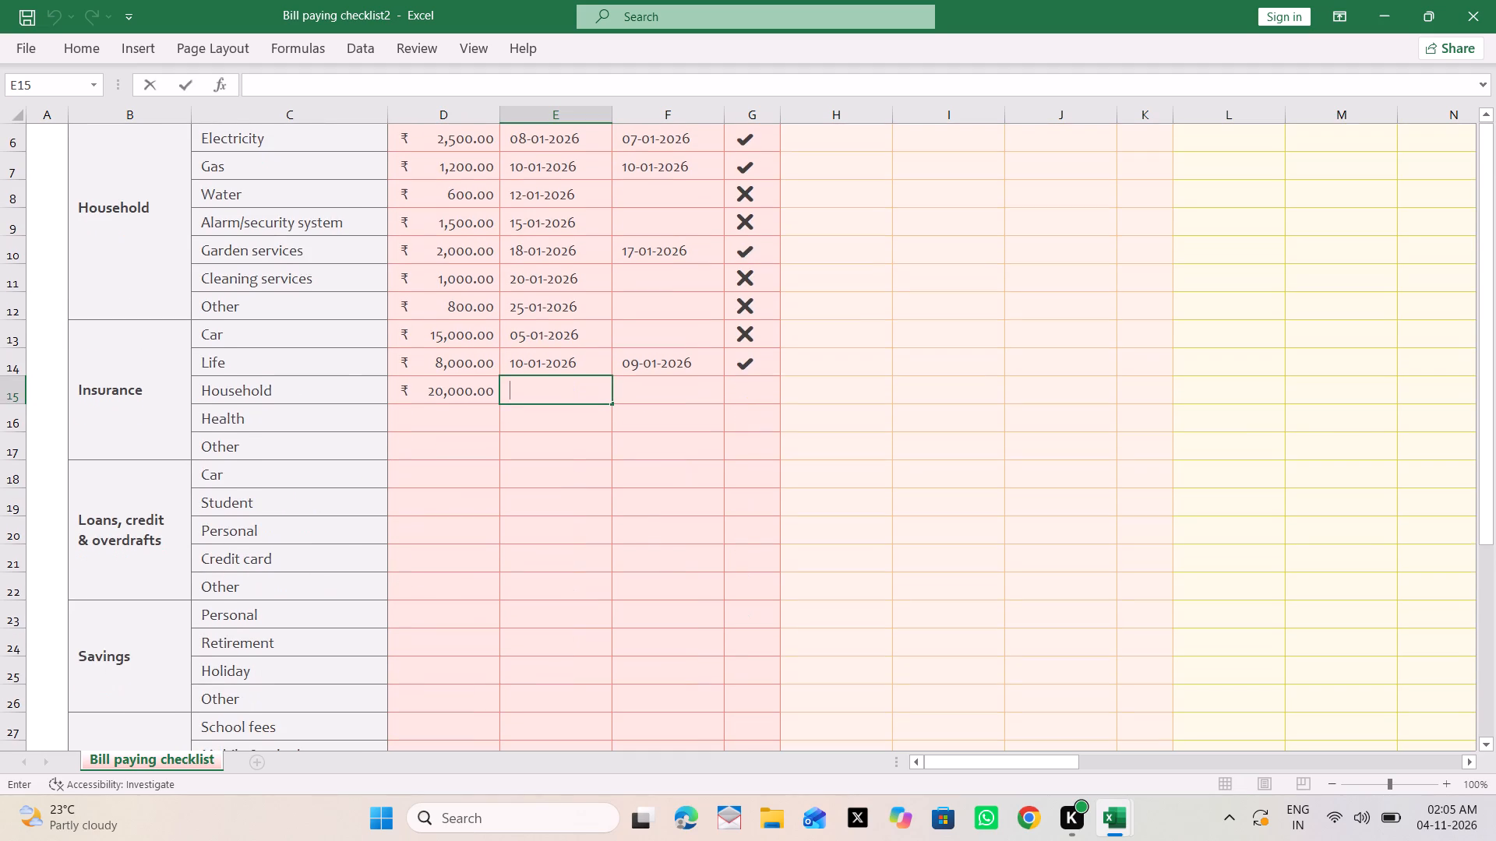
pyautogui.write('05/01/2026')
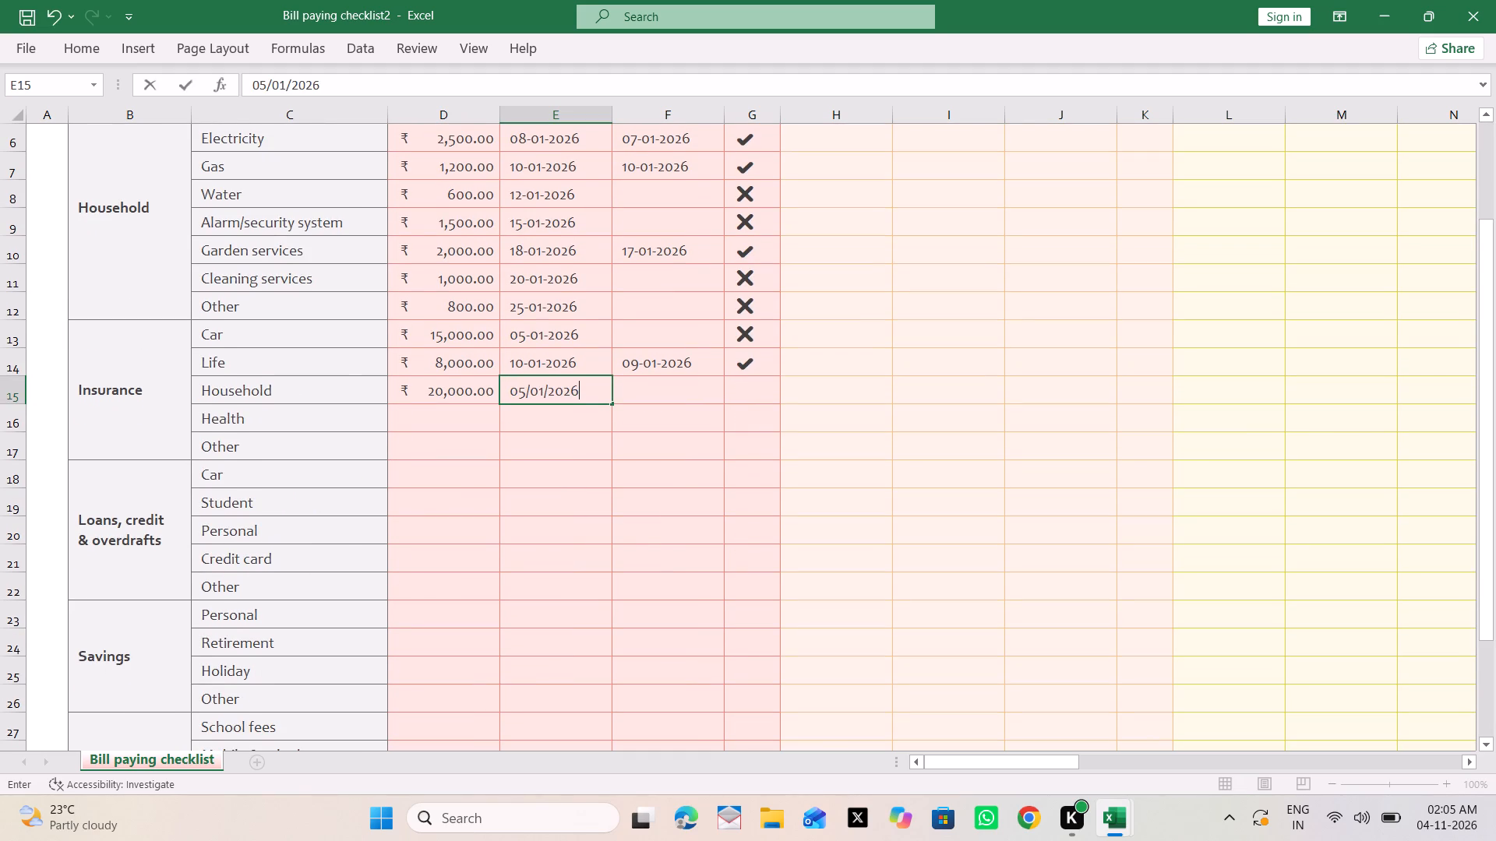
pyautogui.press('Right')
pyautogui.press('1')
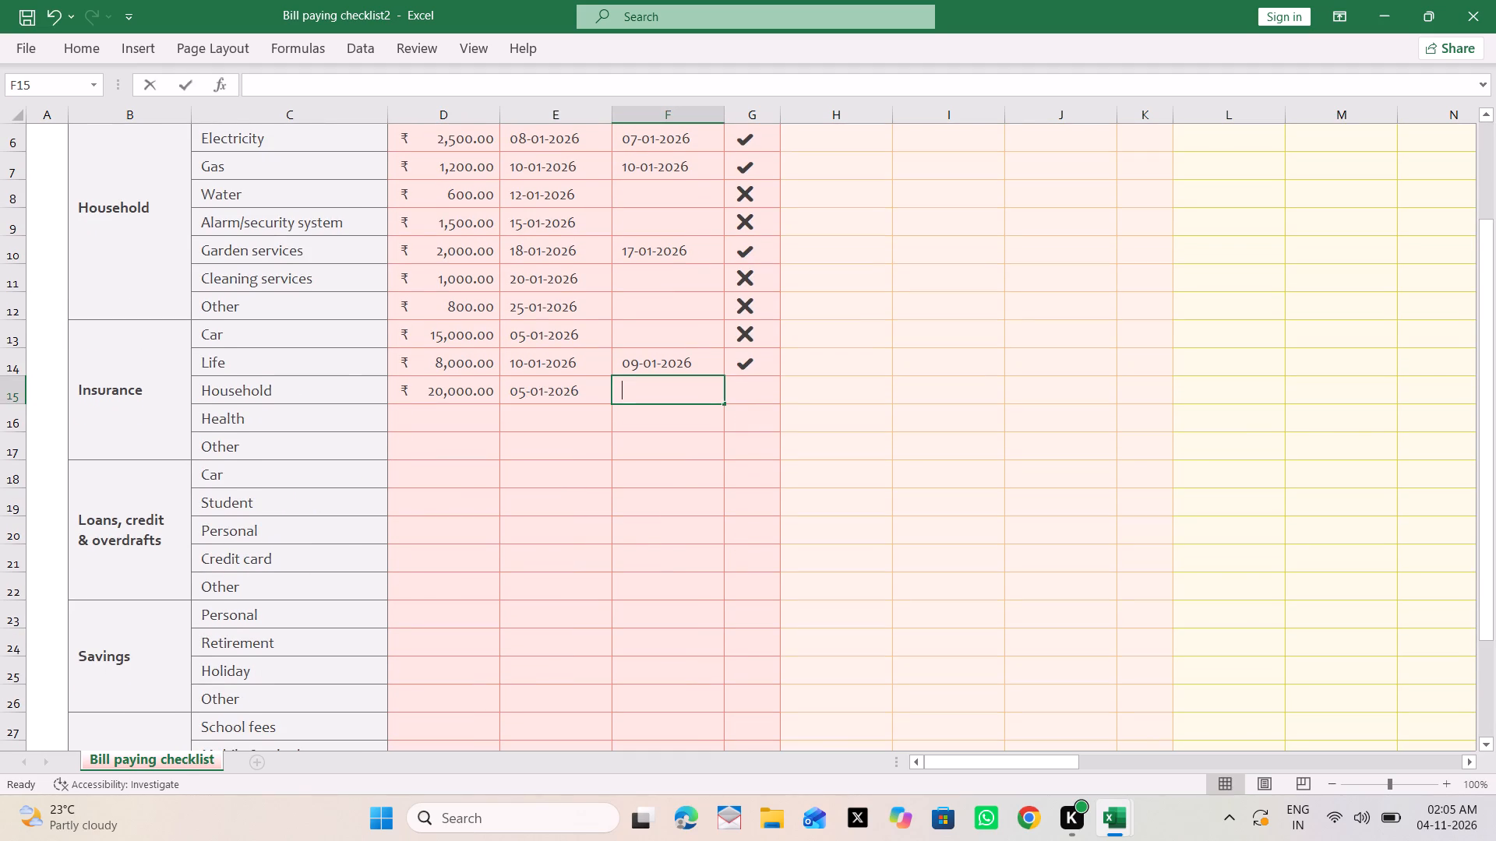
pyautogui.press('BackSpace')
pyautogui.write('01/')
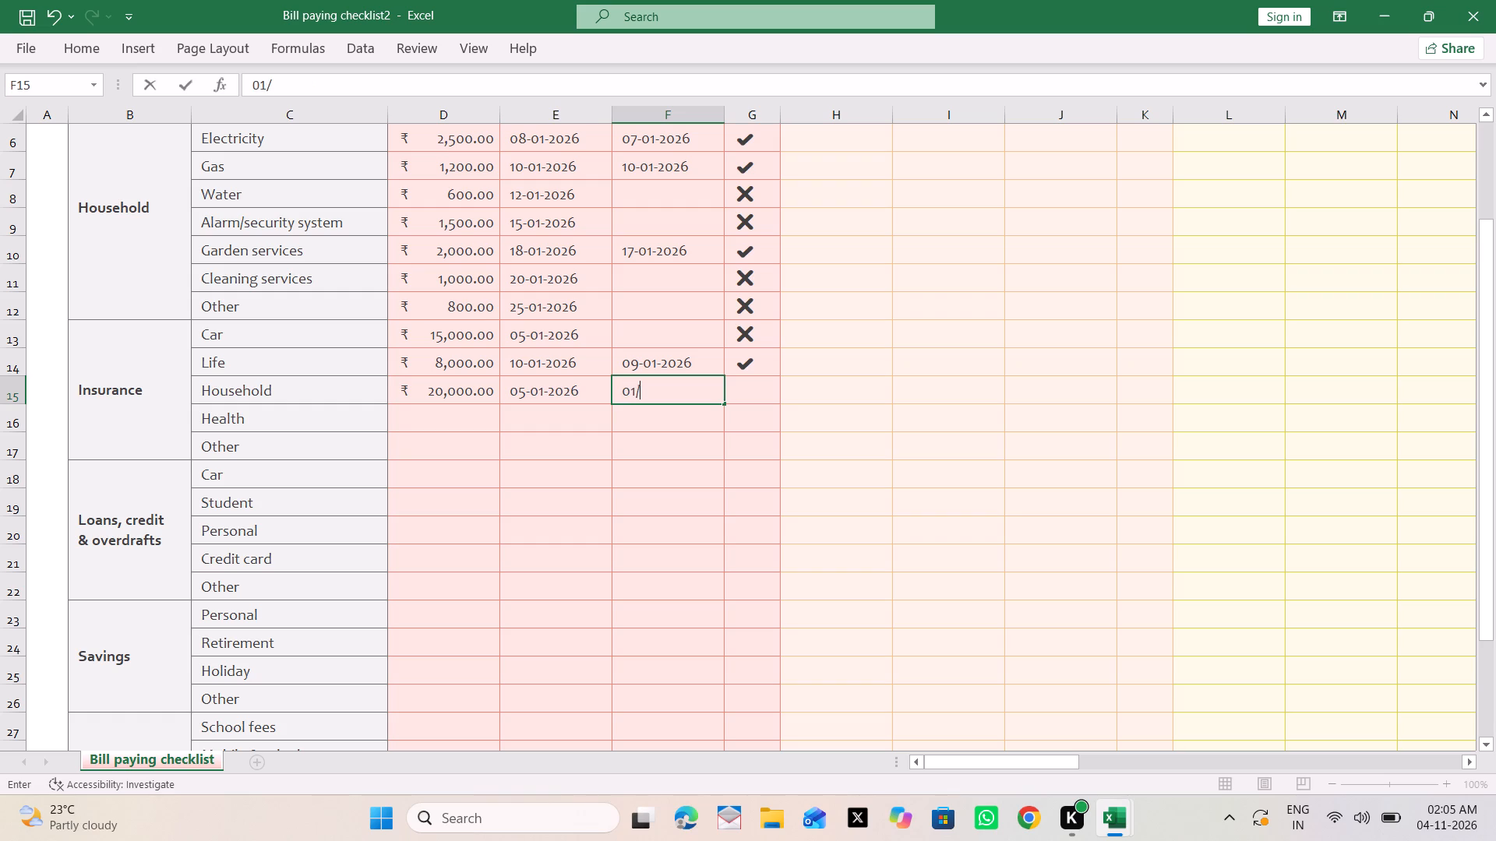
pyautogui.write('01/2026')
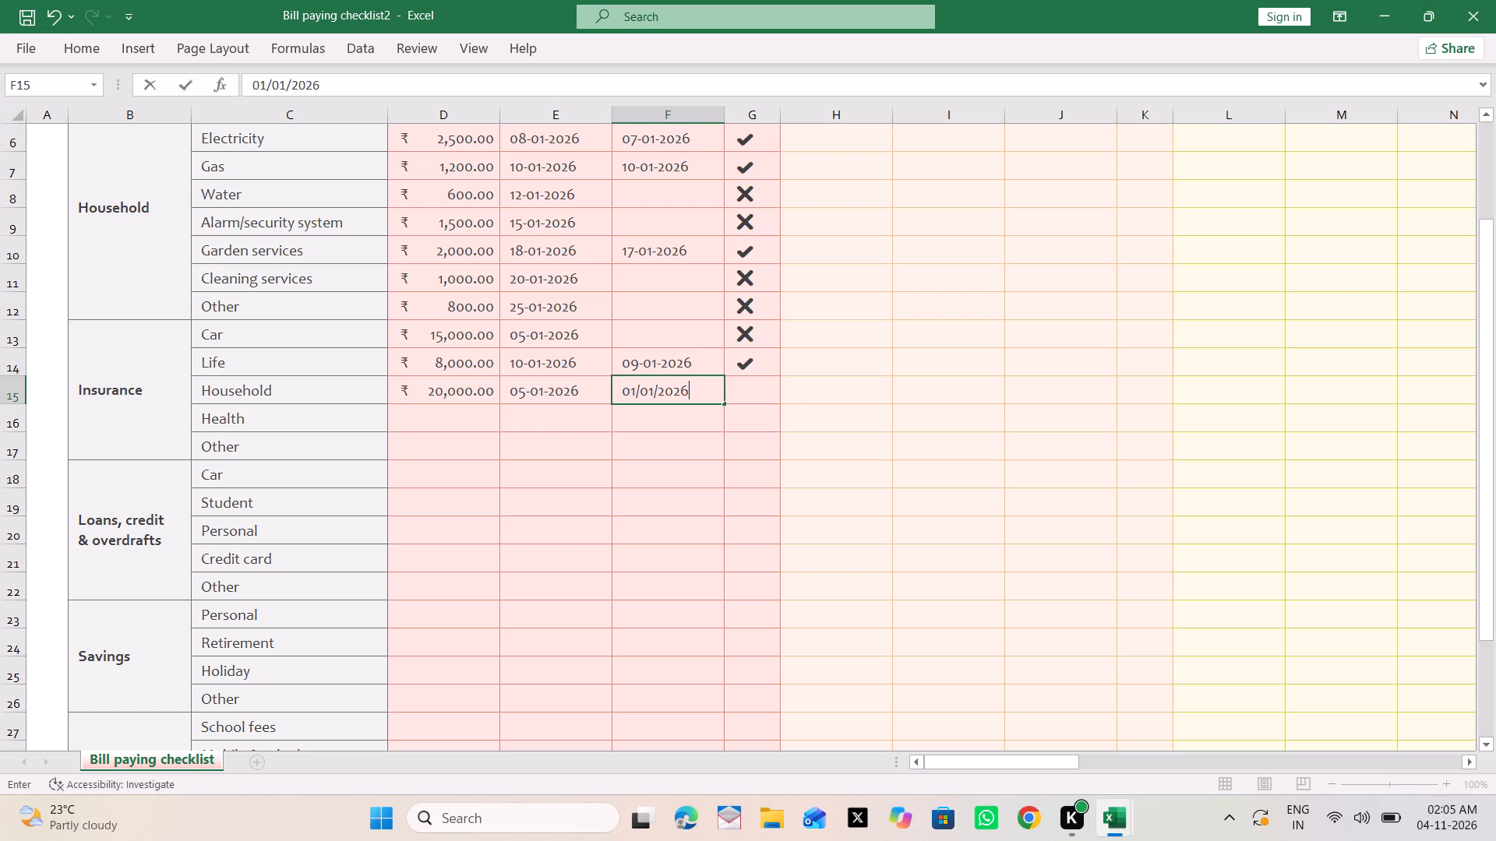
# Mark the January Household insurance bill as done with the check mark.
pyautogui.click(731, 389)
pyautogui.click(789, 395)
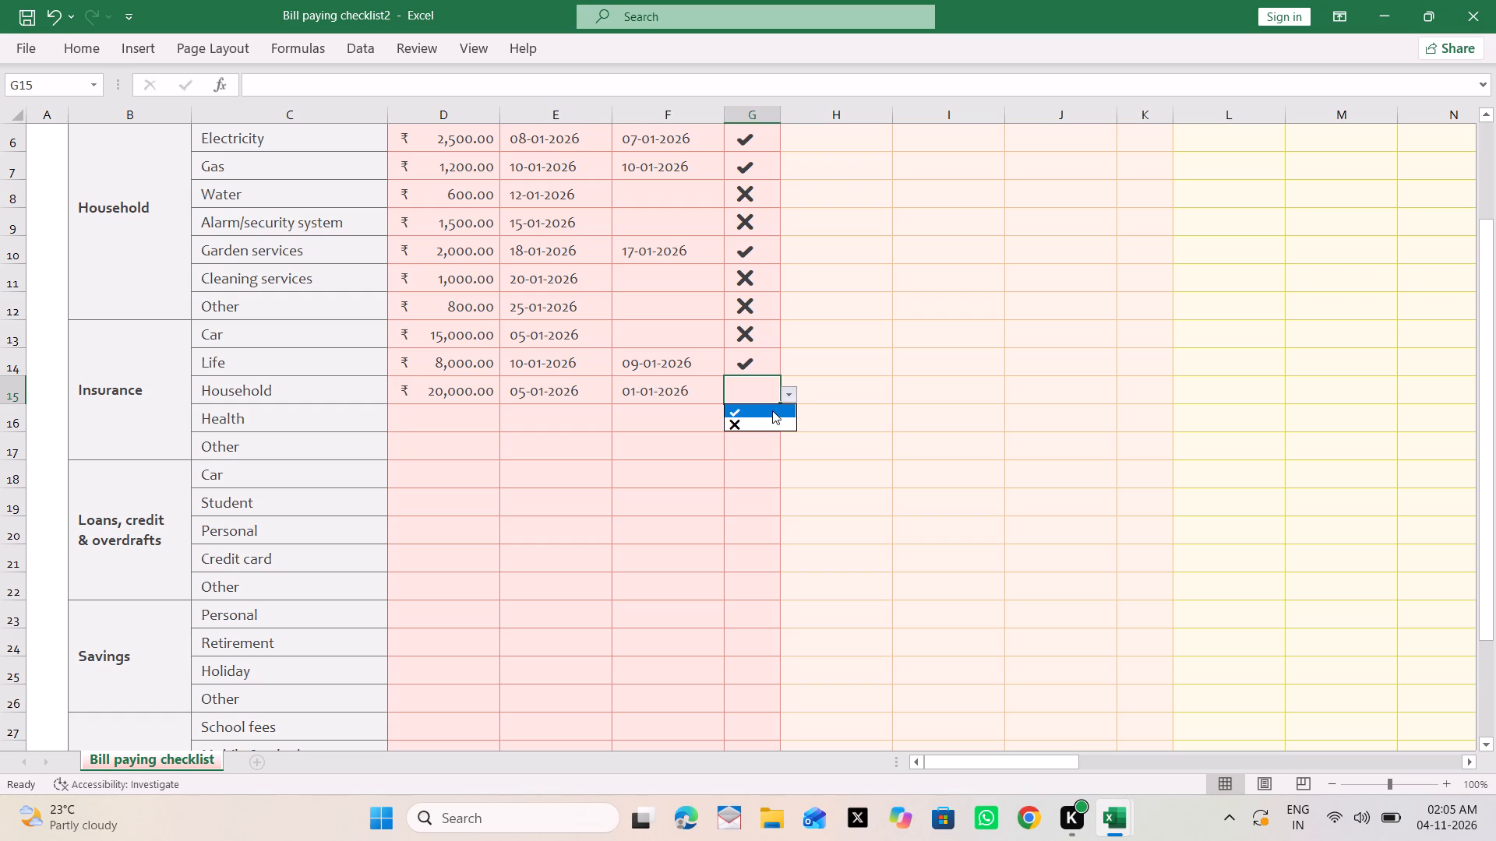
pyautogui.click(772, 410)
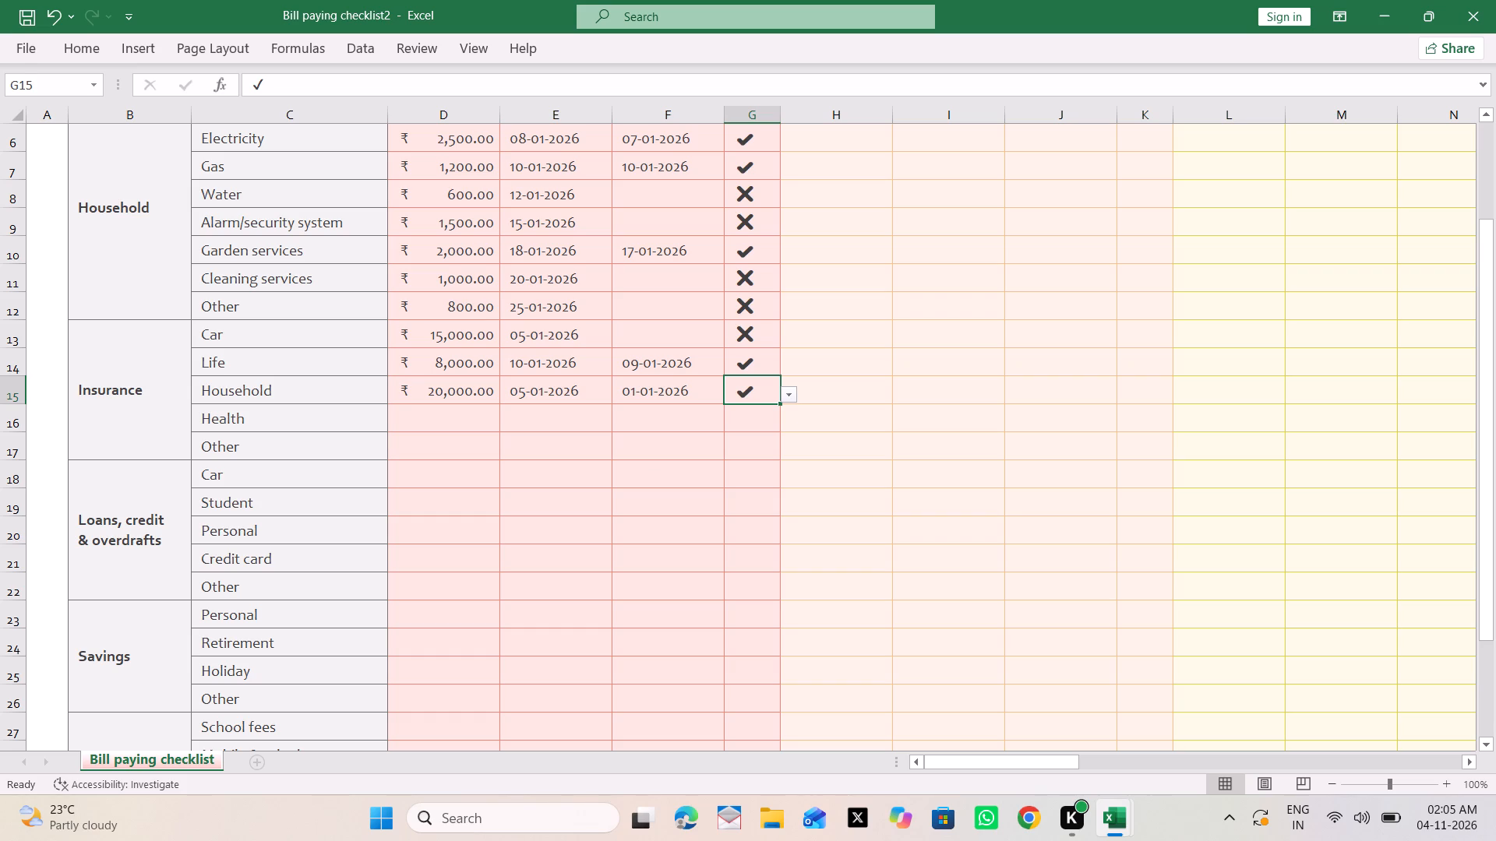
# Enter 18000 as the January Health insurance amount and apply the ₹ accounting format to it.
pyautogui.tripleClick(439, 419)
pyautogui.click(439, 419)
pyautogui.write('18000')
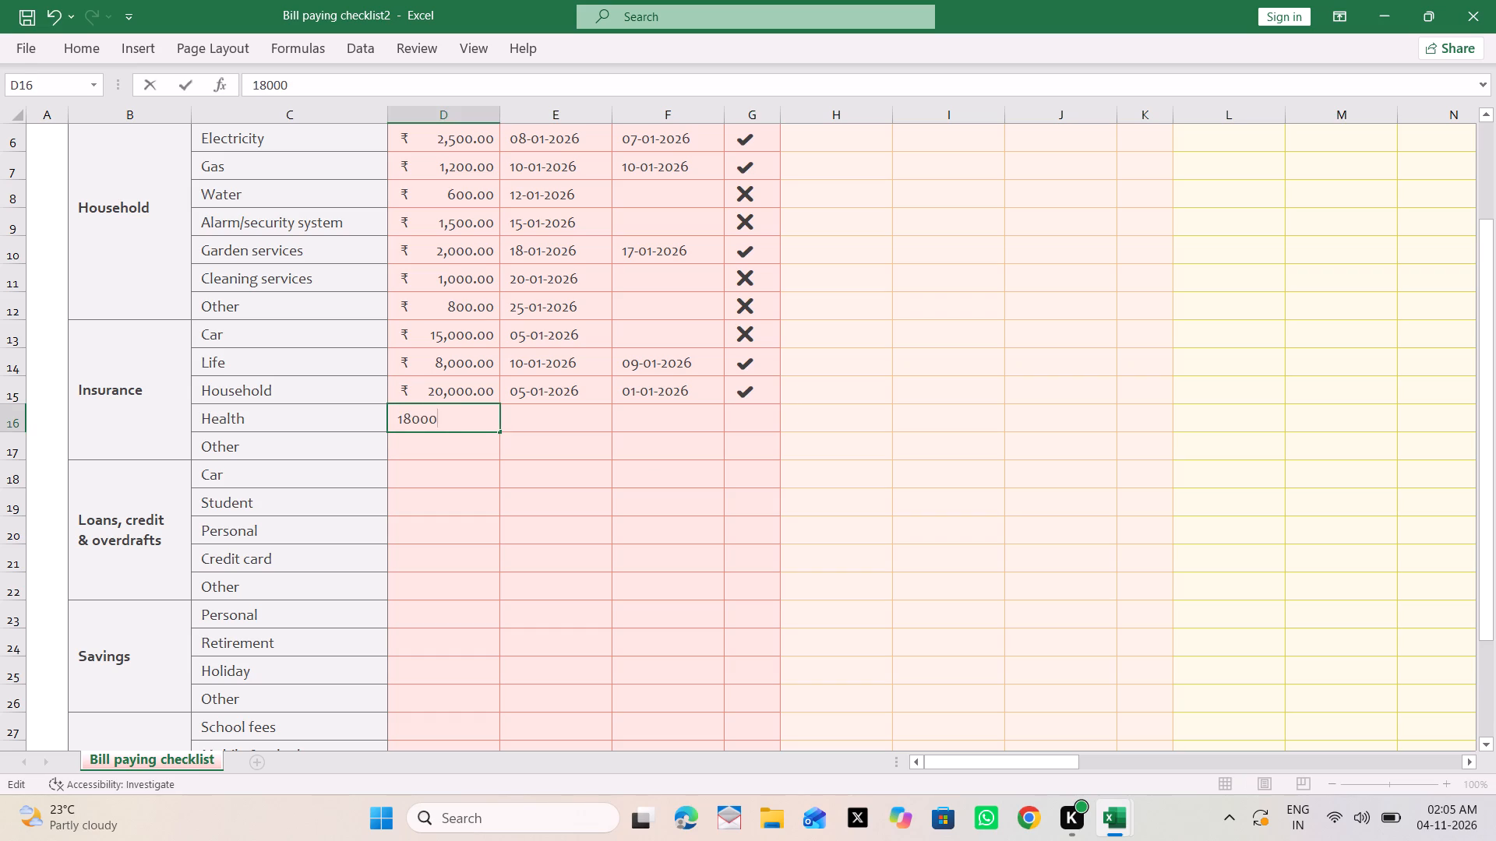
pyautogui.click(512, 420)
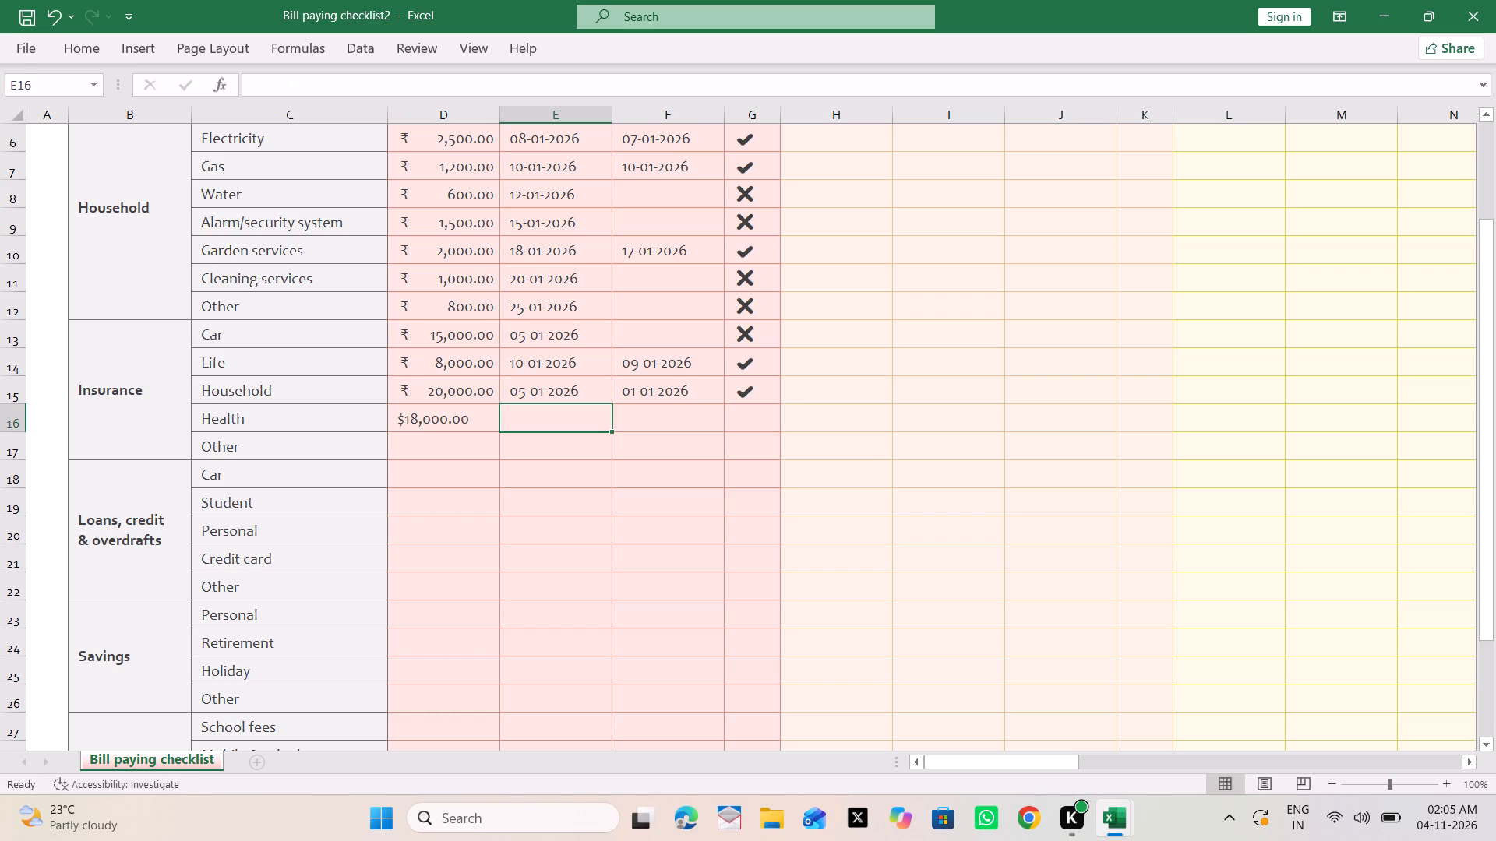
pyautogui.click(486, 438)
pyautogui.click(479, 424)
pyautogui.rightClick(479, 424)
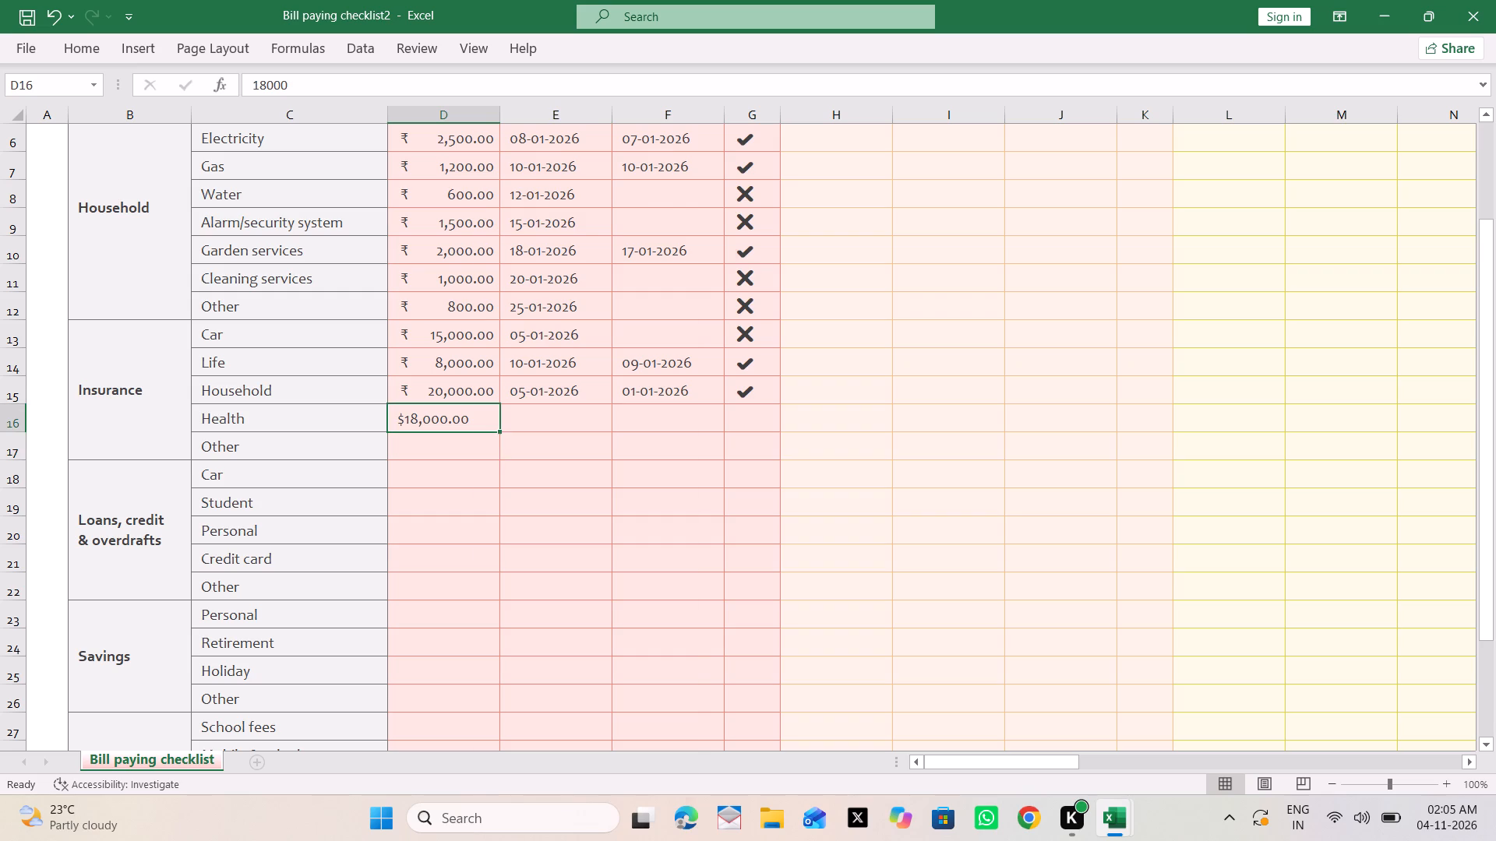
pyautogui.click(637, 200)
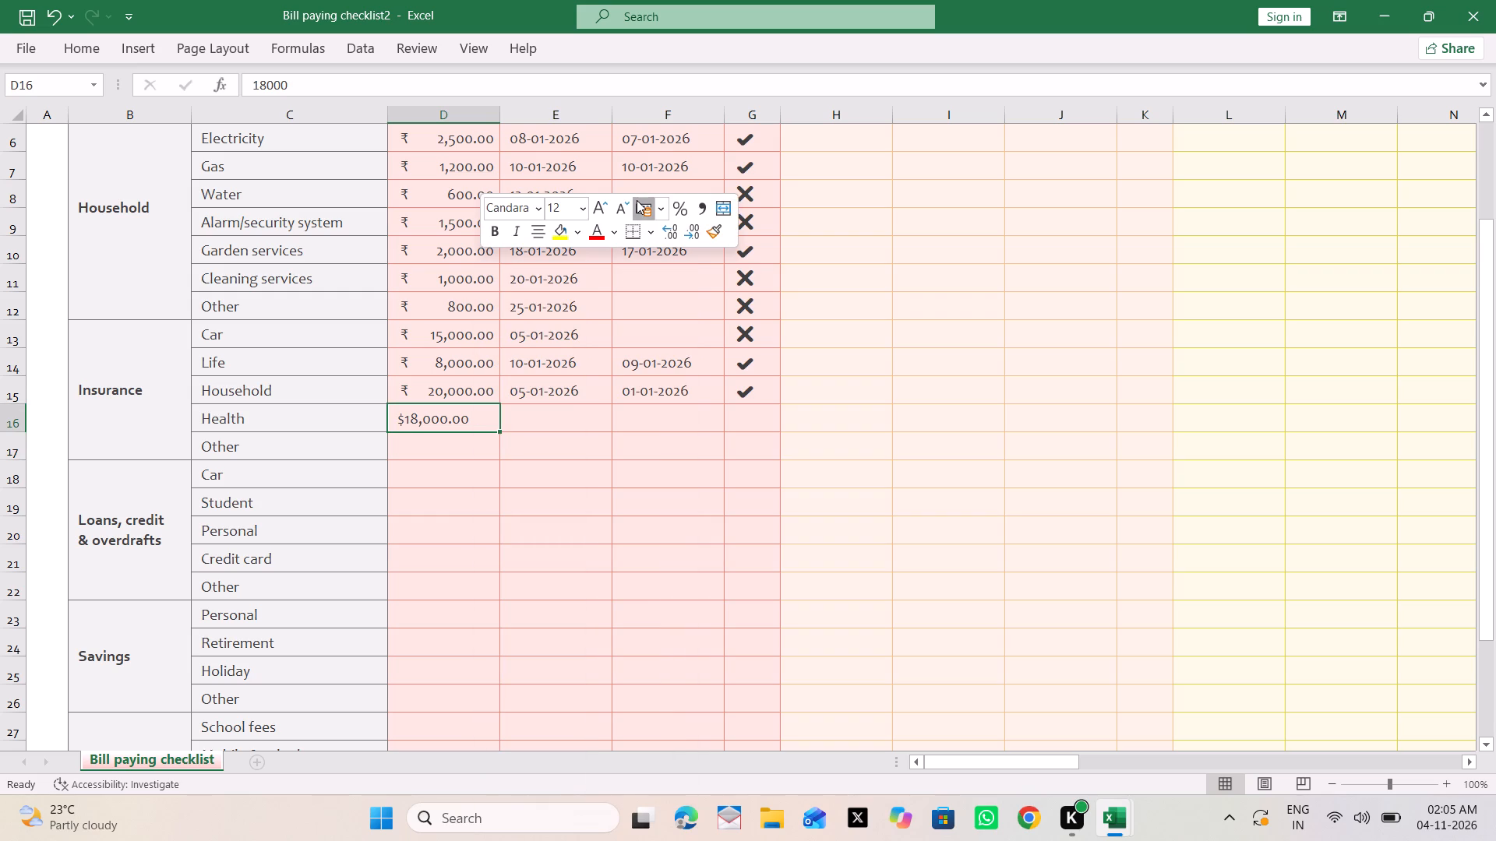
# Set the January Health insurance due date to 20/01/2026 and mark the bill as not done with the cross.
pyautogui.doubleClick(555, 416)
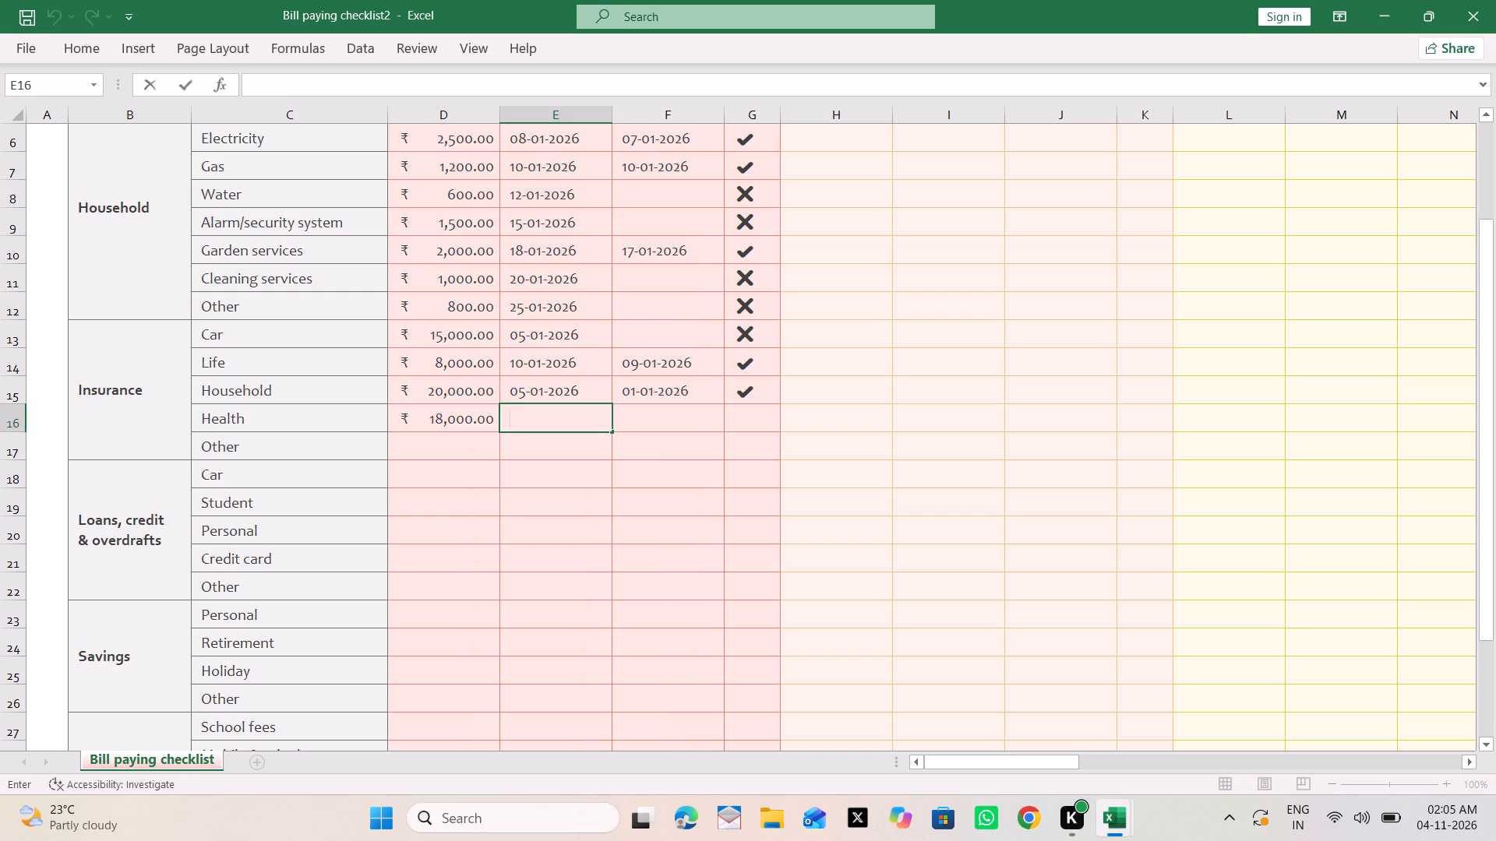
pyautogui.write('20/')
pyautogui.write('01')
pyautogui.write('/2026')
pyautogui.click(741, 423)
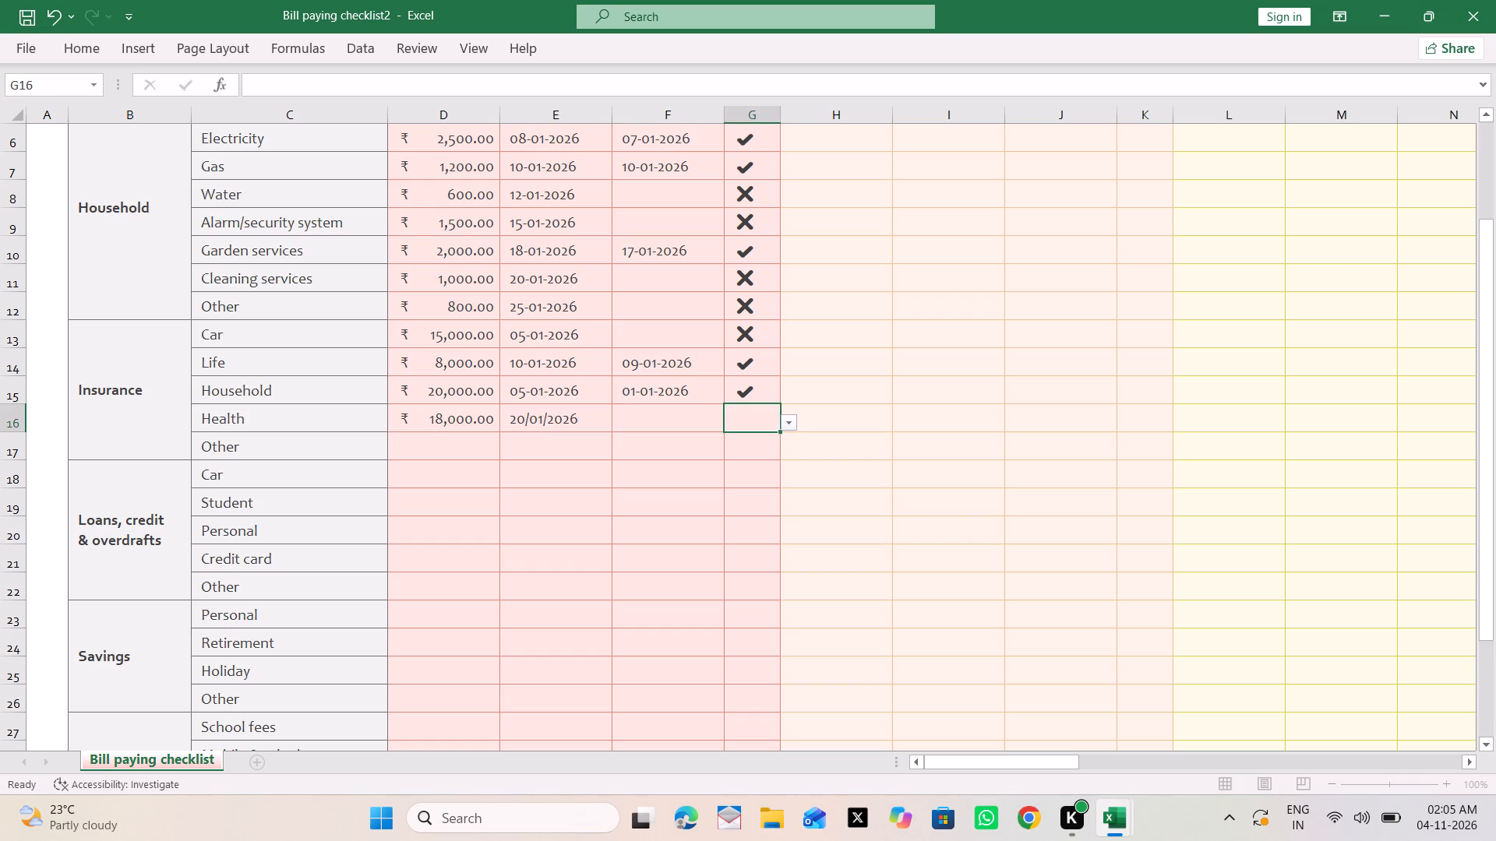
pyautogui.click(794, 421)
pyautogui.click(772, 446)
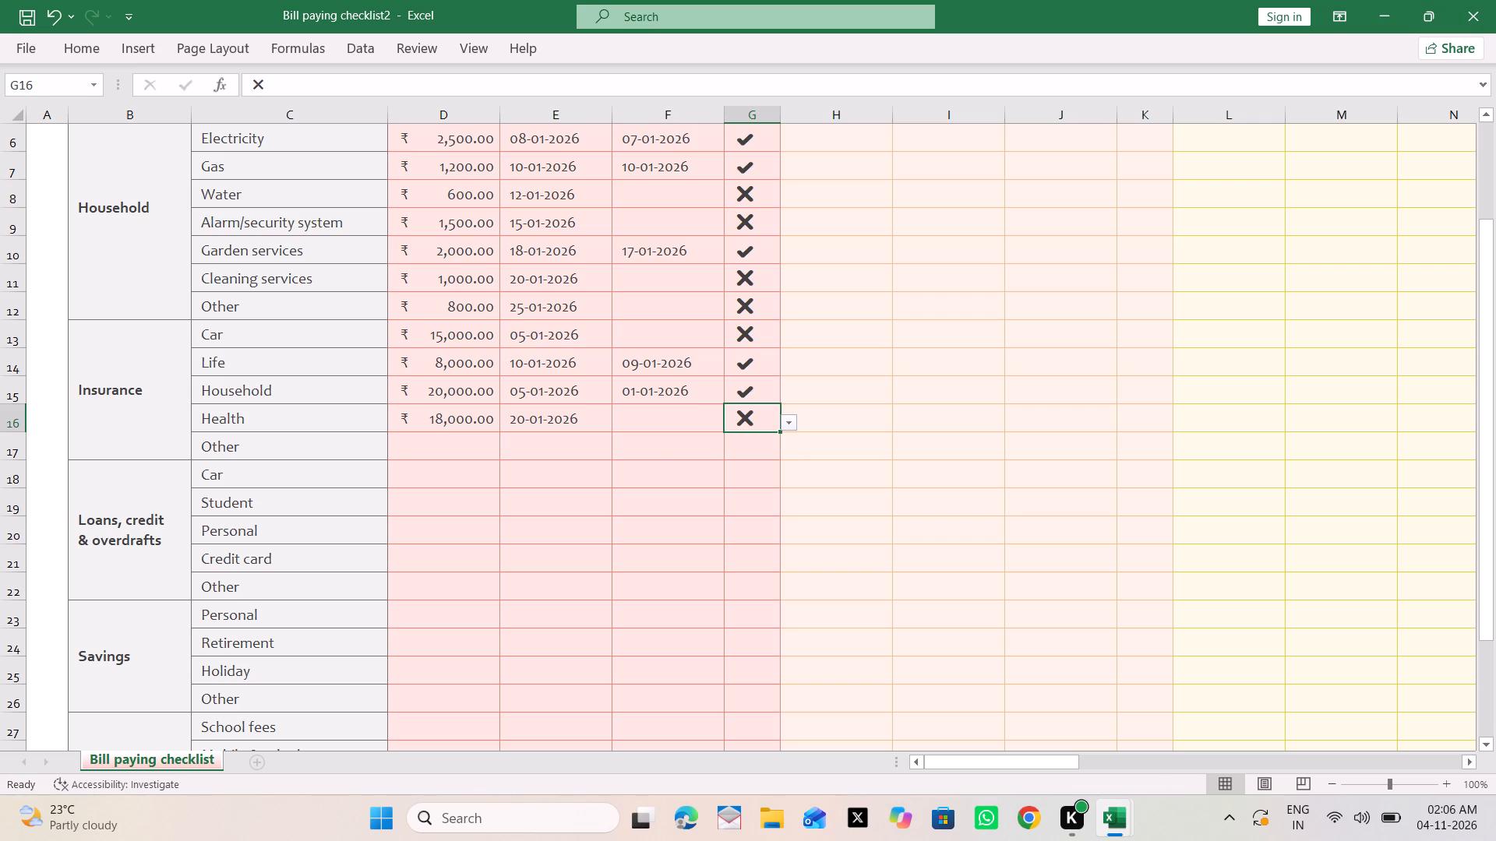
# Enter 800 as the January amount for Other under Insurance and apply the ₹ accounting format to it.
pyautogui.doubleClick(461, 452)
pyautogui.press('8')
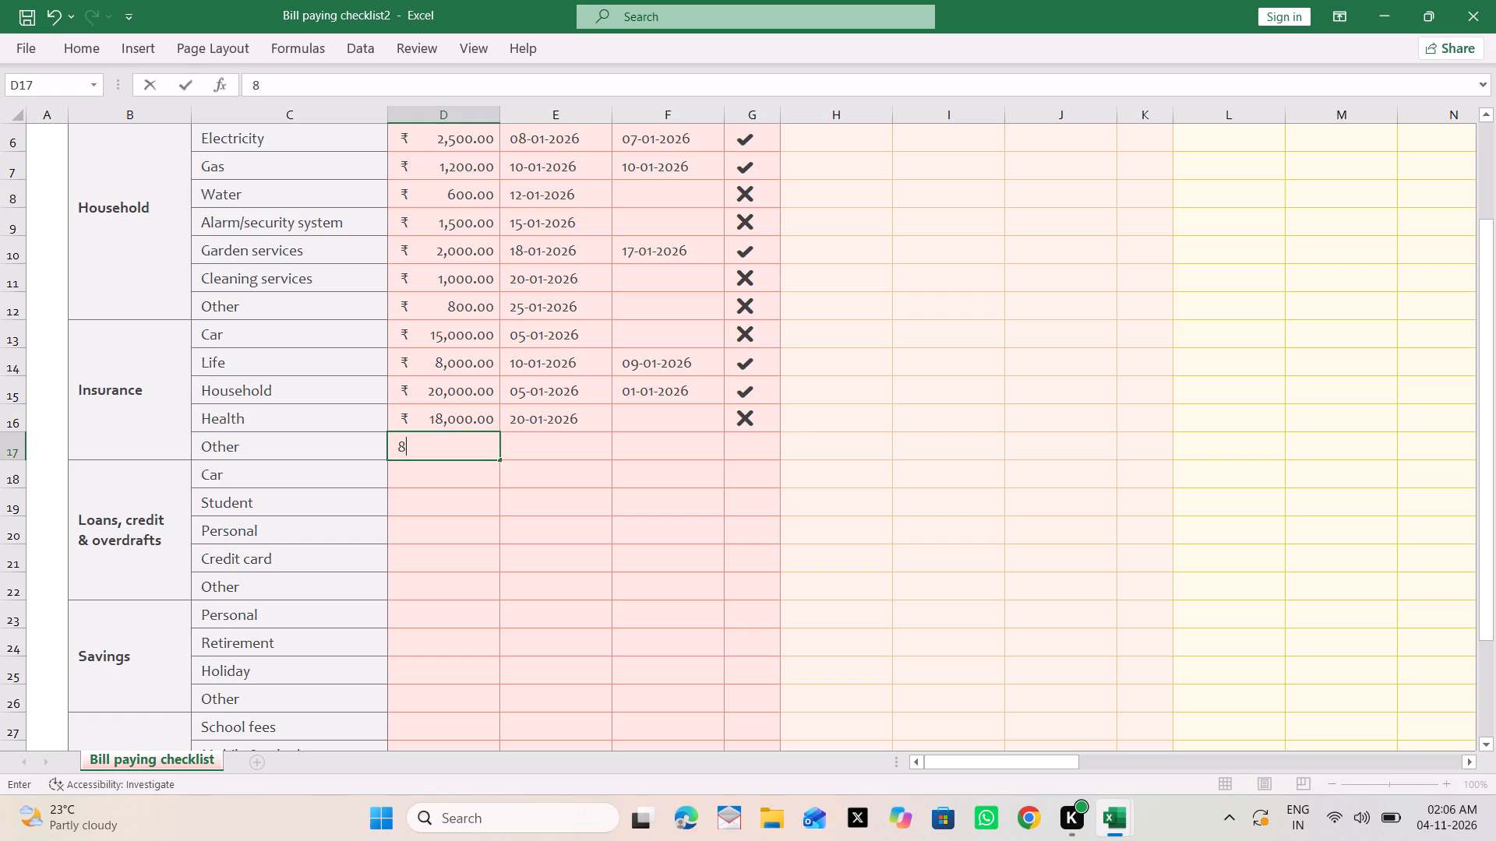
pyautogui.write('00')
pyautogui.press('Right')
pyautogui.press('Left')
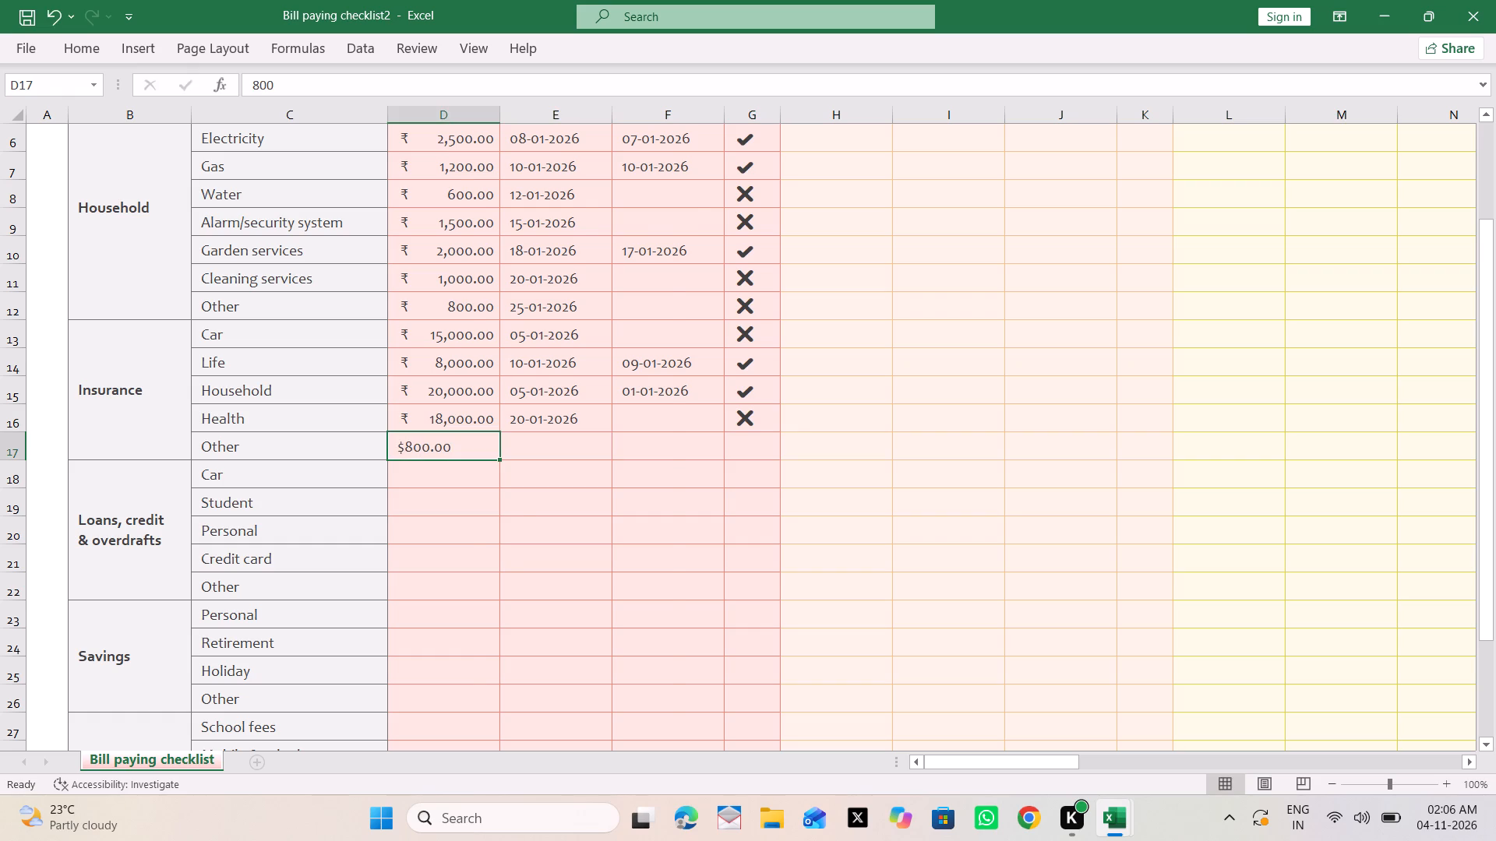
pyautogui.rightClick(461, 452)
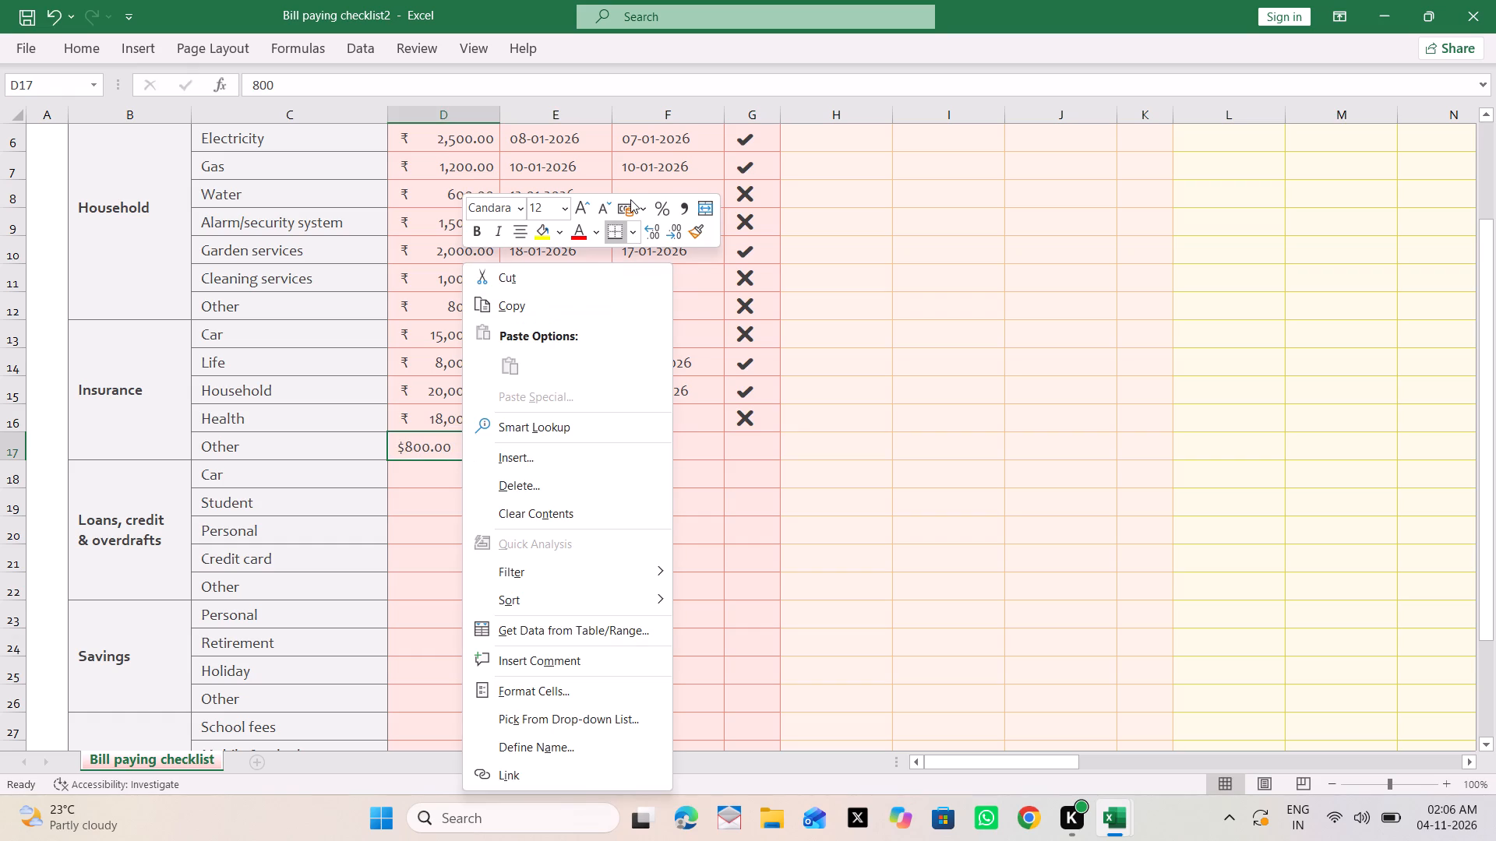
pyautogui.click(630, 199)
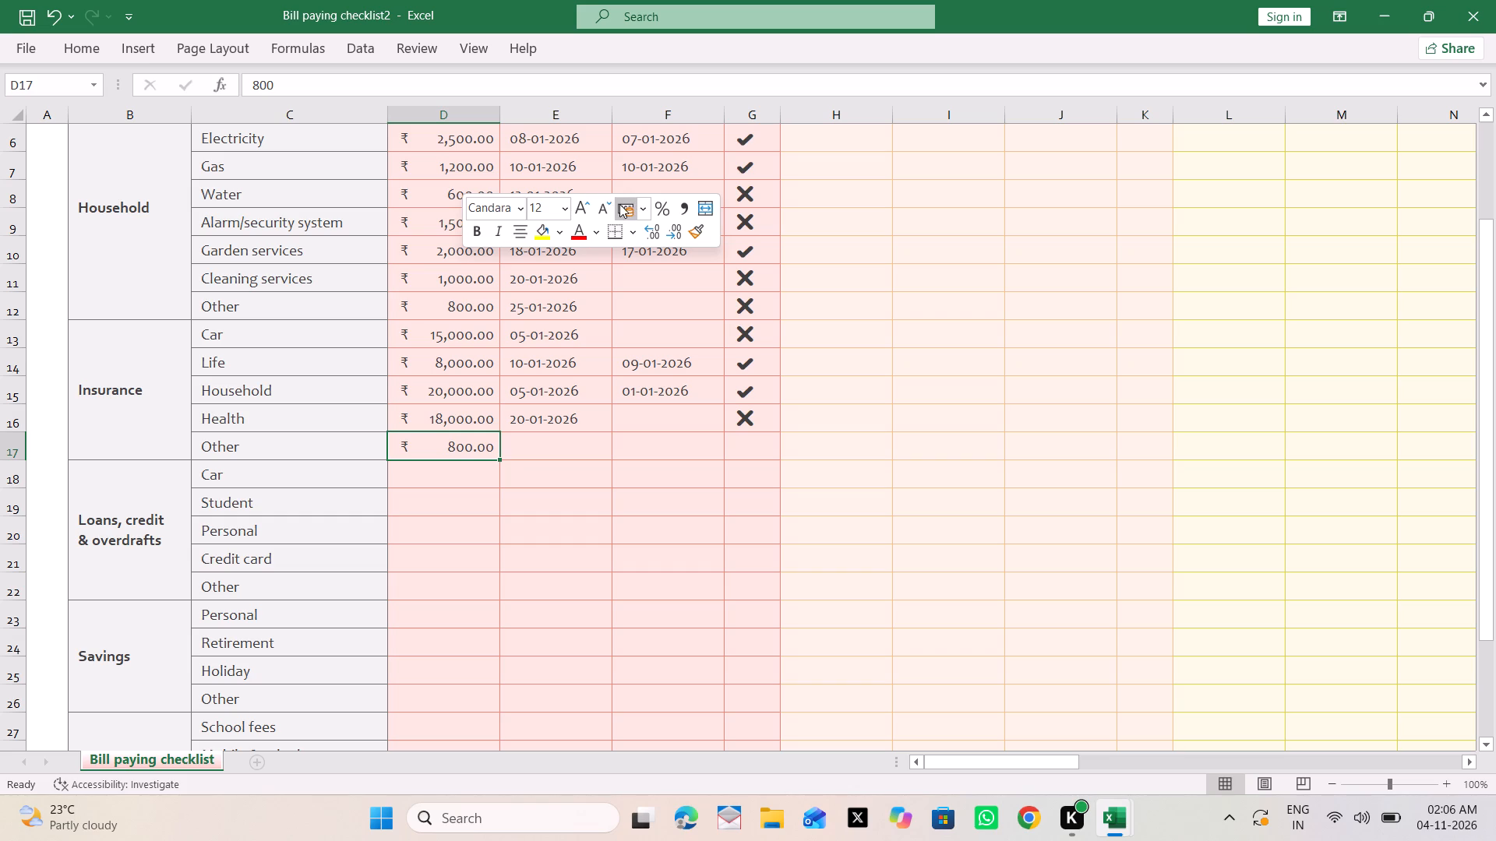
# Set the January due date of the Other insurance bill to 02/01/2026.
pyautogui.scroll(3, 870, 311)
pyautogui.scroll(-2, 721, 437)
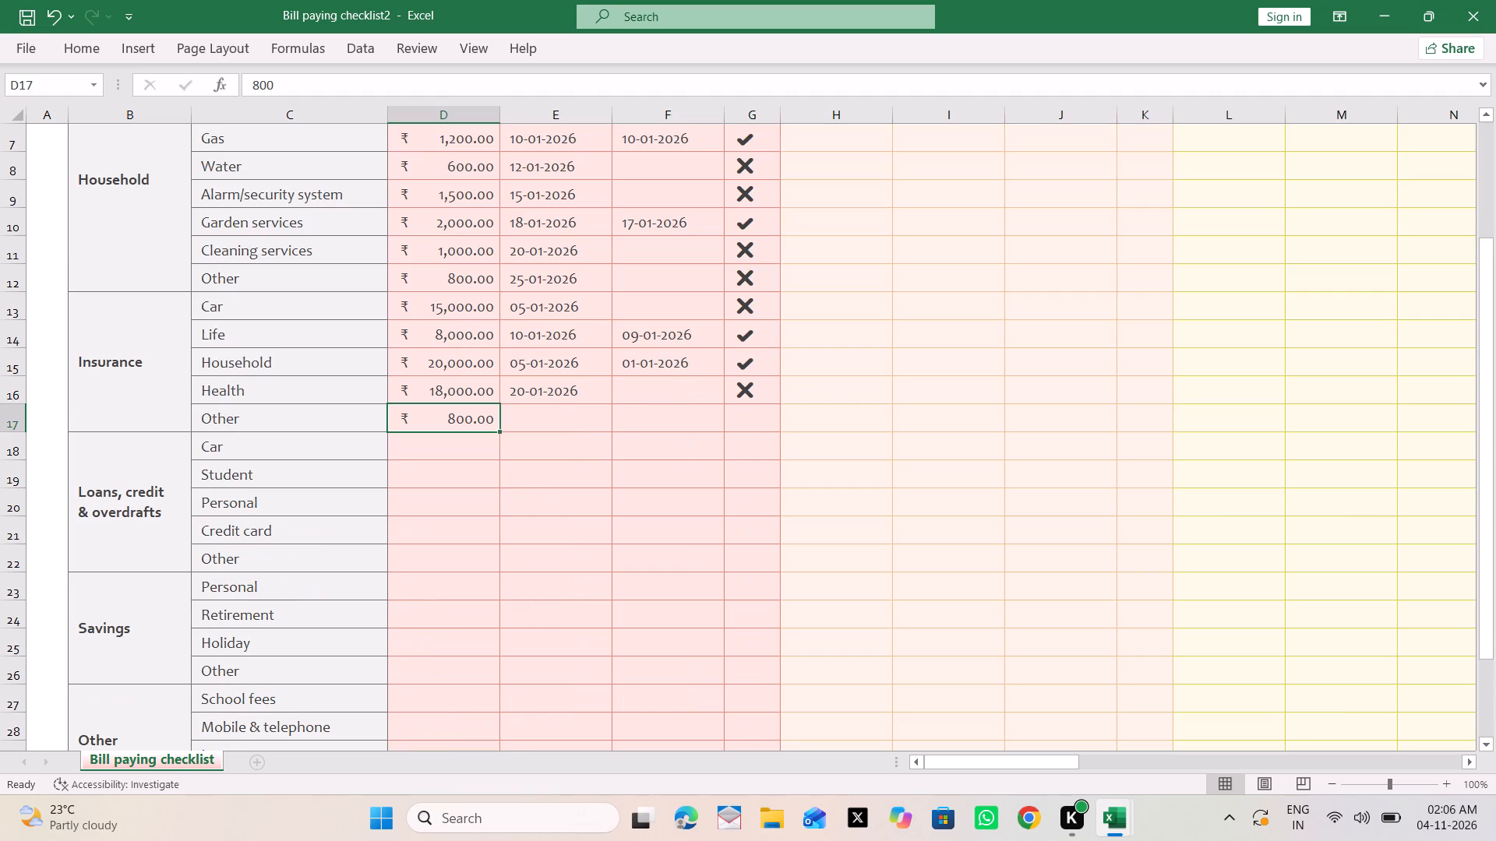
pyautogui.scroll(4, 531, 409)
pyautogui.scroll(-1, 546, 496)
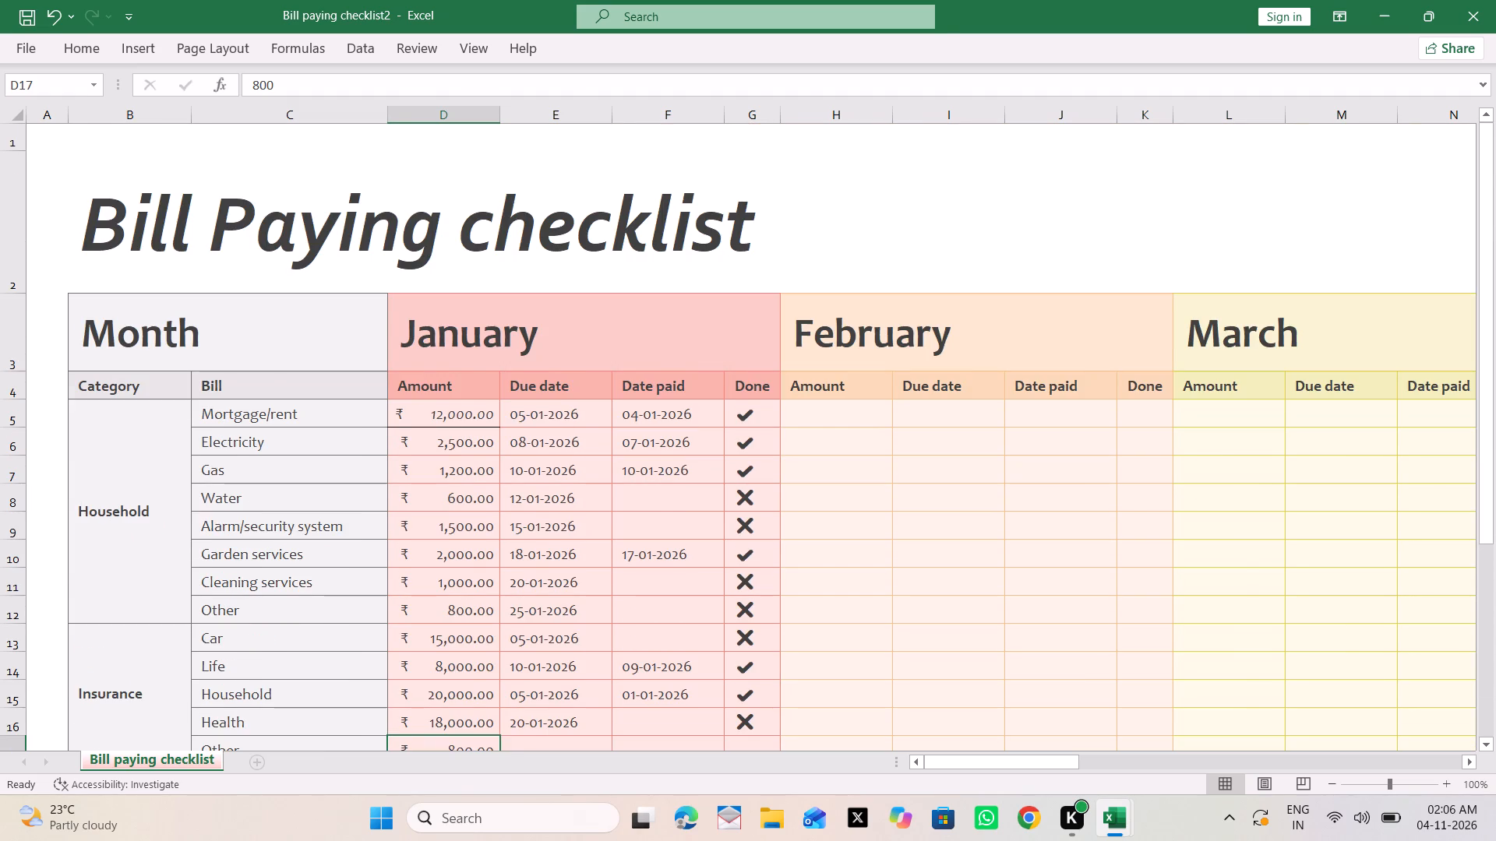
pyautogui.doubleClick(528, 502)
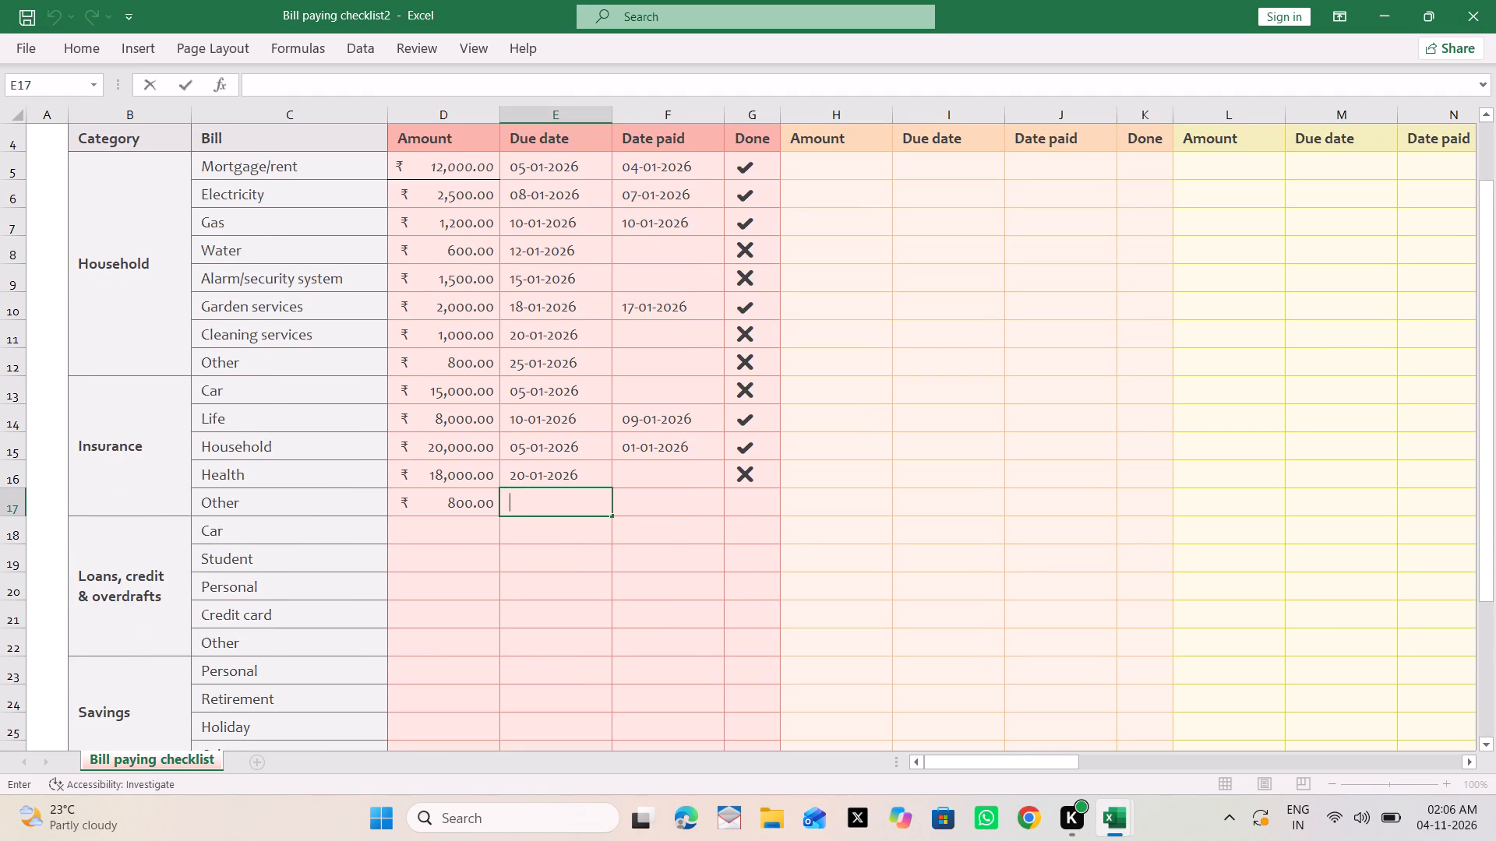
pyautogui.press('0')
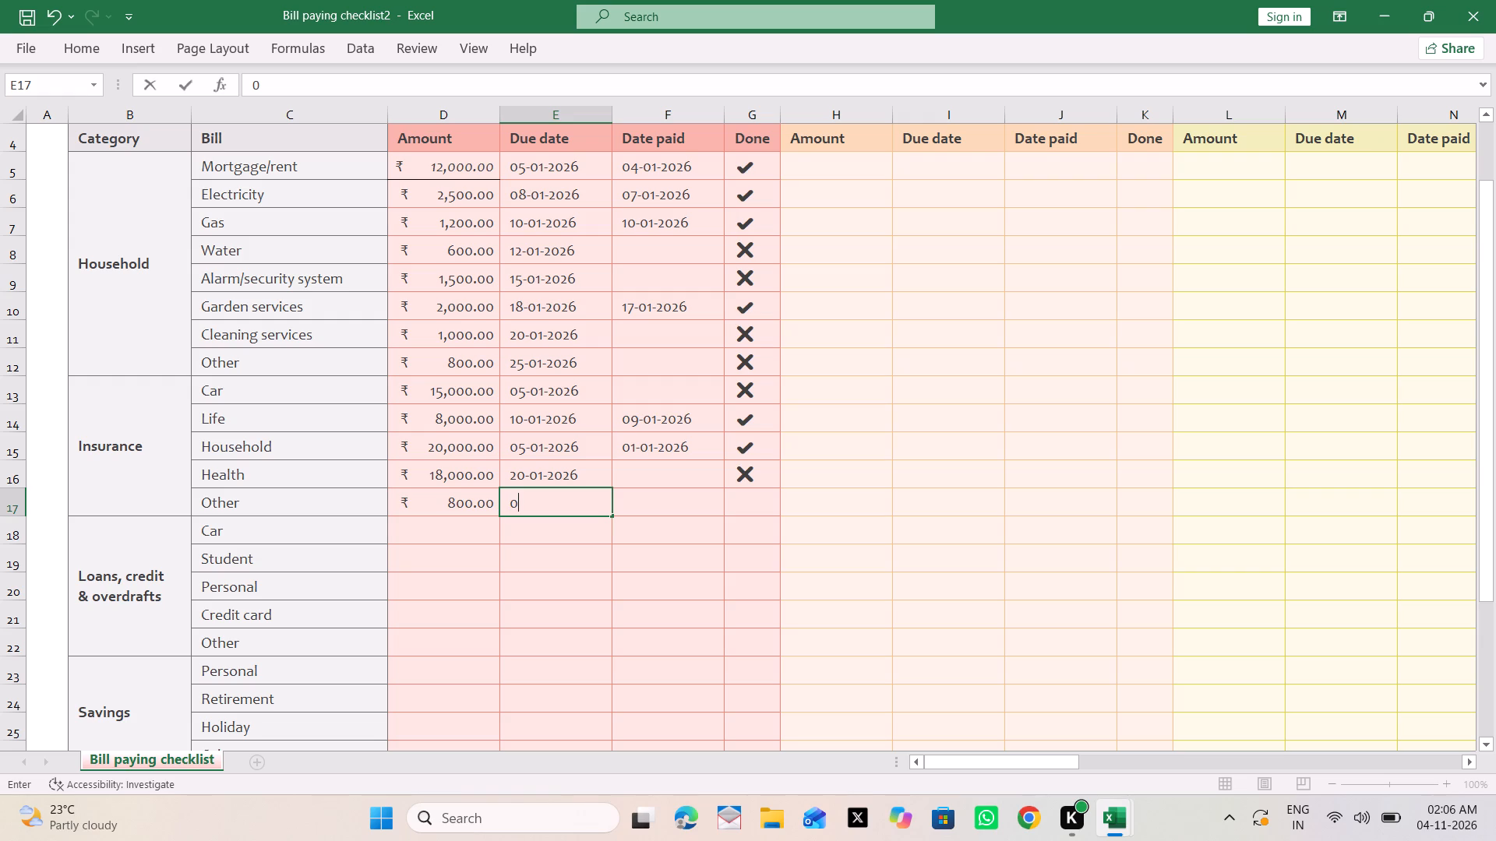
pyautogui.press('2')
pyautogui.write('/01/2023')
pyautogui.press('BackSpace')
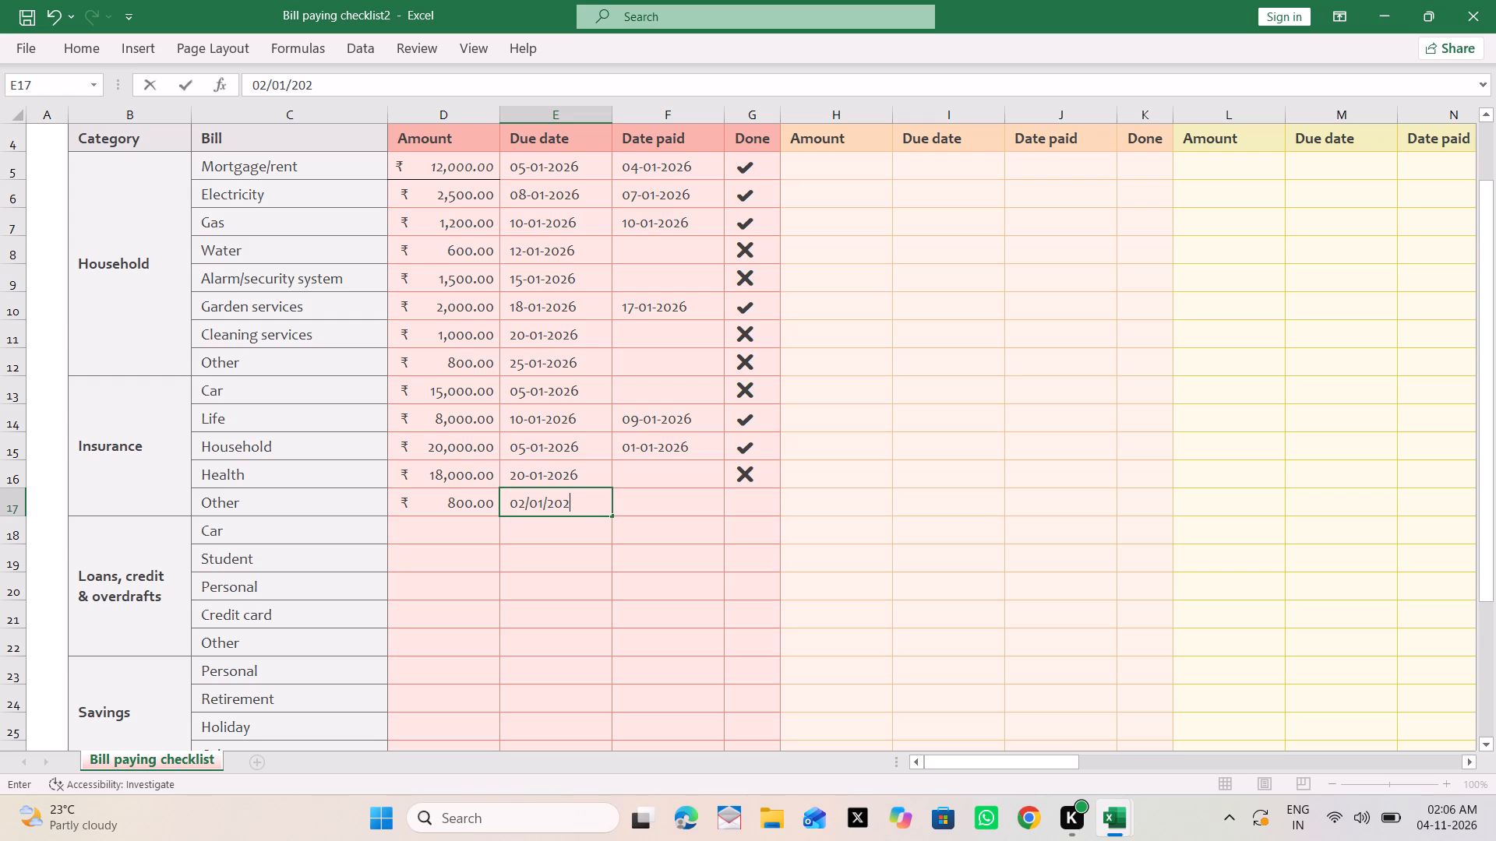
pyautogui.press('6')
# Set the January date paid of the Other insurance bill to 01/01/2026.
pyautogui.doubleClick(615, 505)
pyautogui.doubleClick(627, 502)
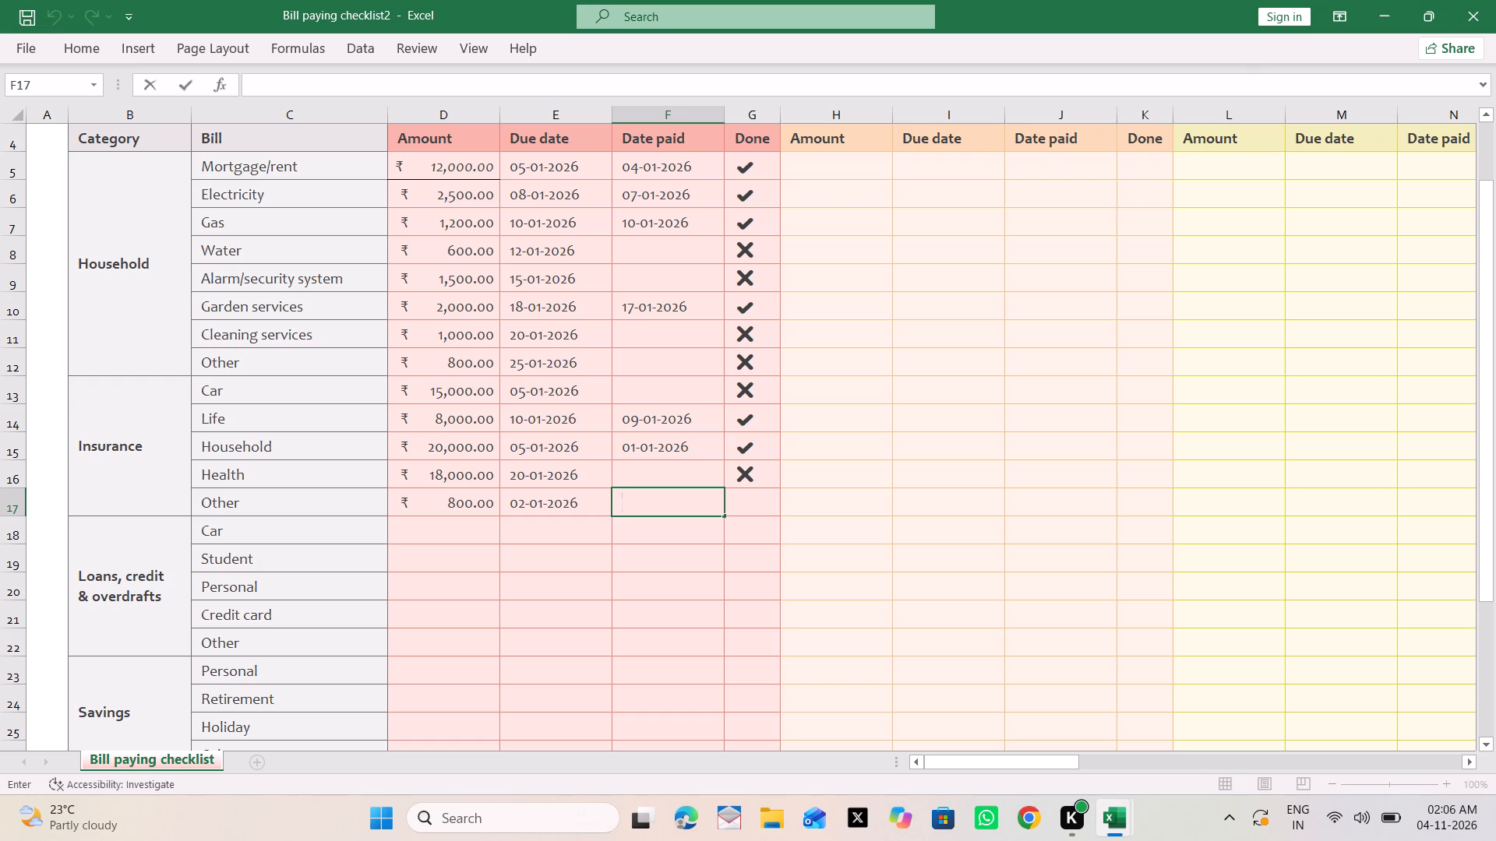
pyautogui.press('0')
pyautogui.press('1')
pyautogui.press('/')
pyautogui.press('0')
pyautogui.press('1')
pyautogui.press('/')
pyautogui.write('202')
pyautogui.press('6')
# Mark the January Other insurance bill as done with the check mark.
pyautogui.click(734, 511)
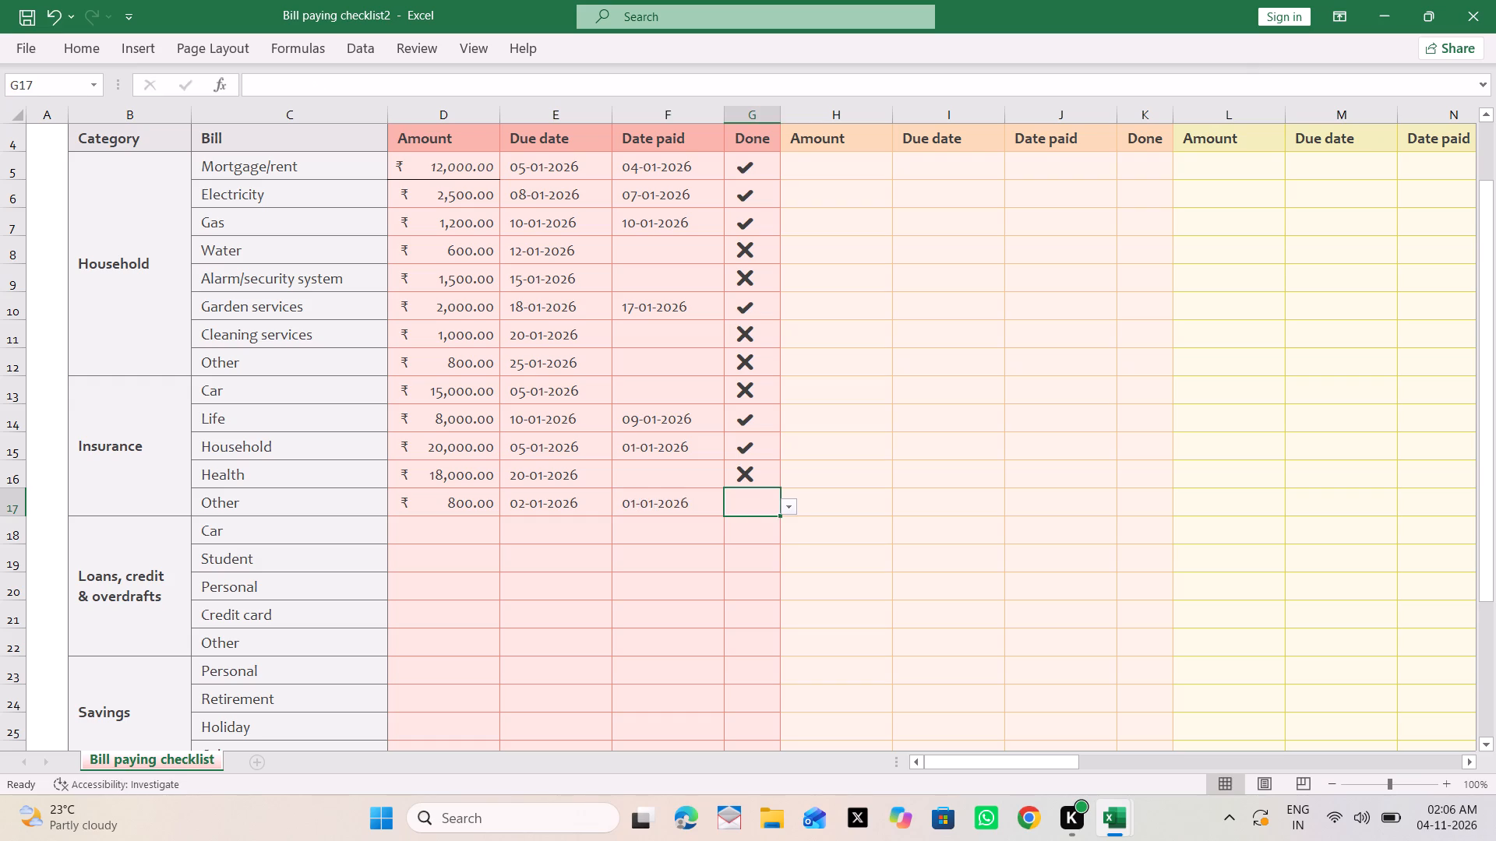
pyautogui.click(792, 511)
pyautogui.click(774, 523)
# Enter 78000 as the January Car loan amount and apply the ₹ accounting format to it.
pyautogui.doubleClick(477, 532)
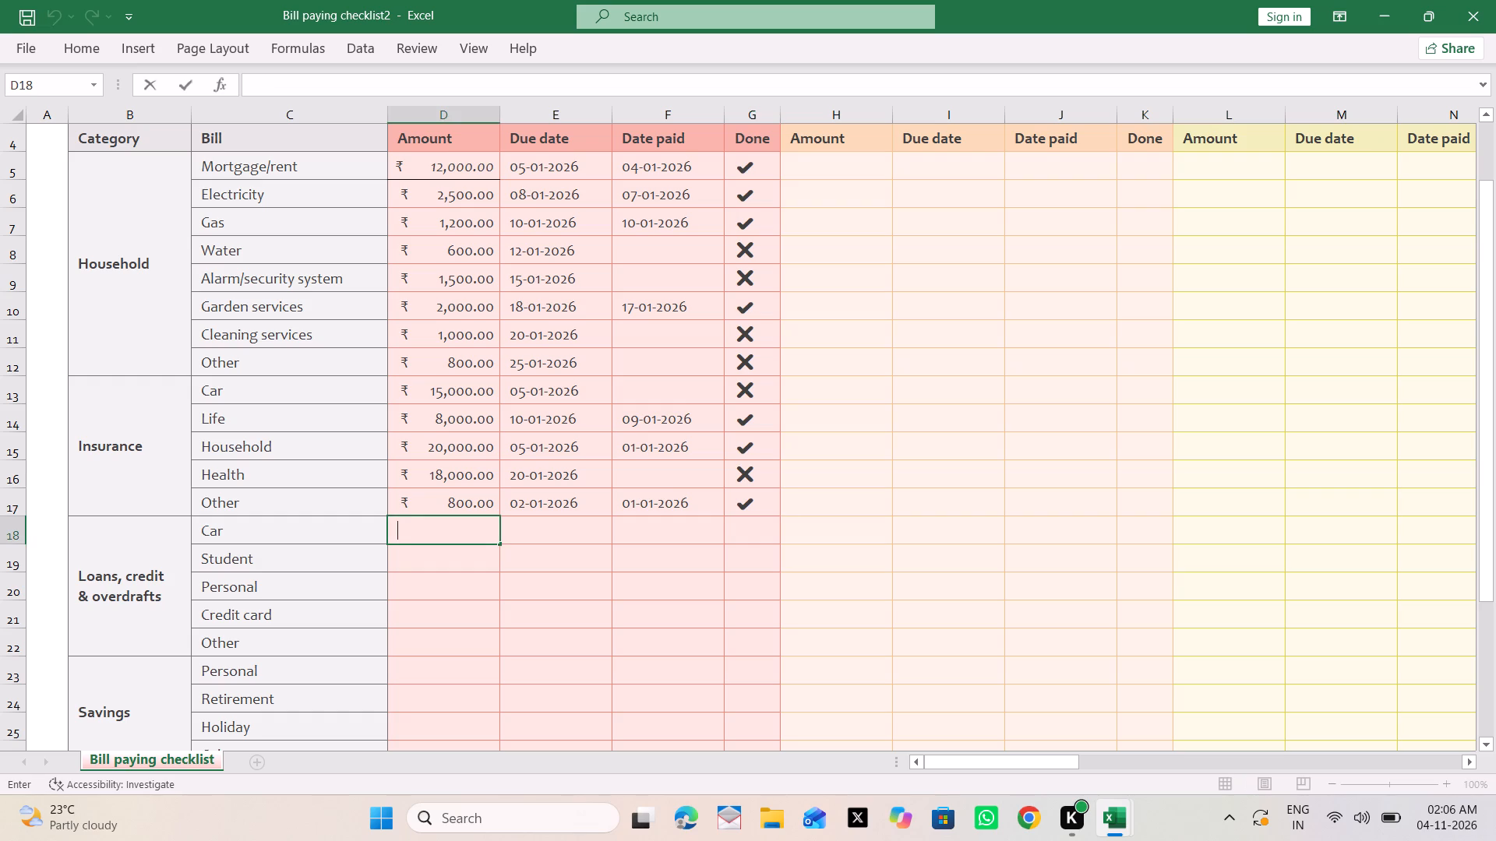
pyautogui.write('78000')
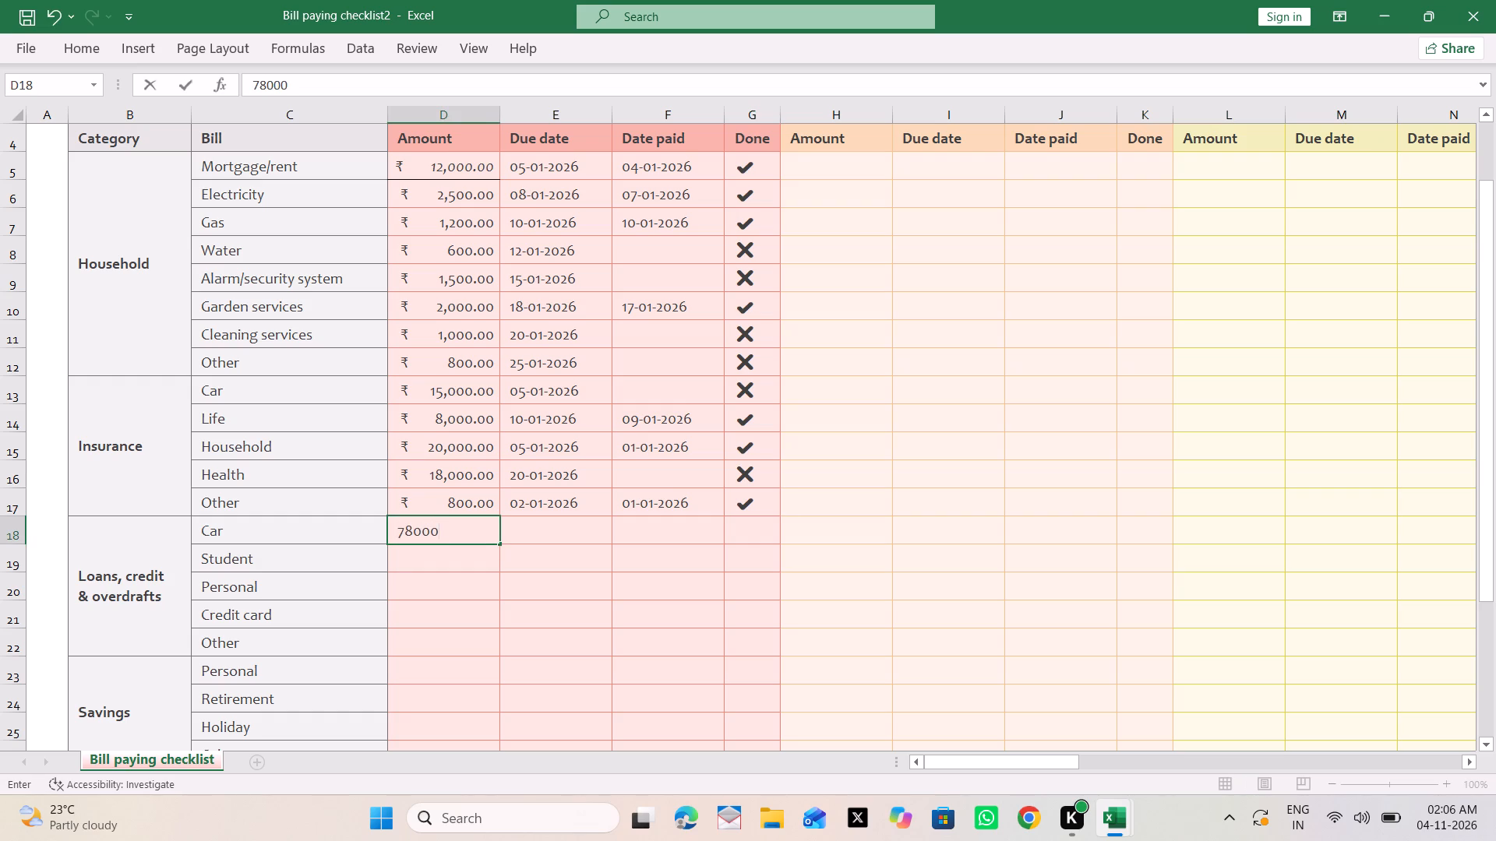
pyautogui.rightClick(519, 515)
pyautogui.rightClick(472, 529)
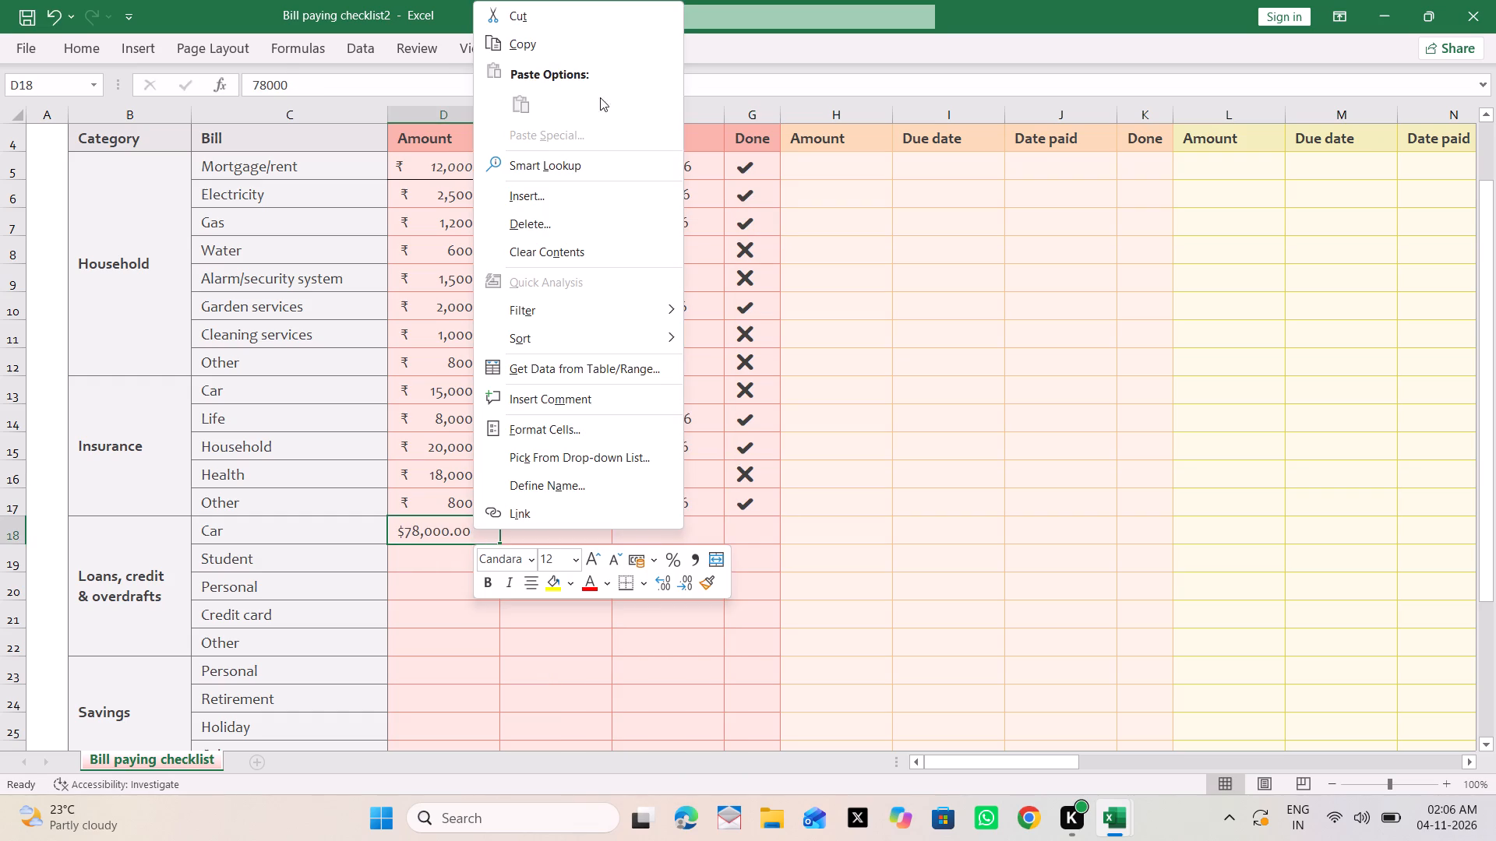
pyautogui.click(648, 554)
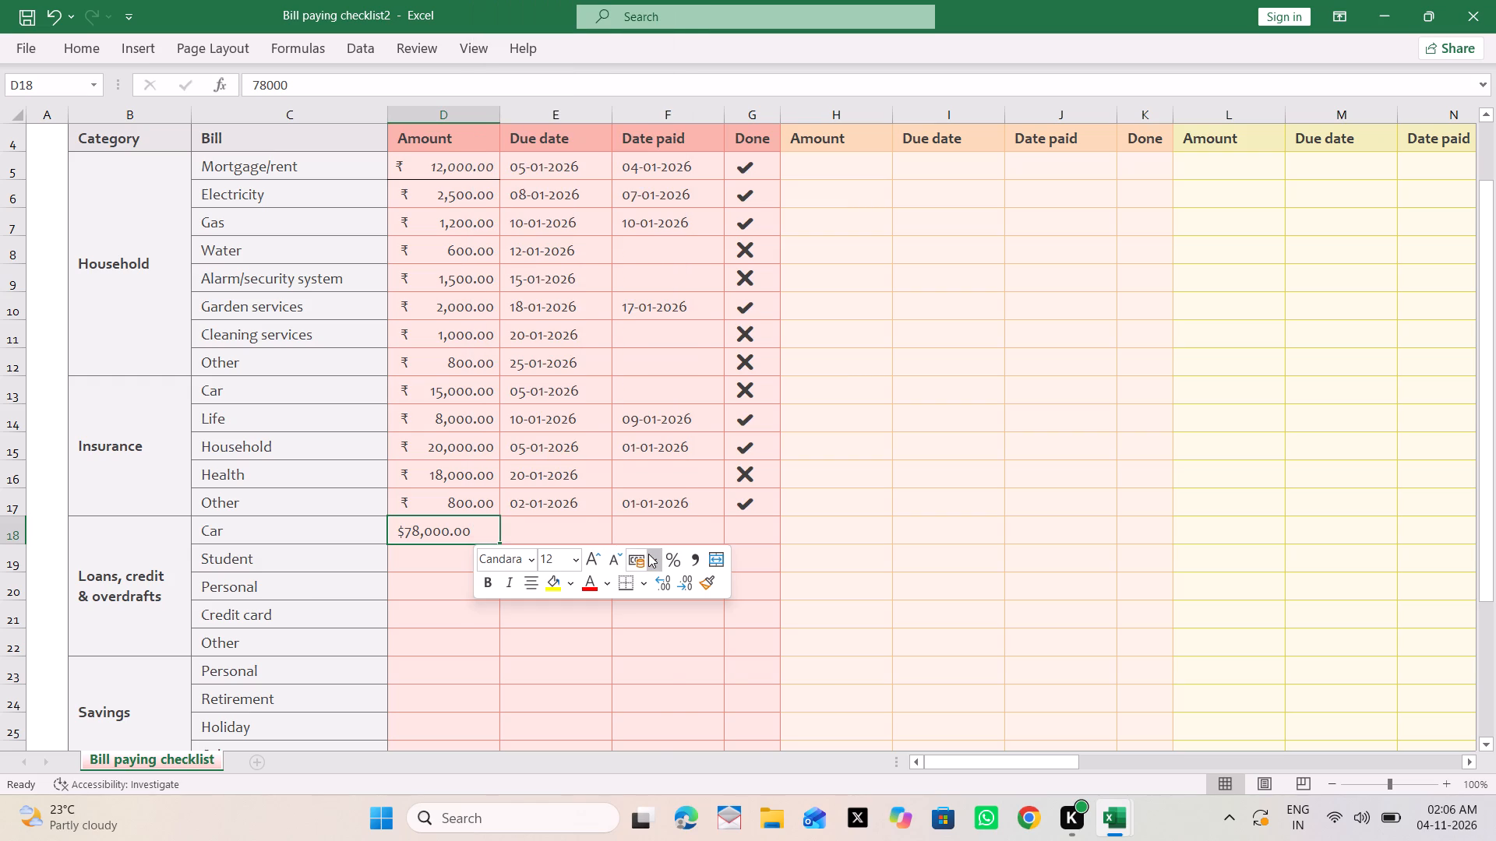
pyautogui.click(683, 596)
# Set the January Car loan due date to 17/01/2026 and its date paid to 15/01/2026.
pyautogui.doubleClick(559, 537)
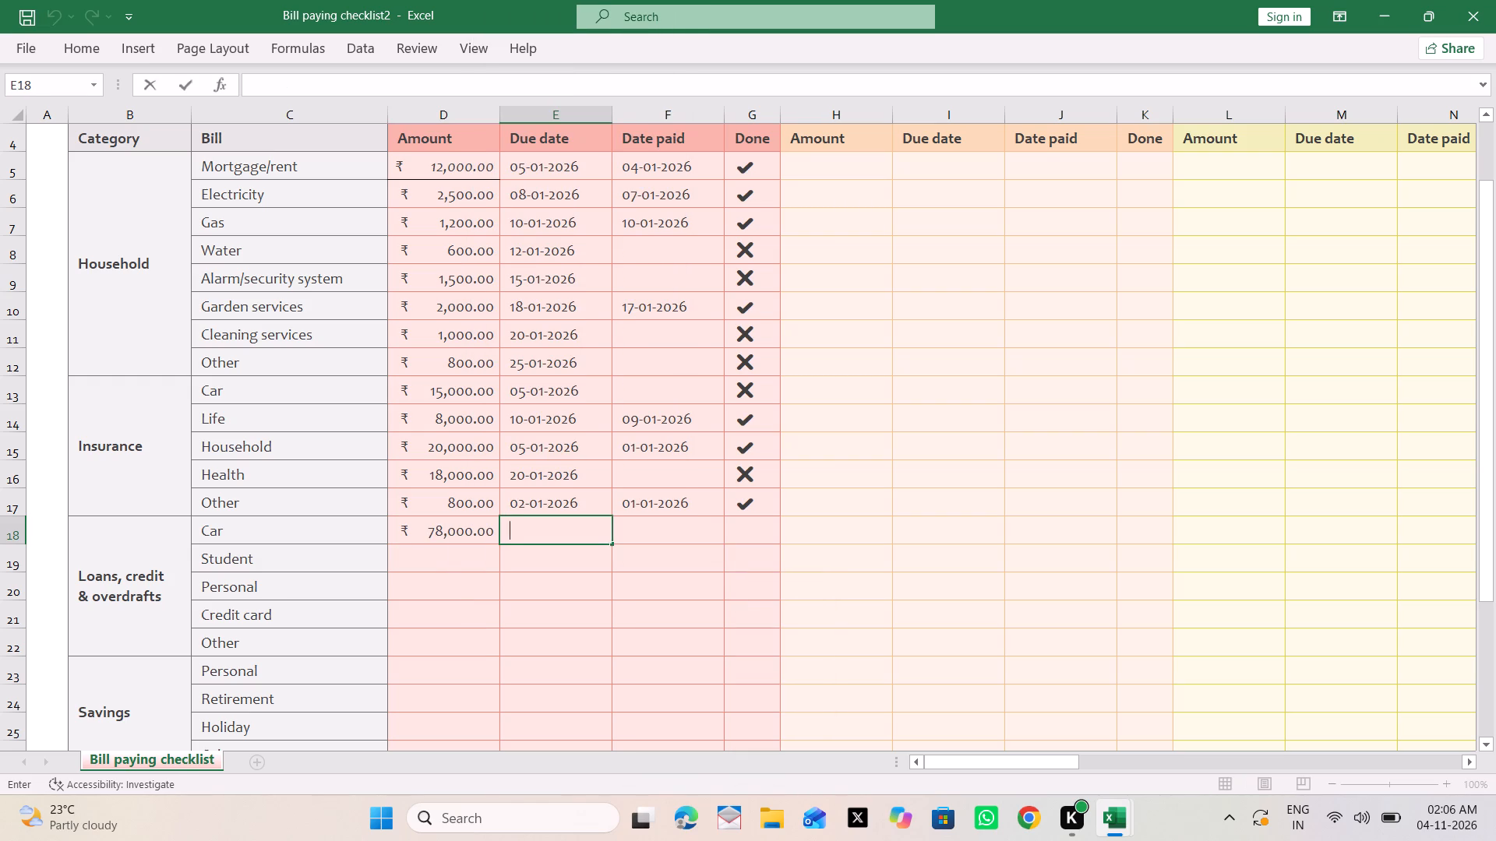
pyautogui.write('17')
pyautogui.write('/01/')
pyautogui.write('2026')
pyautogui.press('Right')
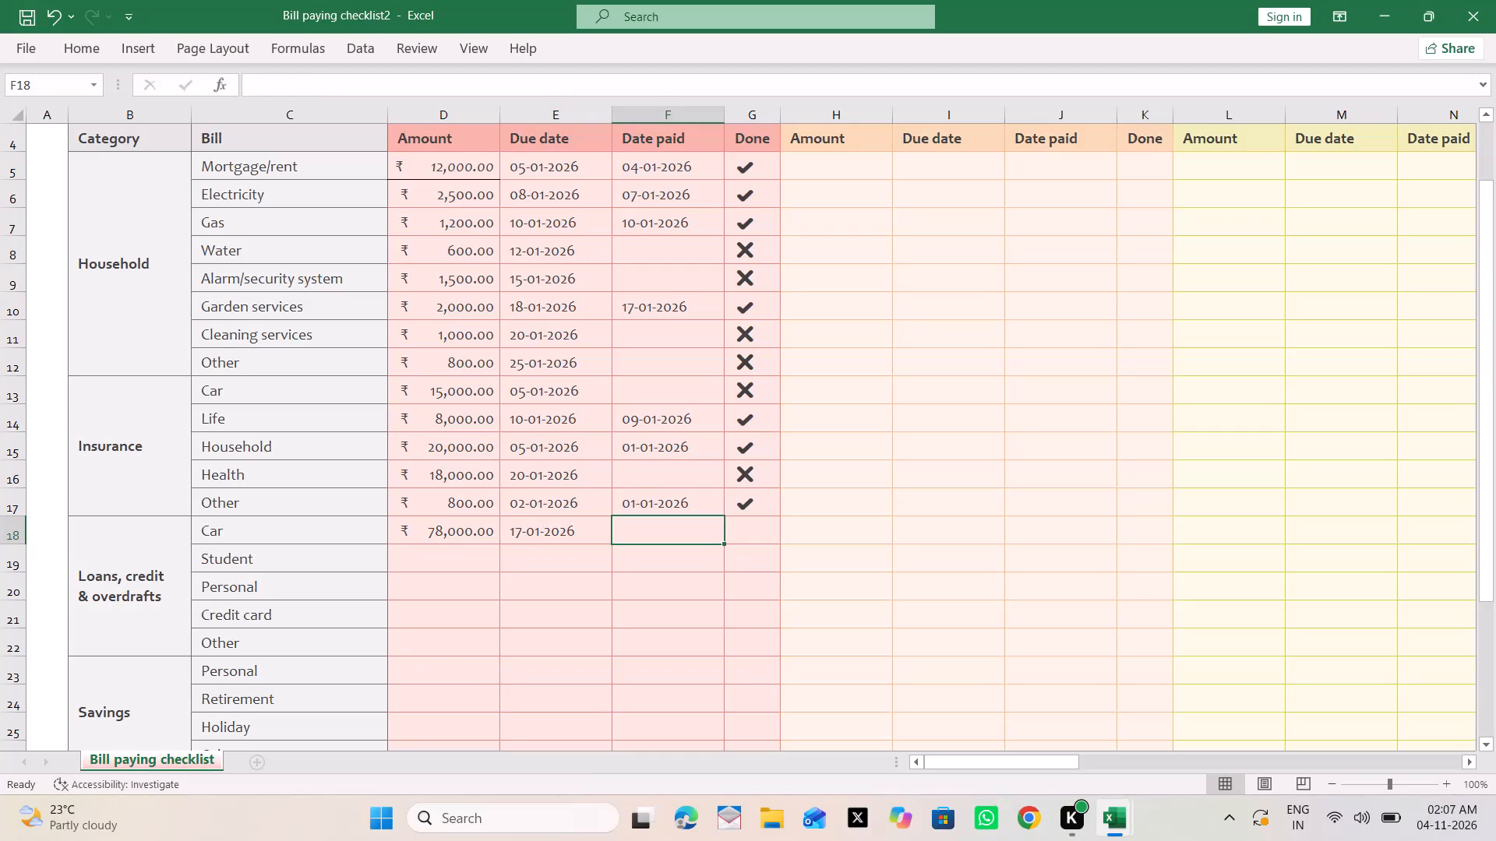
pyautogui.write('15')
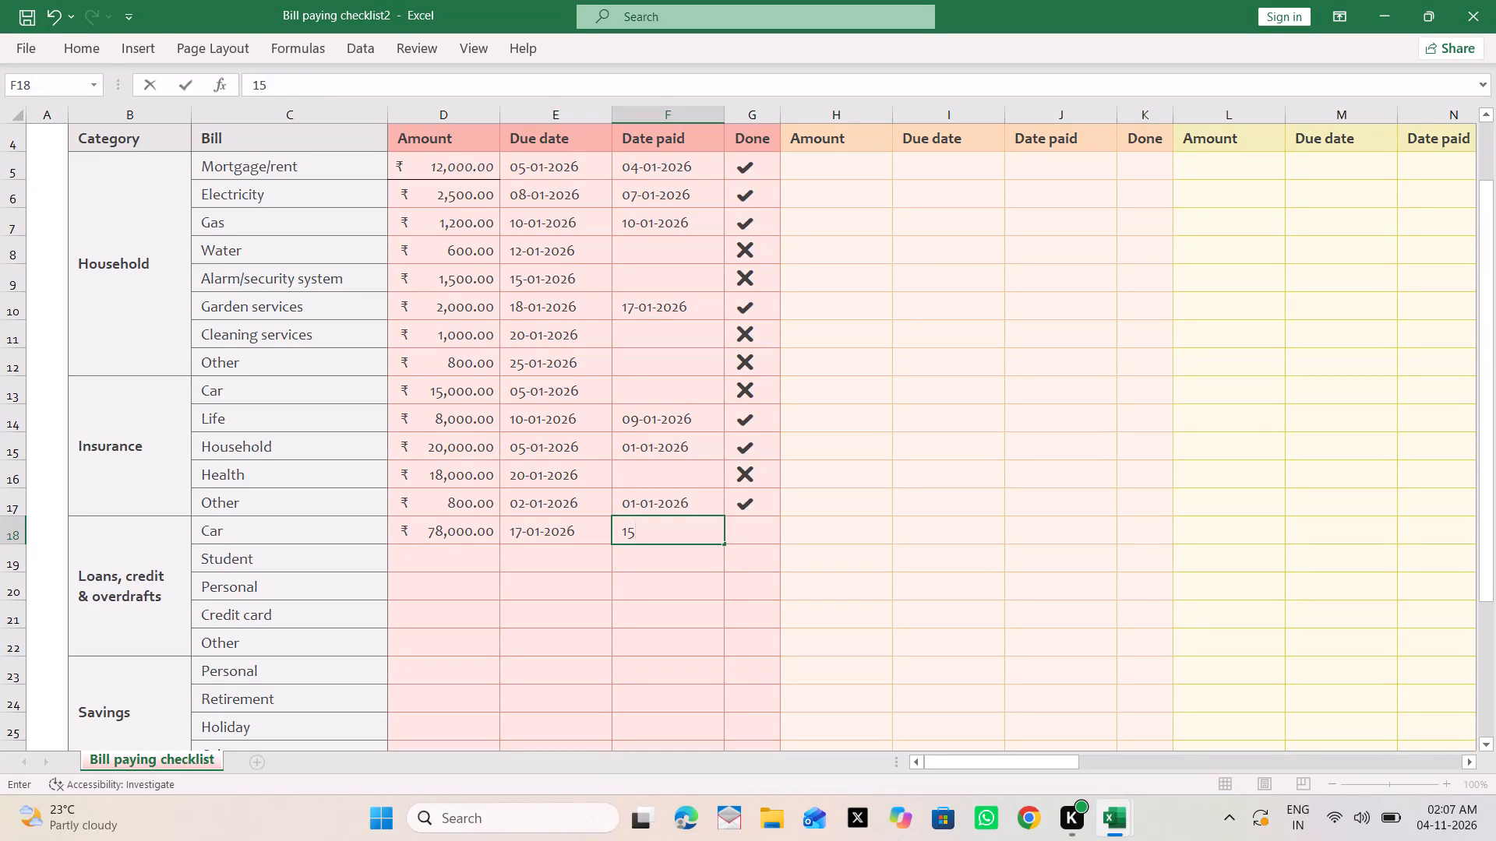
pyautogui.press('/')
pyautogui.write('01')
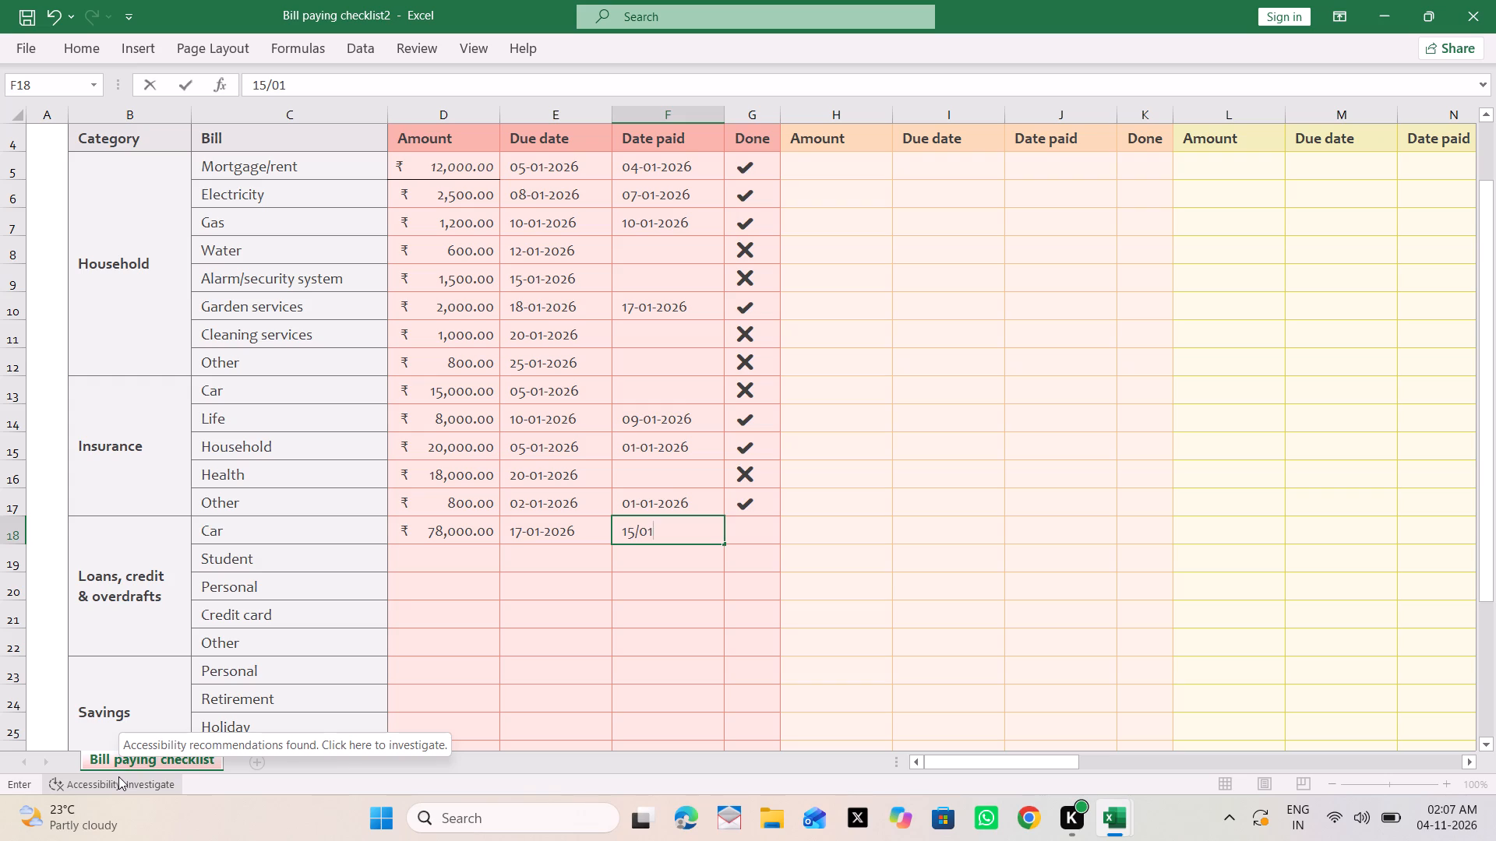
pyautogui.press('/')
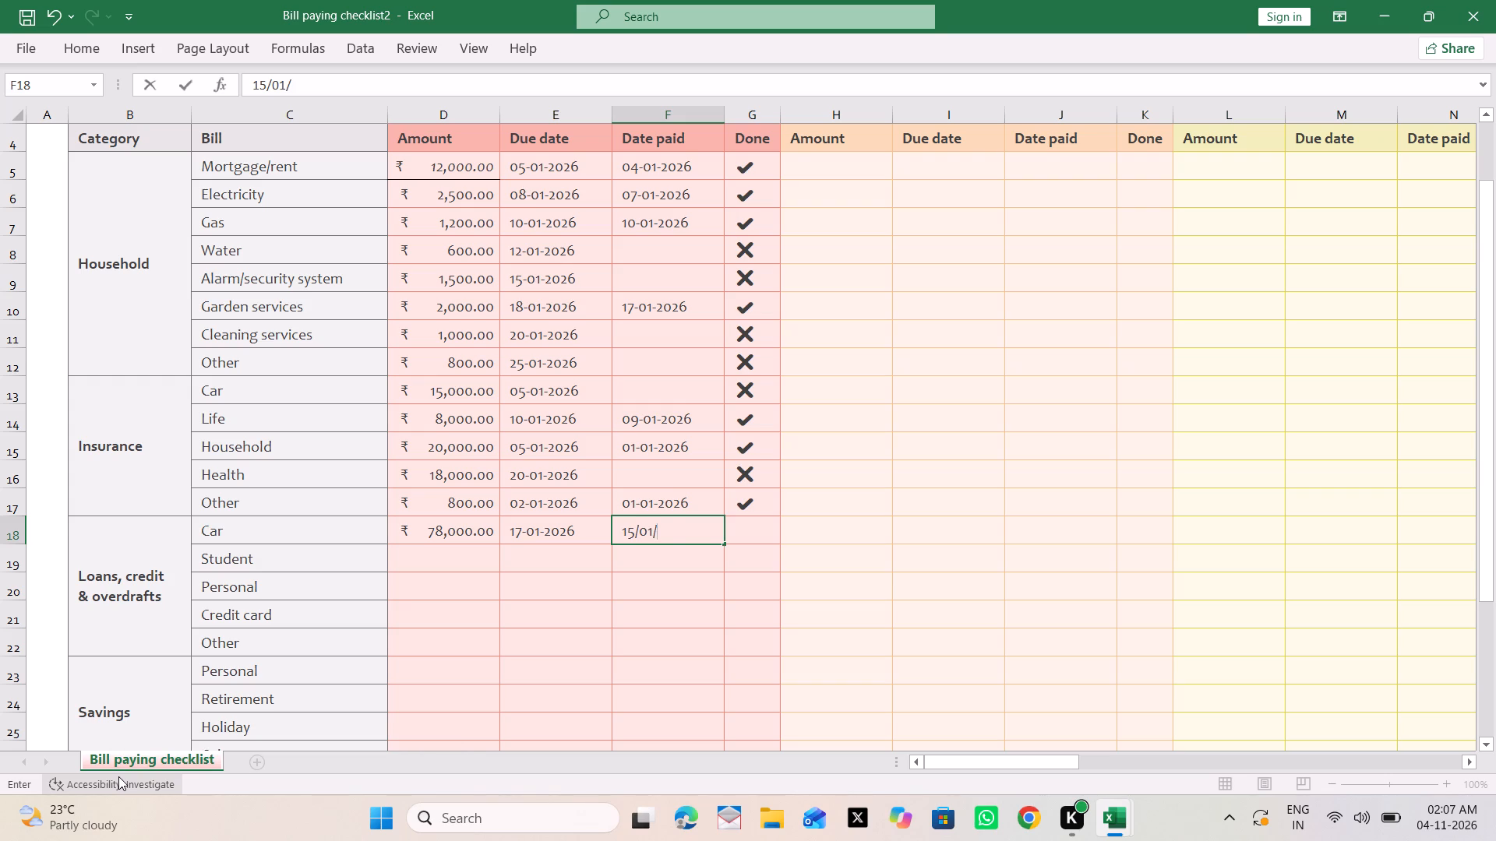
pyautogui.write('2026')
# Mark the January Car loan bill as done with the check mark.
pyautogui.click(731, 530)
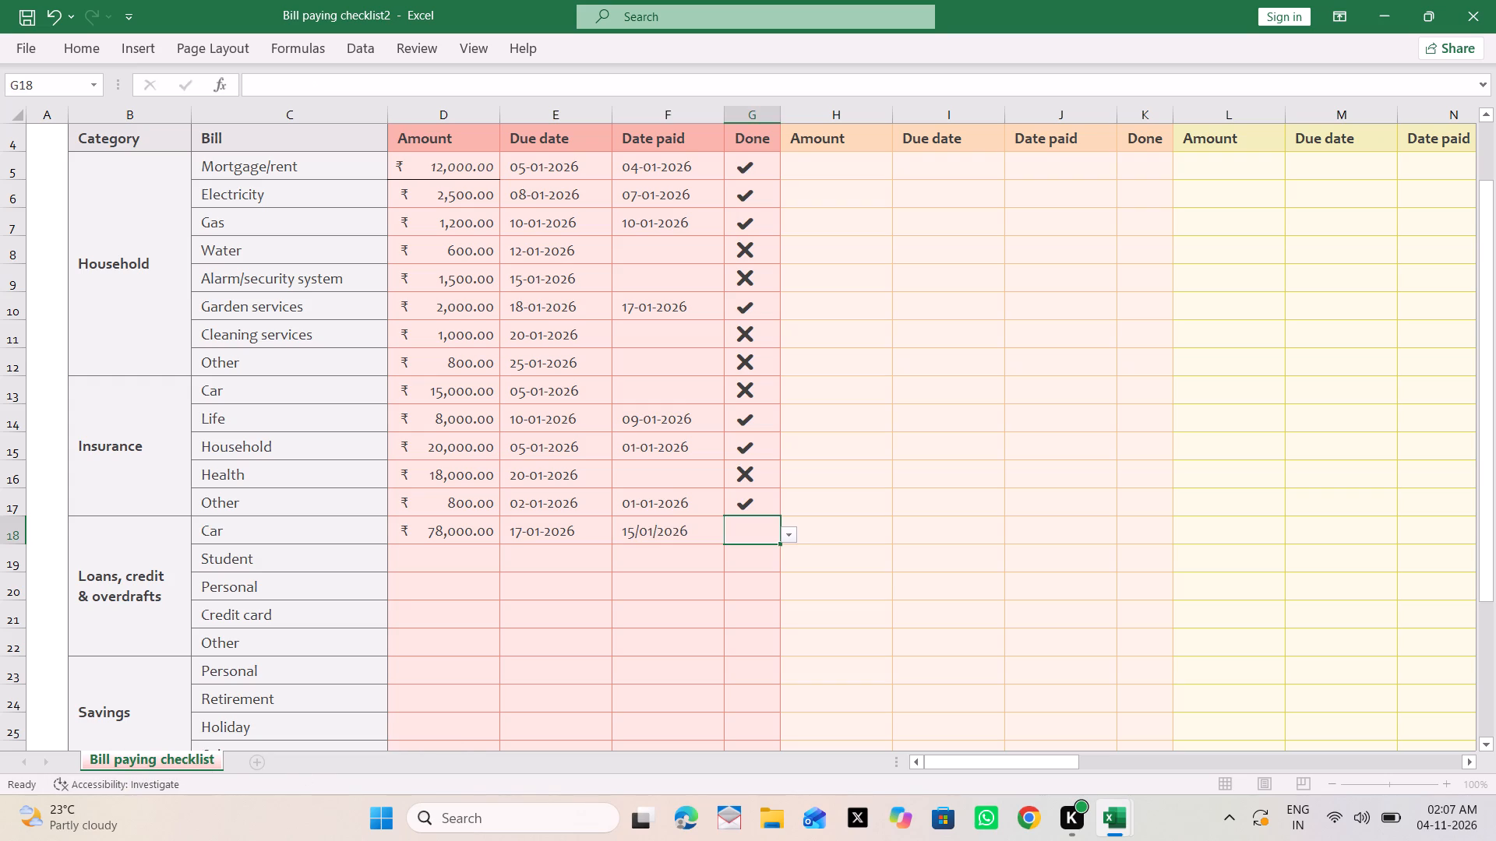
pyautogui.click(788, 532)
pyautogui.click(768, 549)
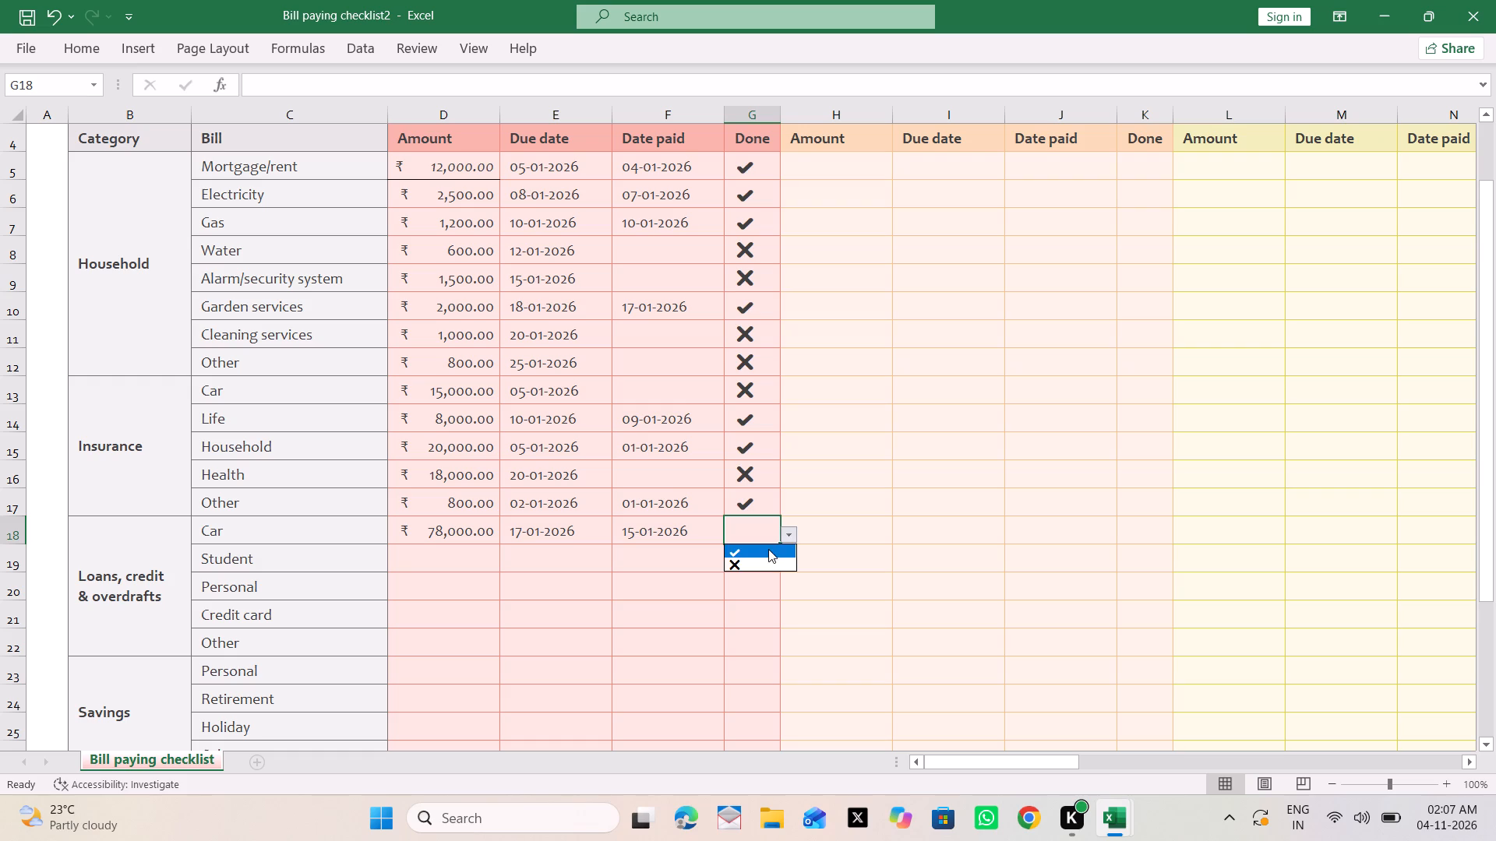
# Enter 14000 as the January Student loan amount and apply the ₹ accounting format to it.
pyautogui.doubleClick(458, 558)
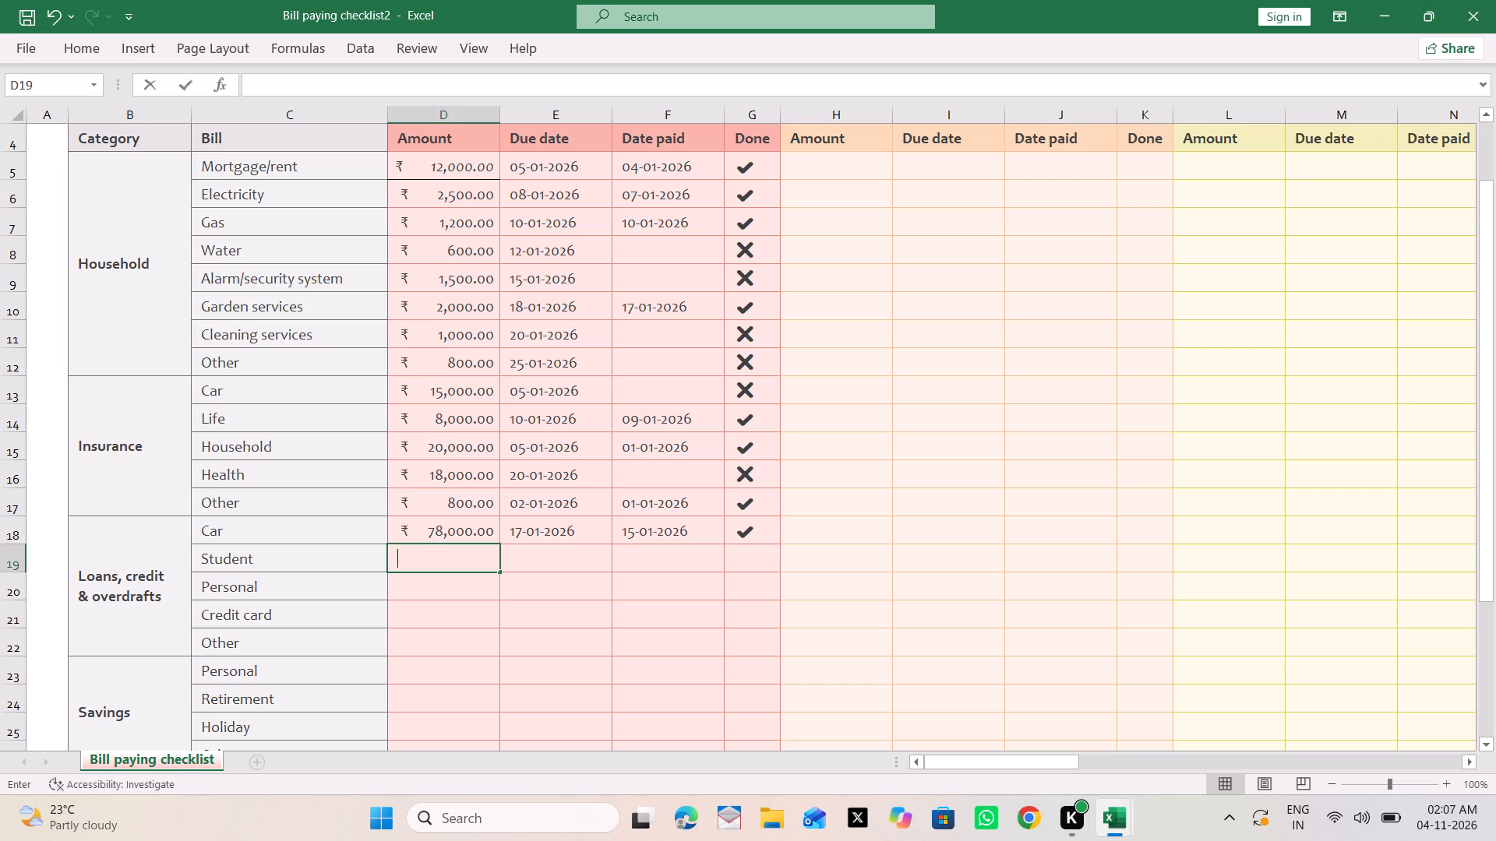
pyautogui.write('14')
pyautogui.press('Right')
pyautogui.press('Right')
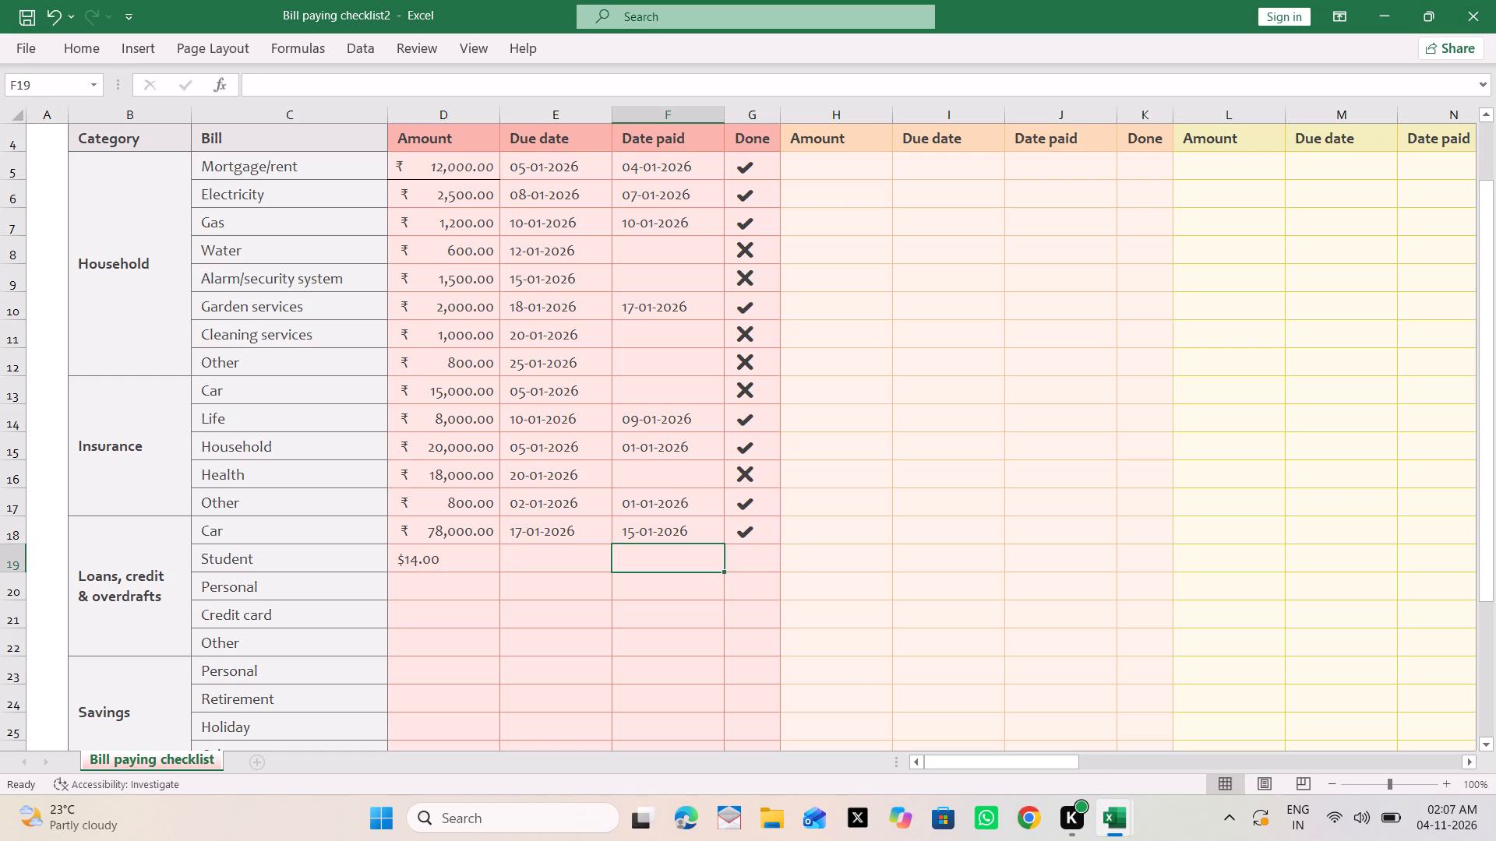
pyautogui.doubleClick(460, 558)
pyautogui.press('BackSpace')
pyautogui.write('40')
pyautogui.press('0')
pyautogui.press('0')
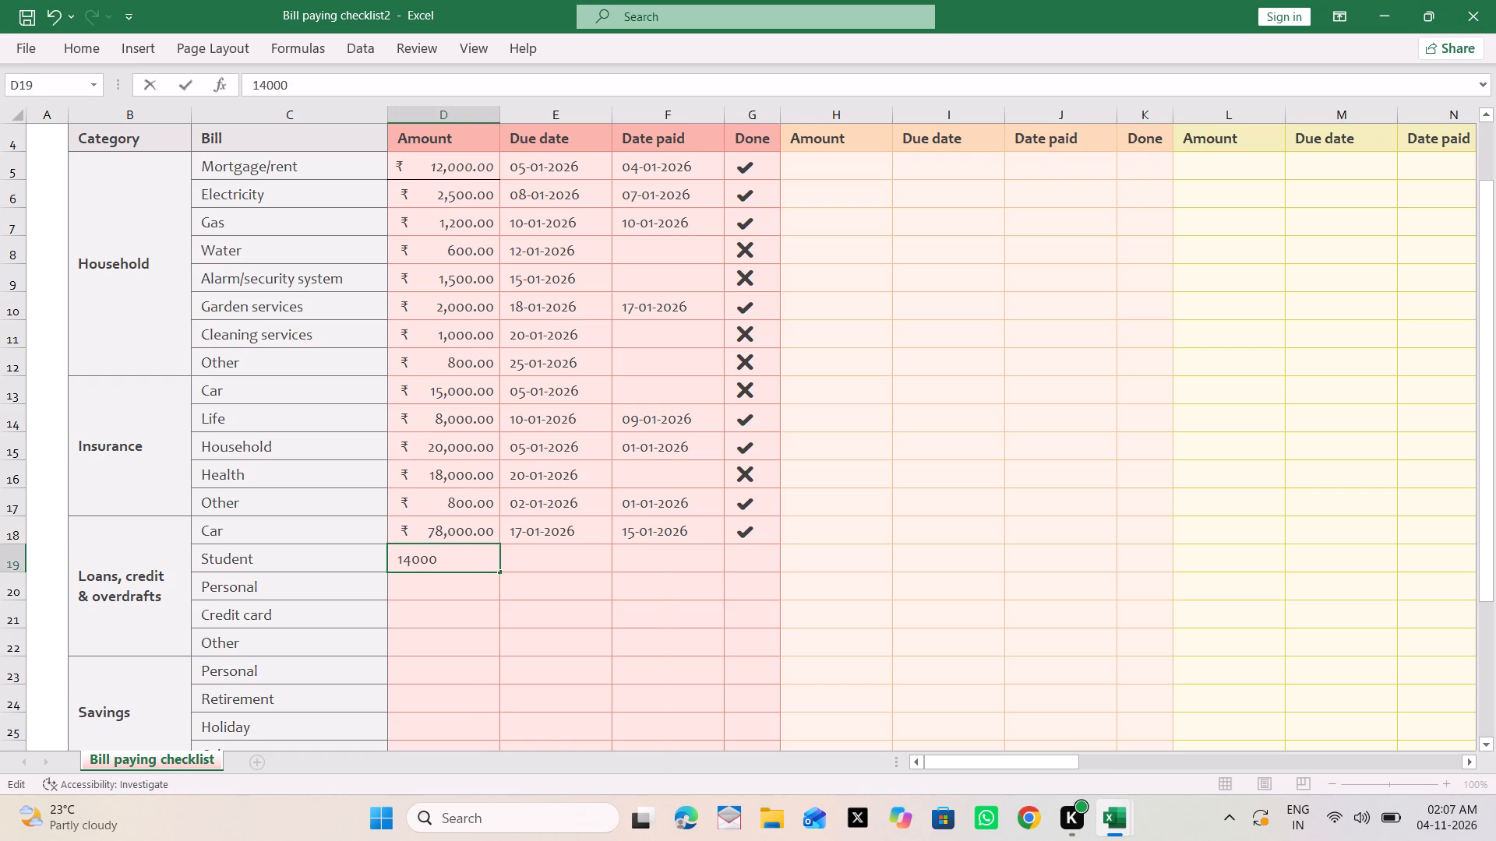
pyautogui.rightClick(459, 558)
pyautogui.click(450, 561)
pyautogui.click(523, 563)
pyautogui.click(460, 564)
pyautogui.rightClick(460, 564)
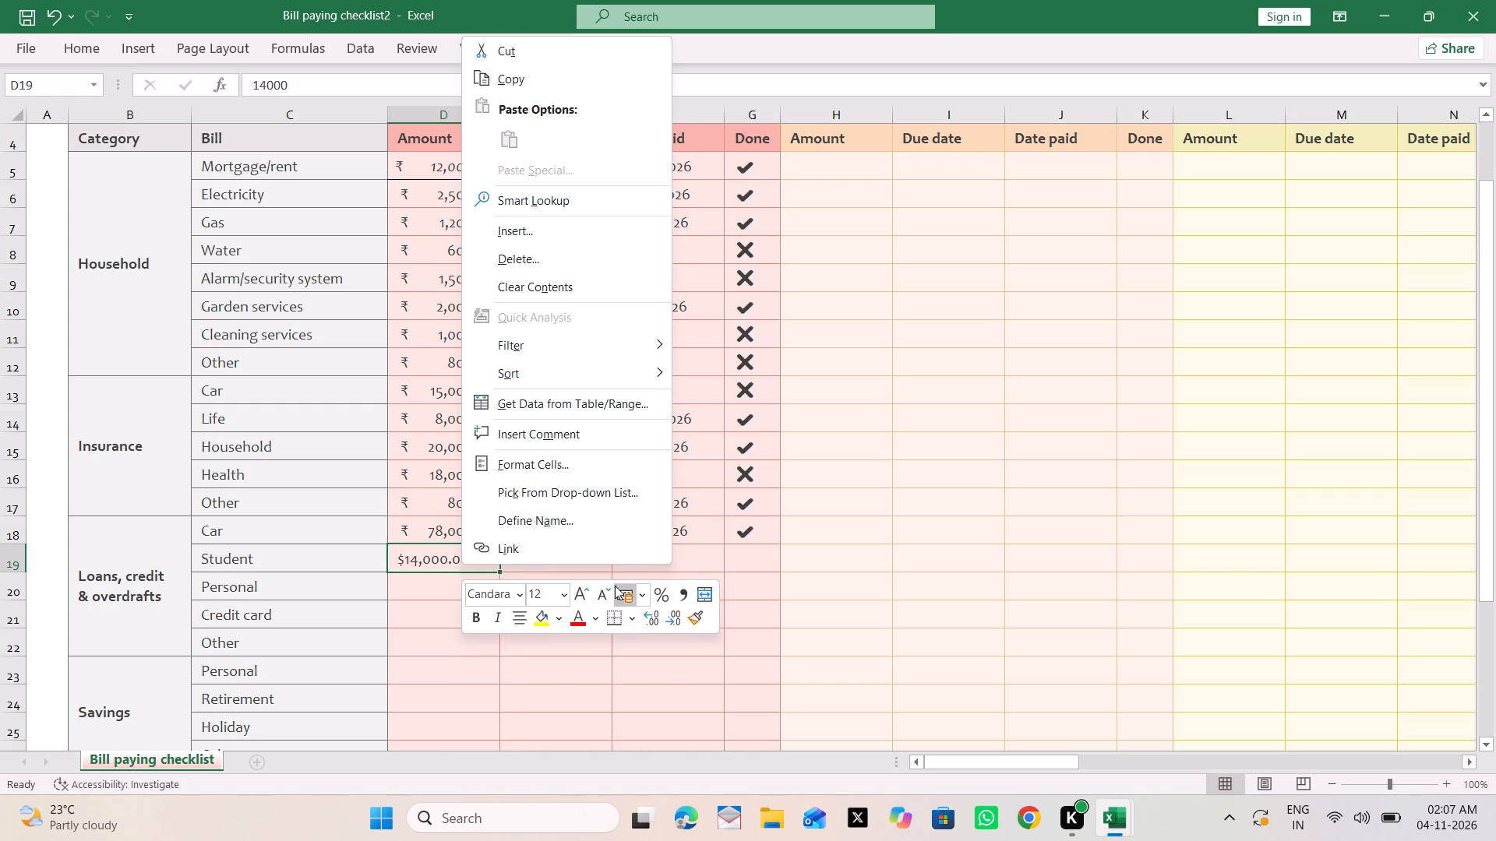
pyautogui.click(626, 599)
pyautogui.moveTo(626, 599); pyautogui.dragTo(543, 568)
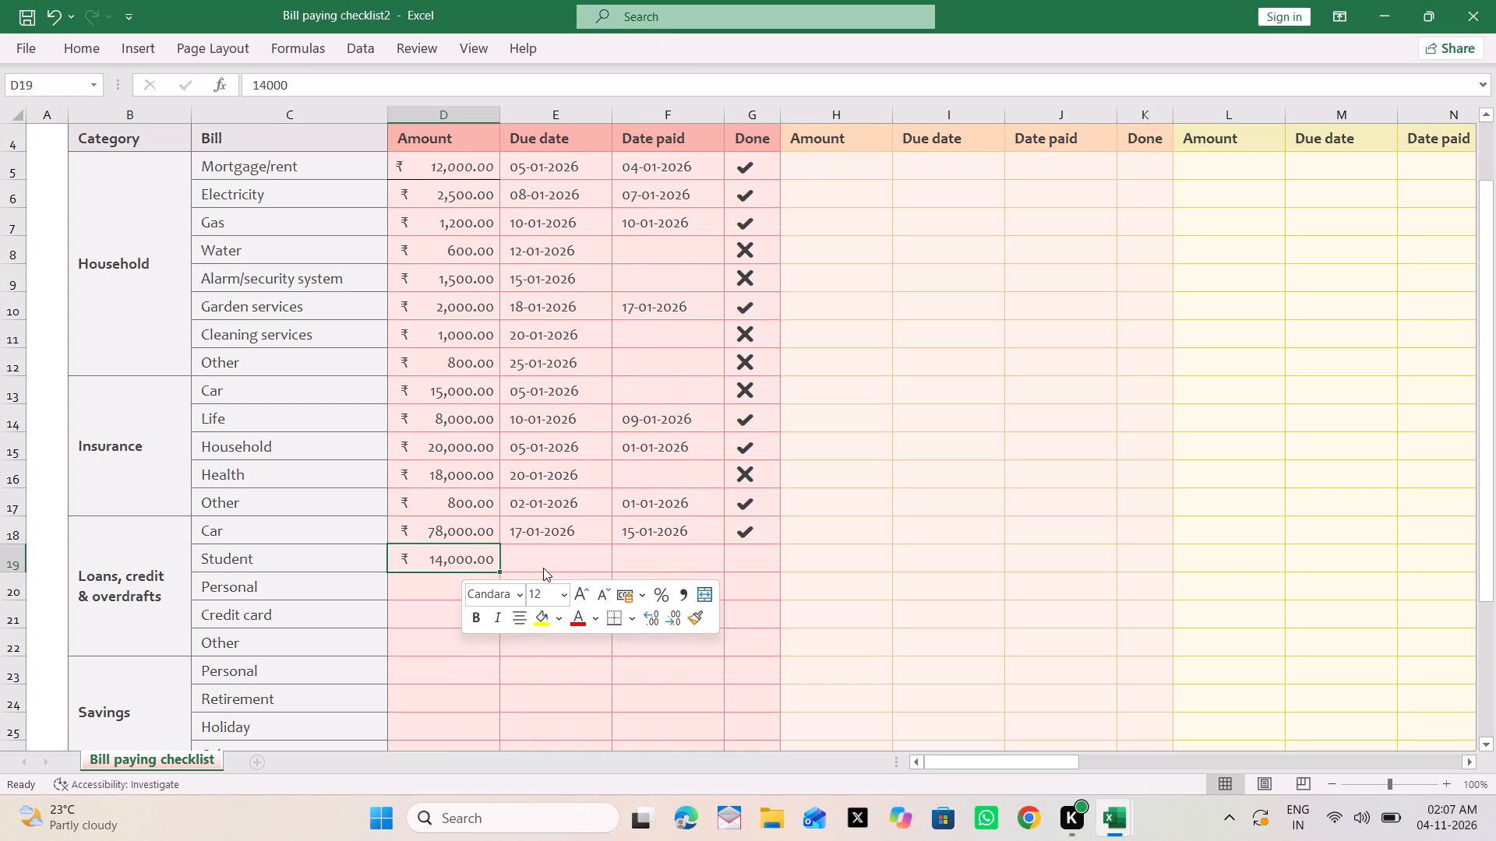
# Set the January Student loan due date to 08/01/2026 and its date paid to 06/01/2026.
pyautogui.moveTo(543, 568); pyautogui.dragTo(540, 559)
pyautogui.click(540, 559)
pyautogui.doubleClick(540, 559)
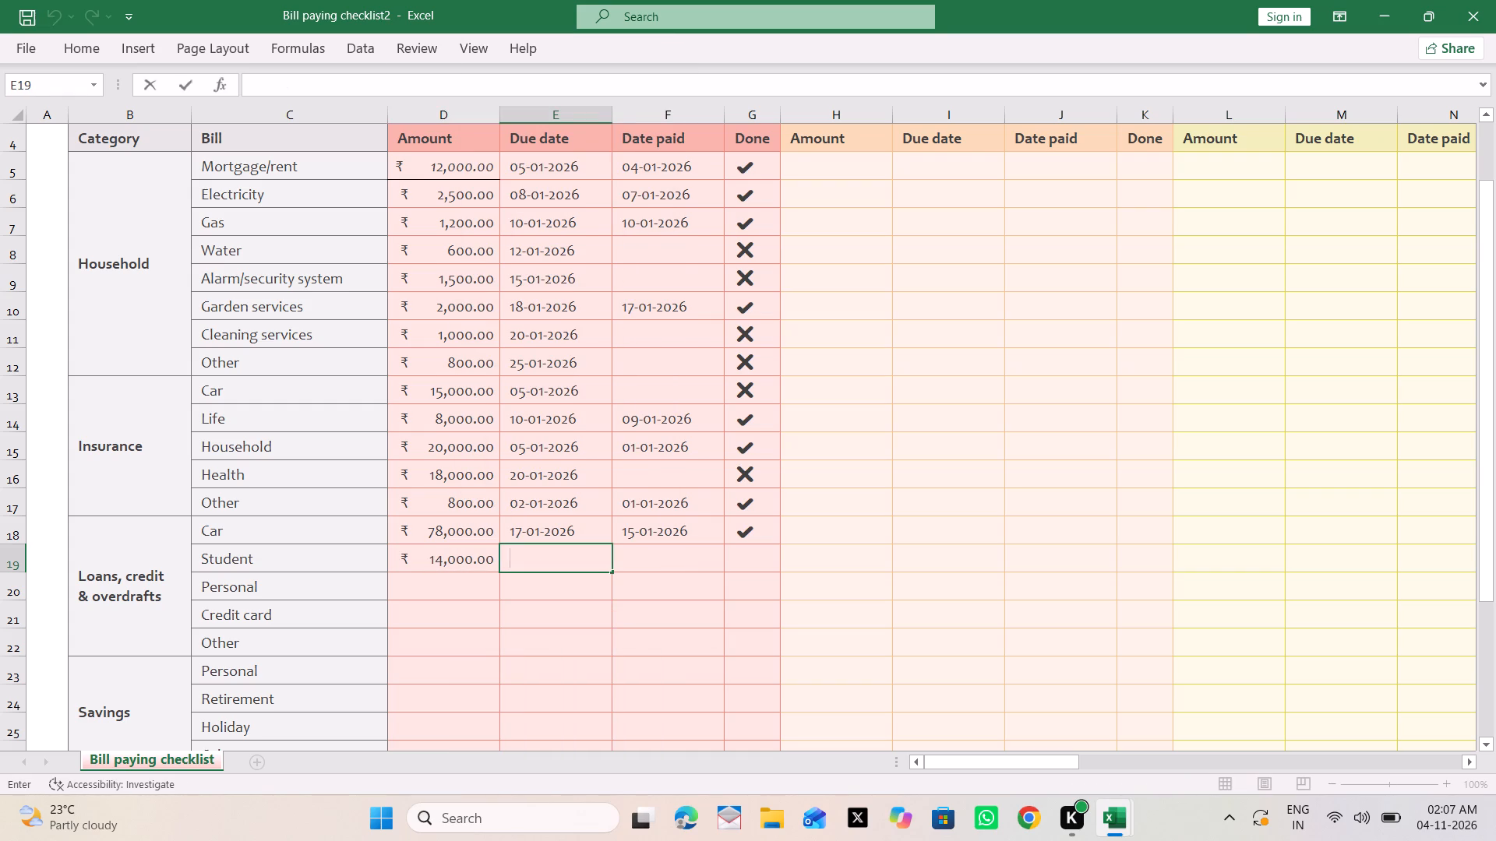
pyautogui.write('08')
pyautogui.write('/01')
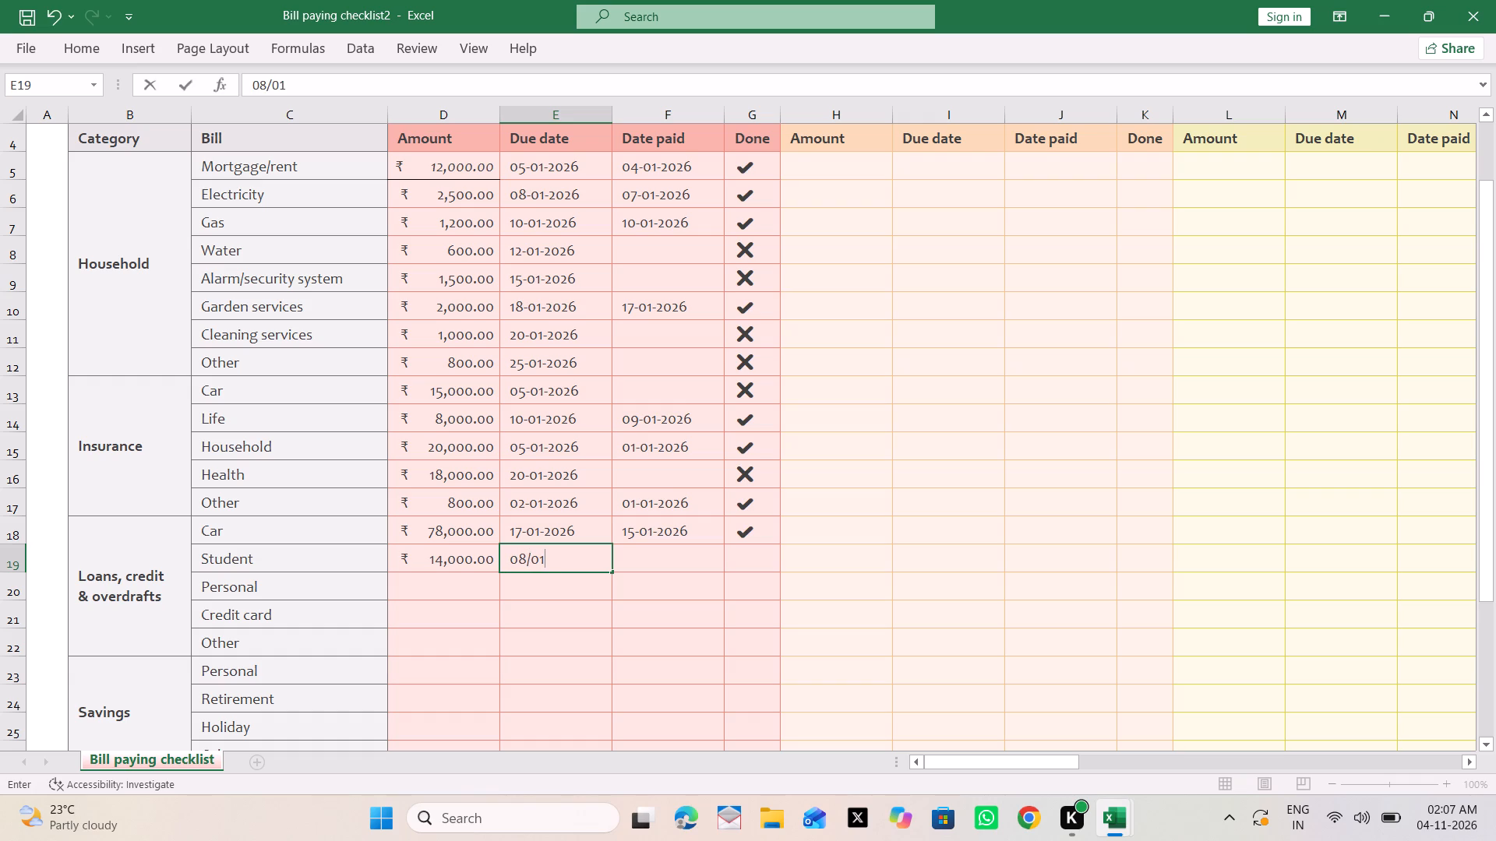
pyautogui.press('BackSpace')
pyautogui.press('.')
pyautogui.press('BackSpace')
pyautogui.write('1/')
pyautogui.write('2026')
pyautogui.press('Right')
pyautogui.write('06/')
pyautogui.write('01')
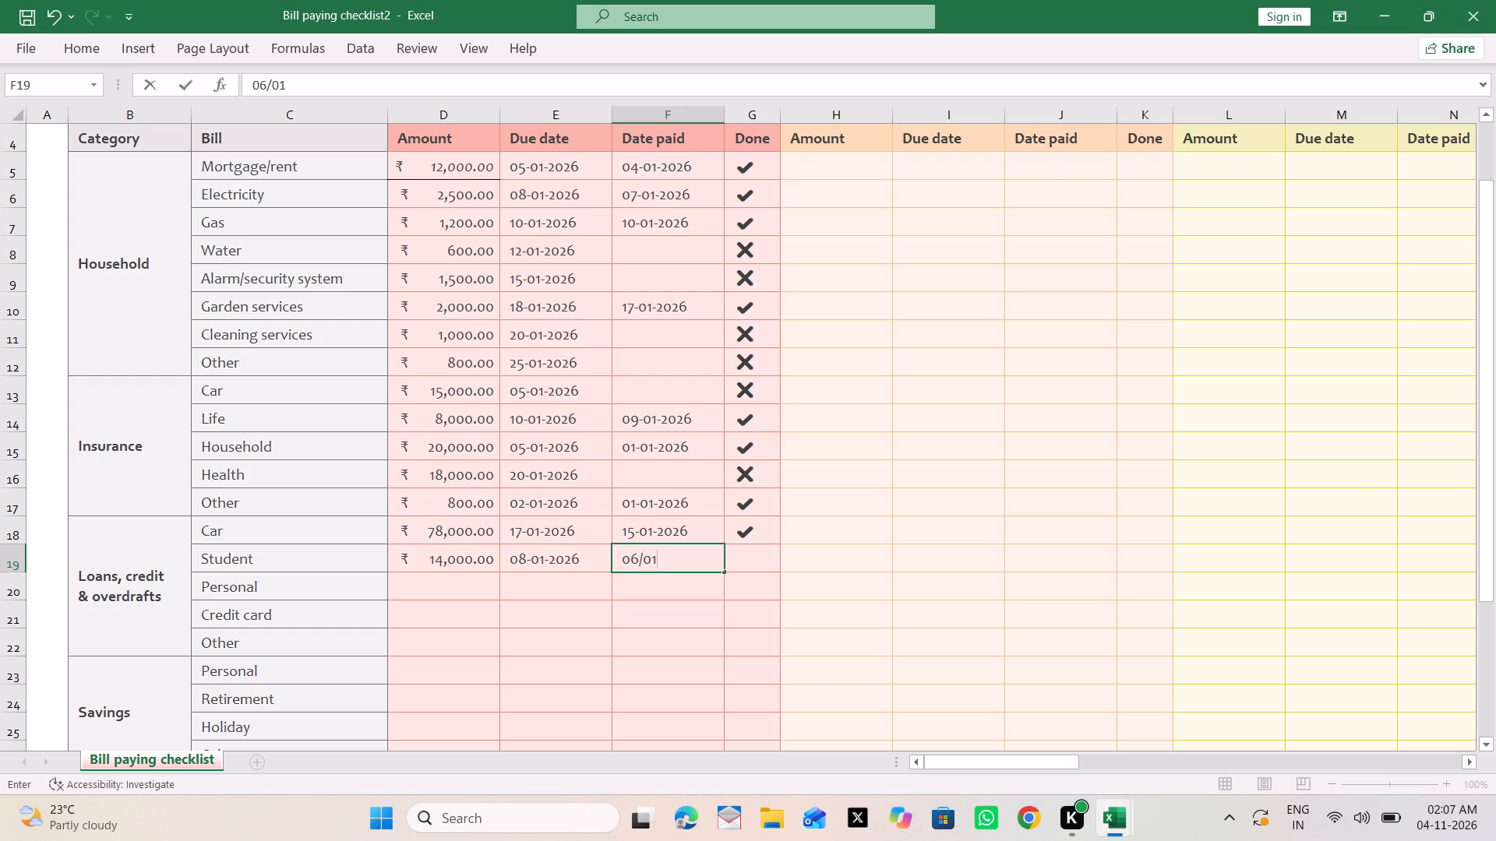
pyautogui.write('/2026')
# Mark the January Student loan bill as done with the check mark.
pyautogui.click(737, 554)
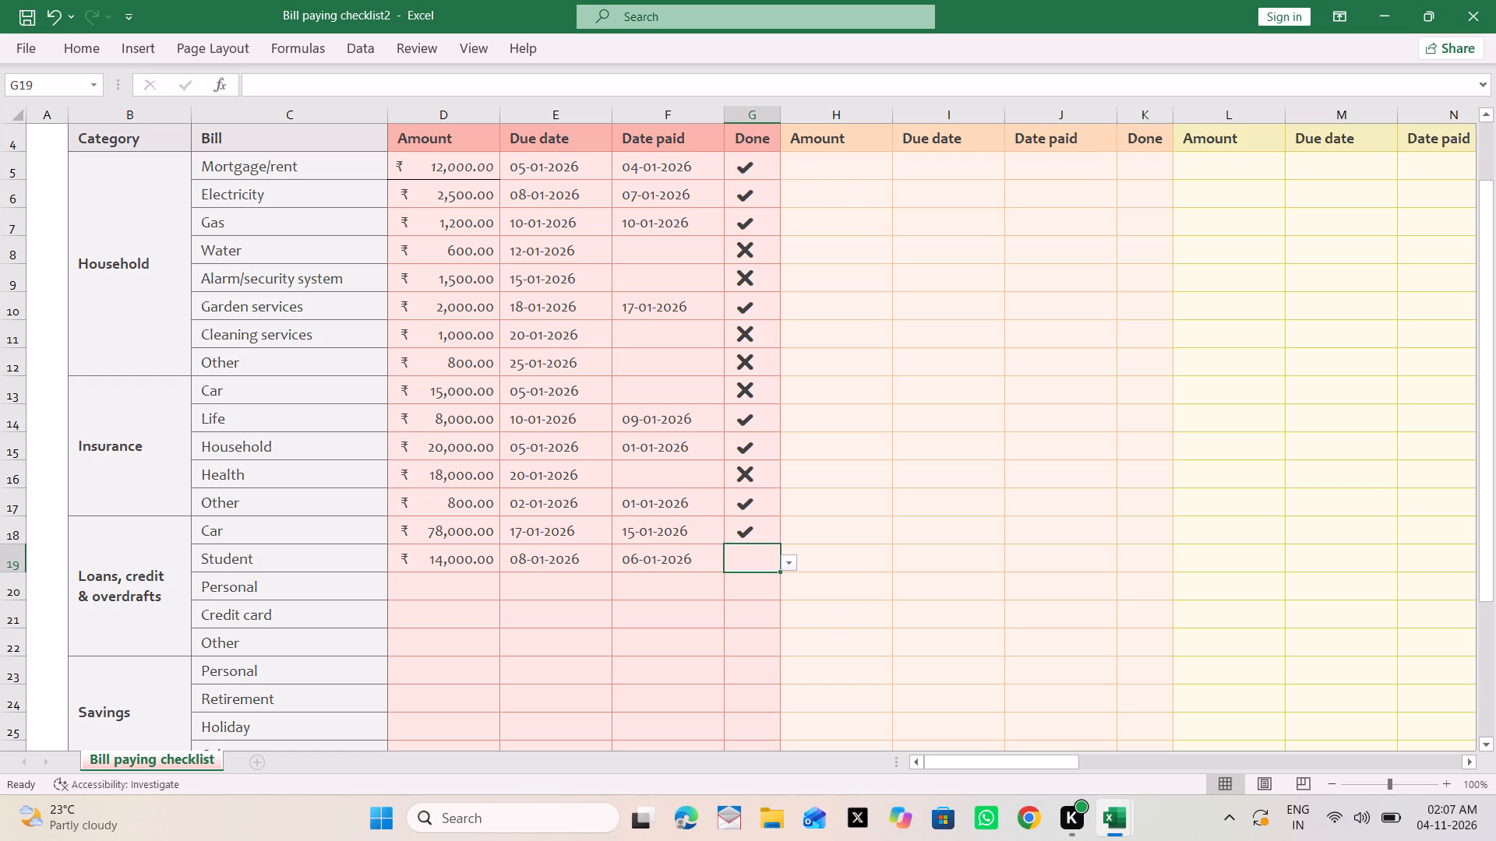
pyautogui.click(793, 560)
pyautogui.click(776, 578)
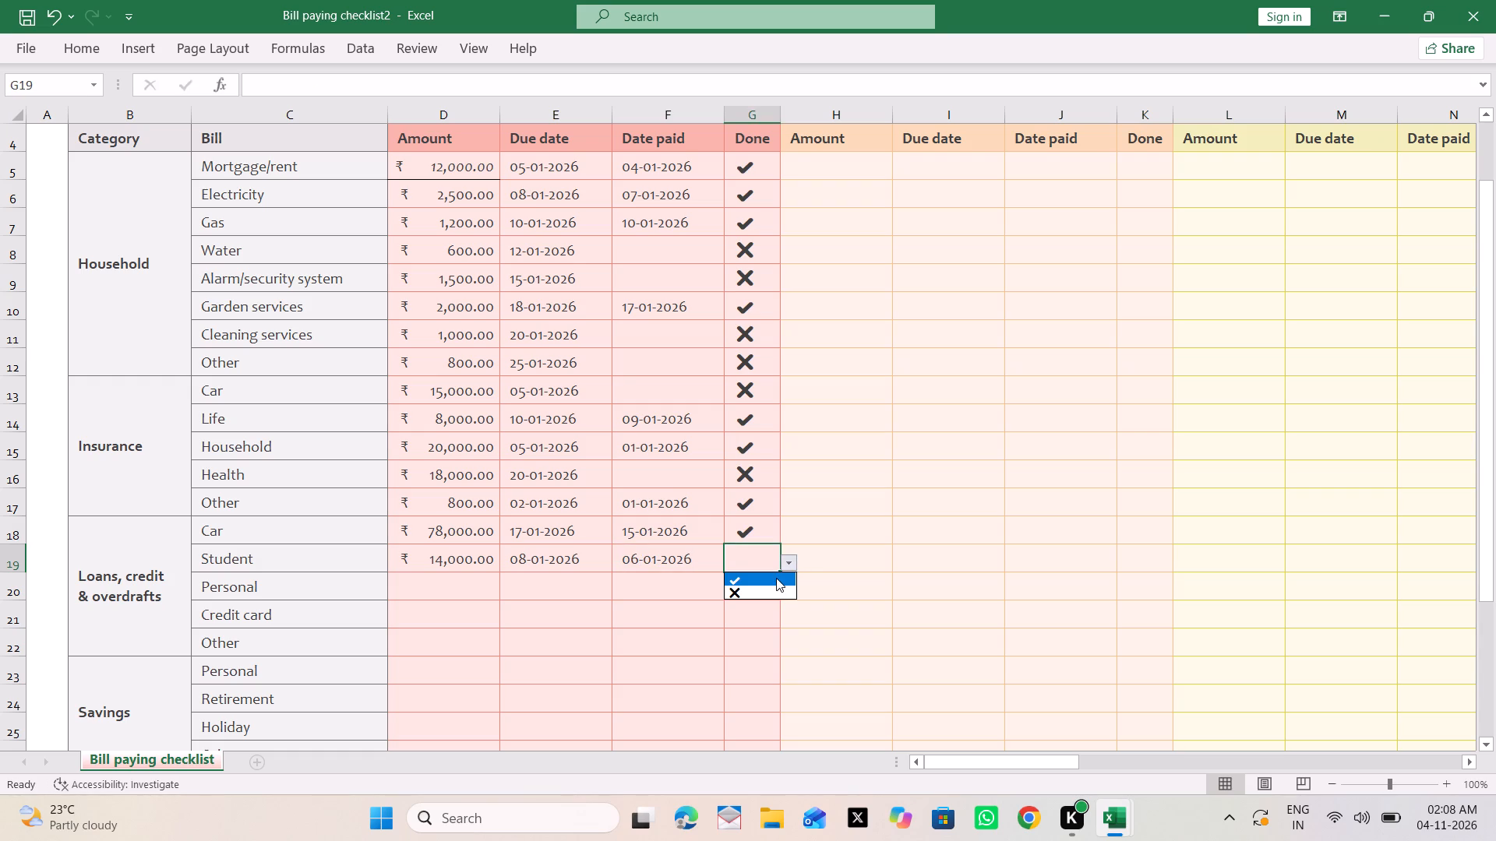
# Enter 25000 as the January Personal loan amount and apply the ₹ accounting format to it.
pyautogui.doubleClick(464, 582)
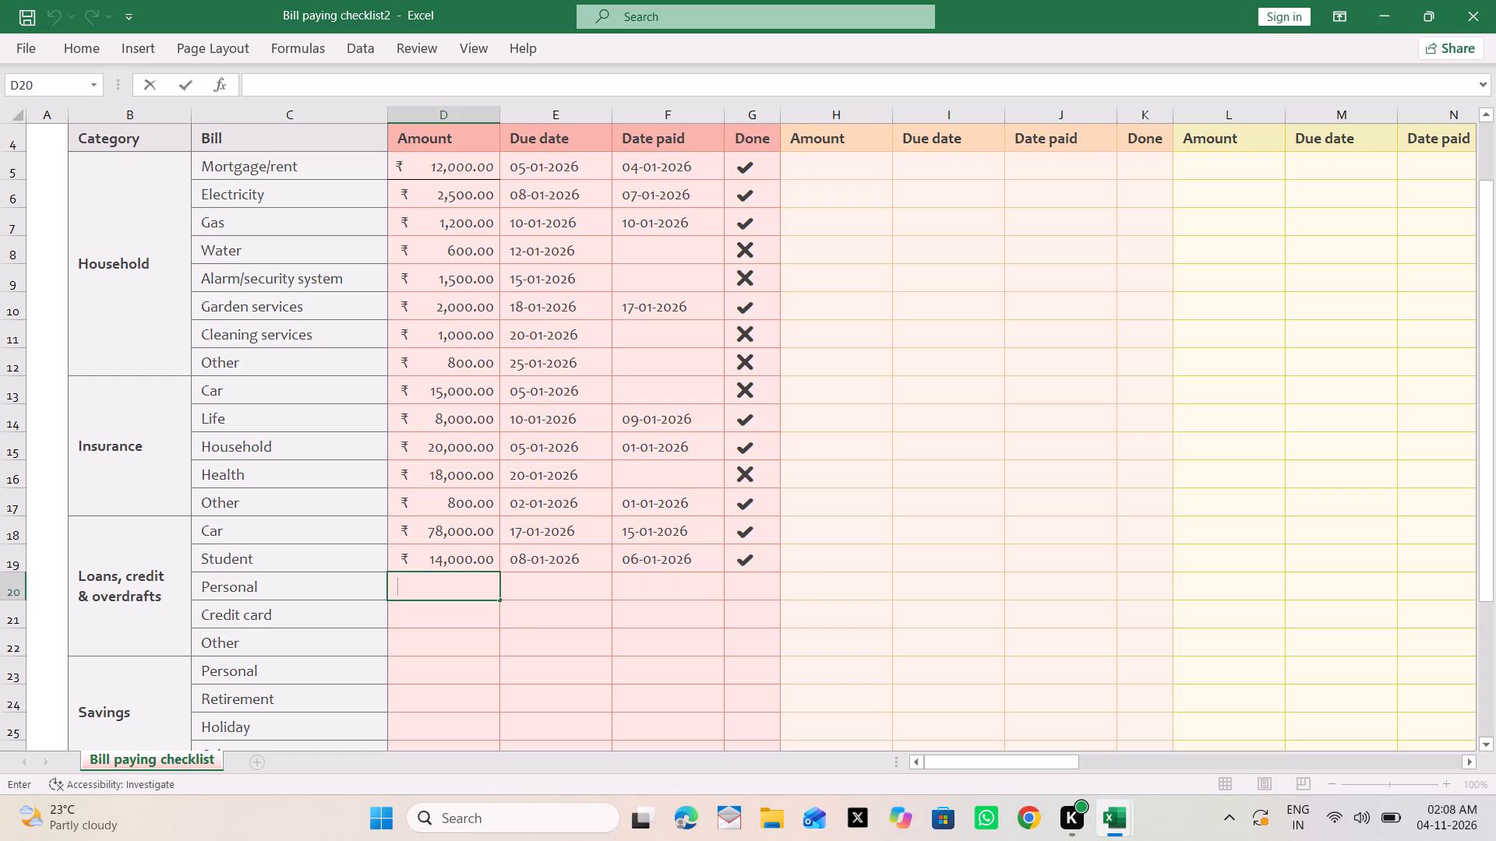
pyautogui.write('25000')
pyautogui.click(517, 582)
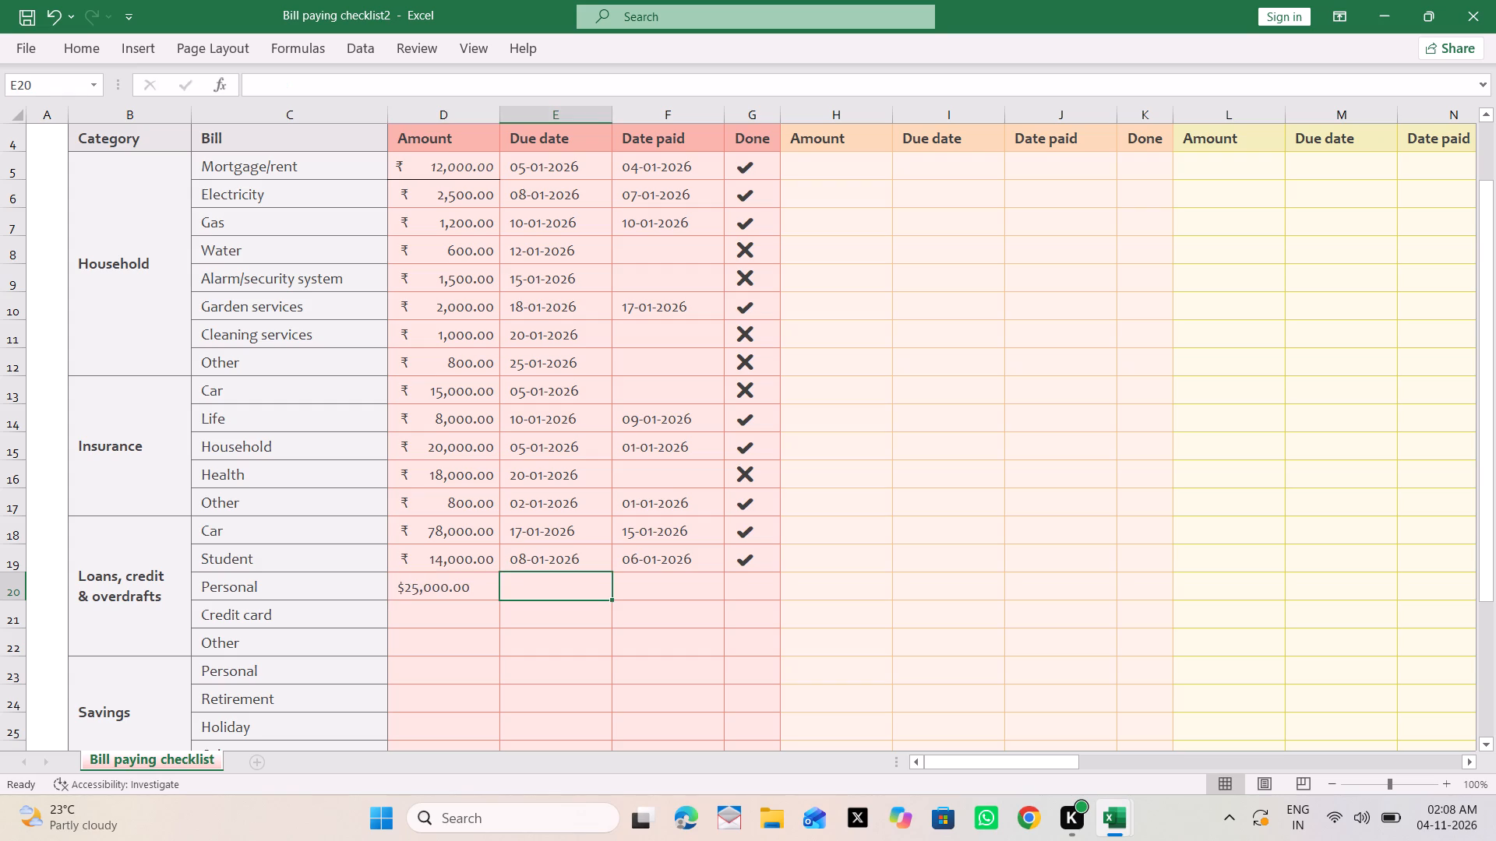
pyautogui.rightClick(455, 583)
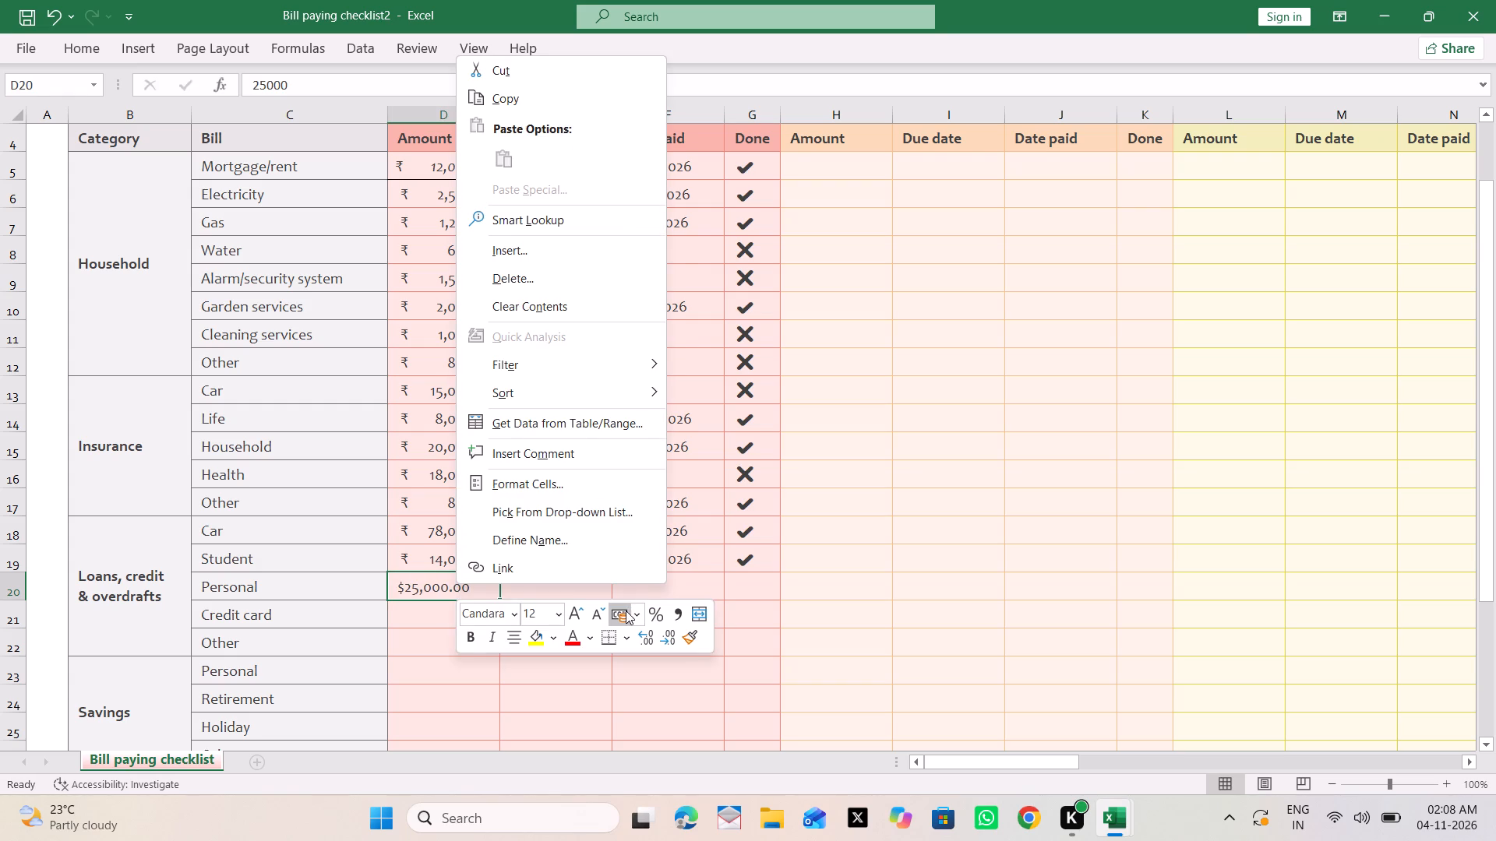
pyautogui.click(625, 611)
# Set both the due date and the date paid of the January Personal loan to 01/01/2026.
pyautogui.doubleClick(584, 589)
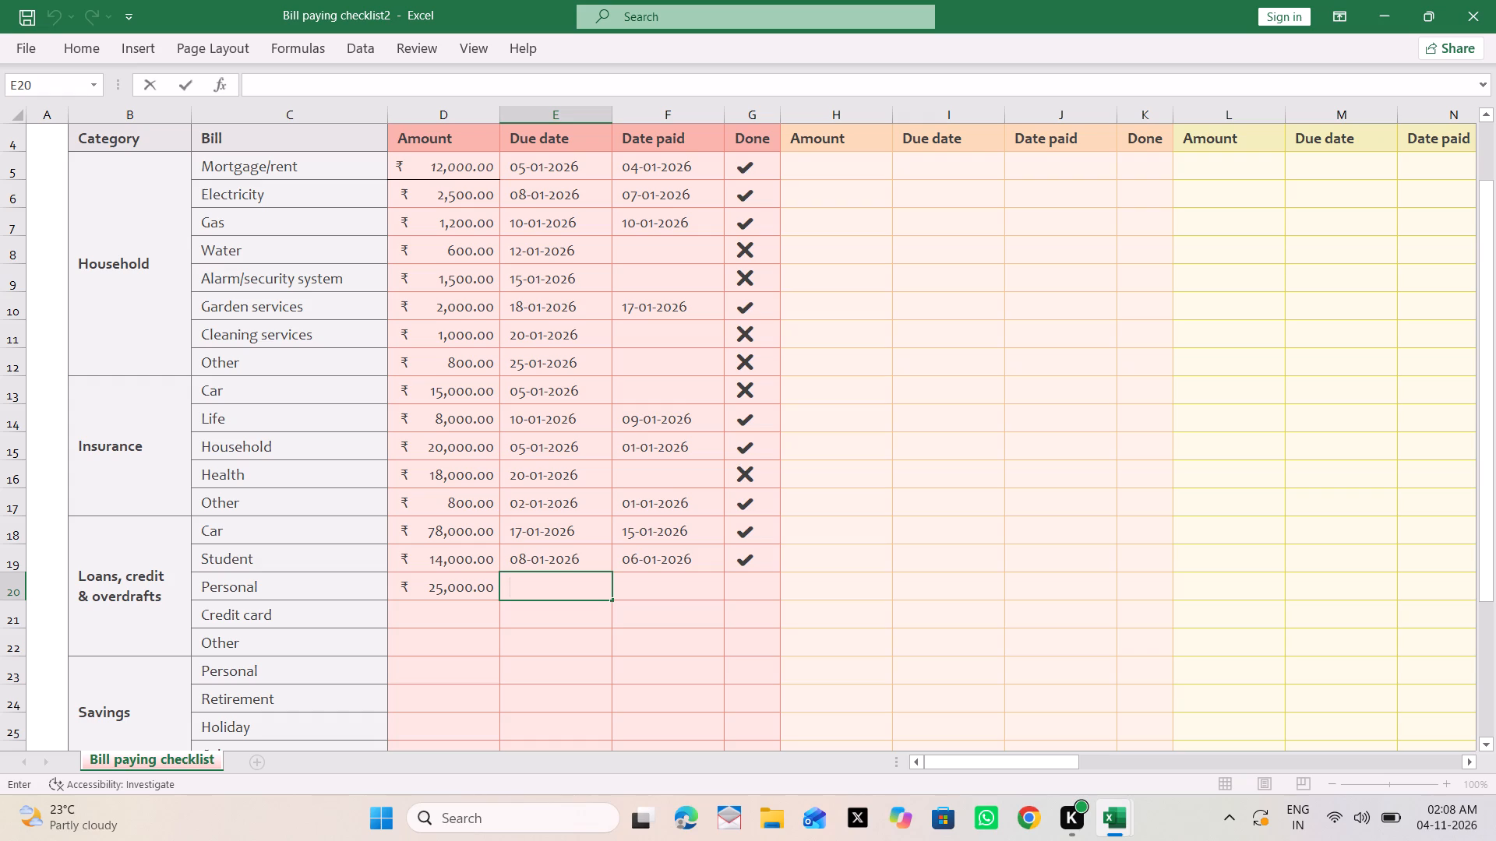
pyautogui.write('01')
pyautogui.write('/01/2026')
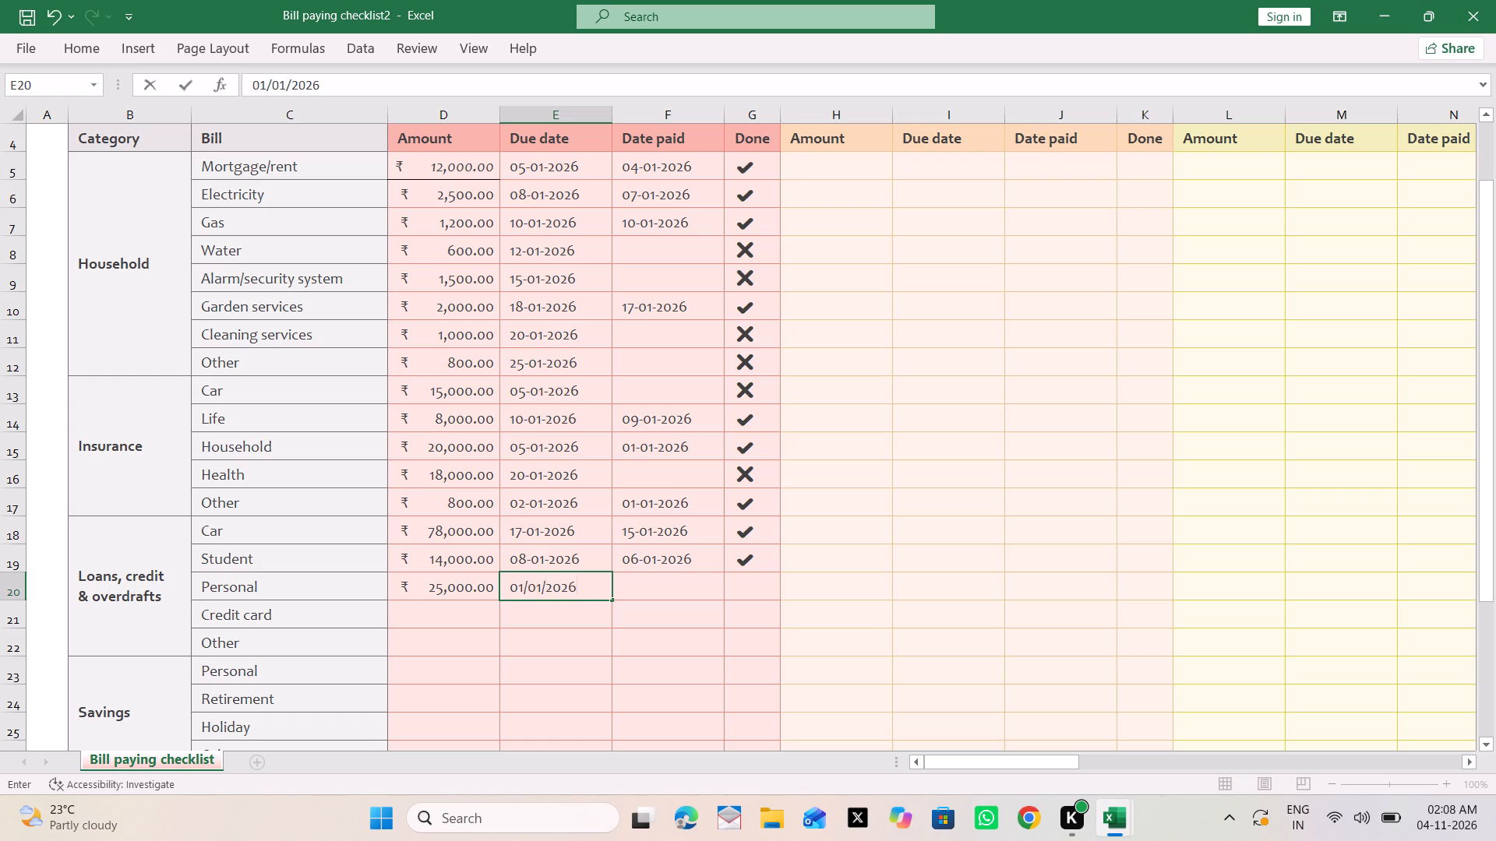
pyautogui.press('BackSpace')
pyautogui.press('BackSpace')
pyautogui.press('BackSpace')
pyautogui.press('BackSpace')
pyautogui.press('BackSpace')
pyautogui.press('/')
pyautogui.write('2026')
pyautogui.press('Right')
pyautogui.press('Right')
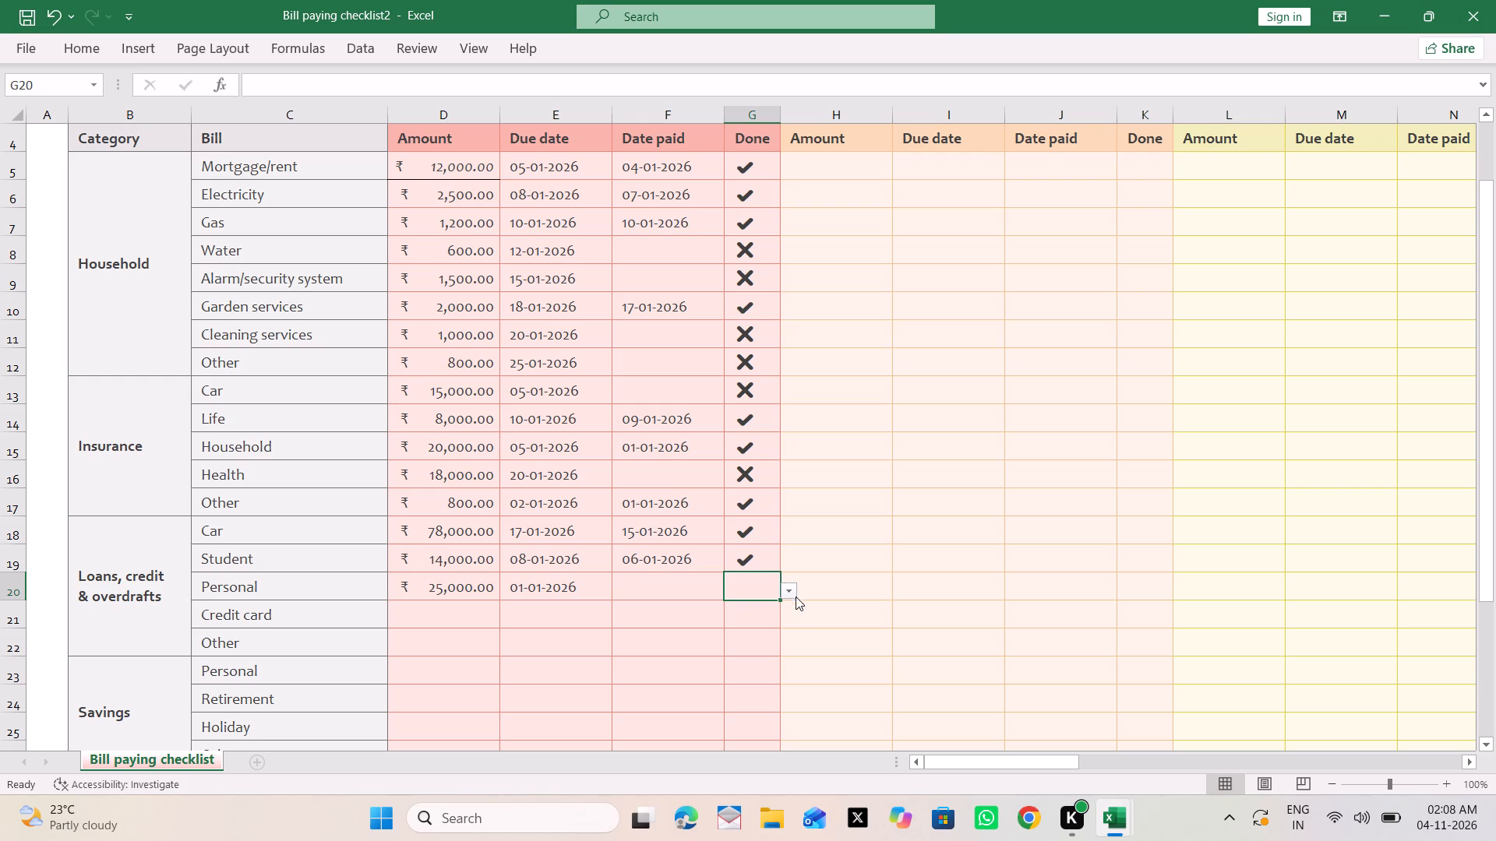
pyautogui.click(669, 588)
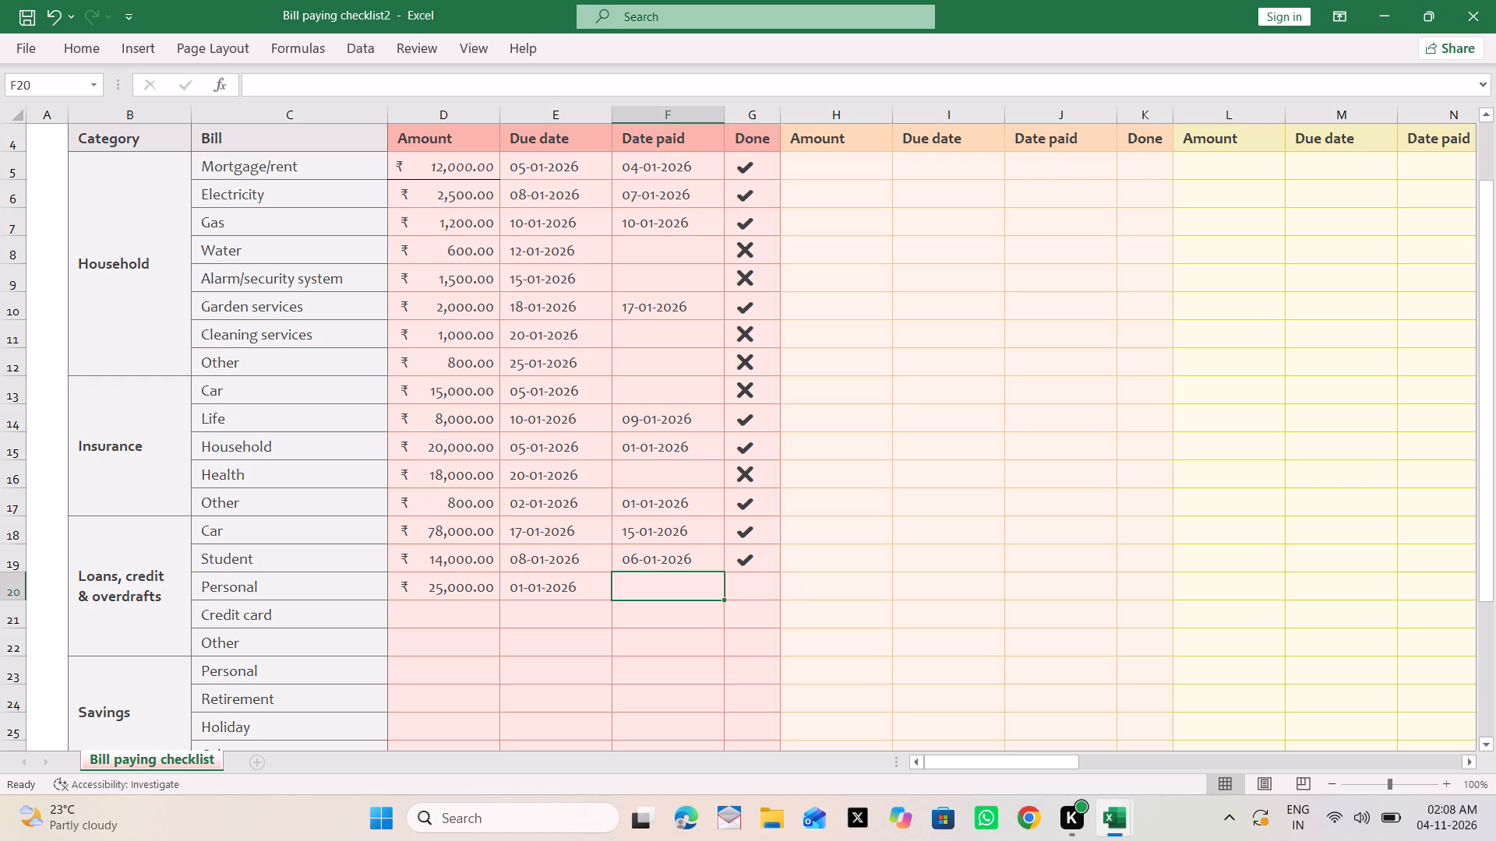
pyautogui.write('01')
pyautogui.write('/01/2026')
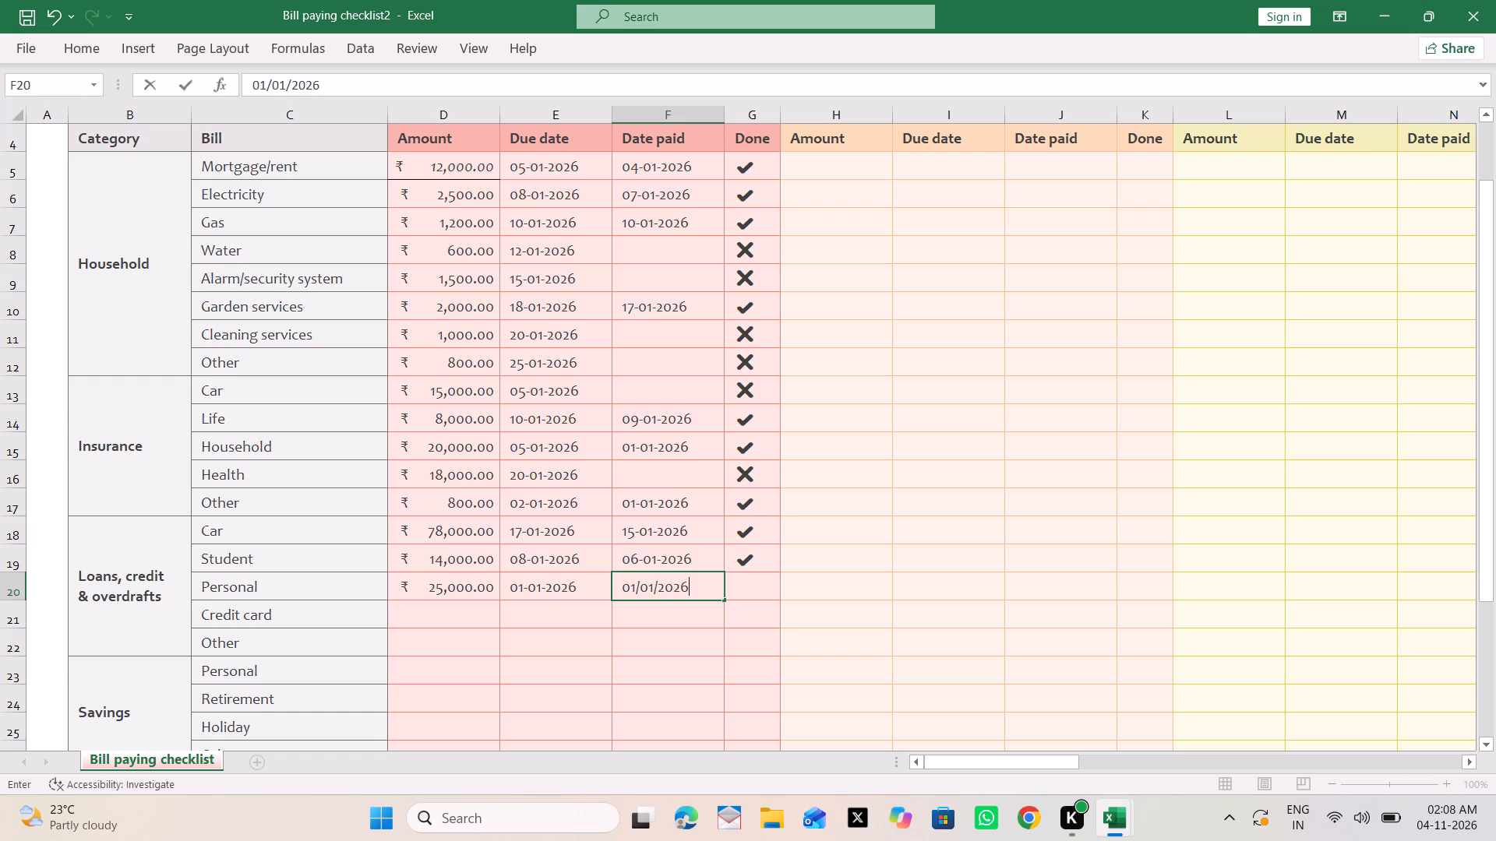
# Mark the January Personal loan bill as done with the check mark.
pyautogui.click(760, 589)
pyautogui.click(786, 590)
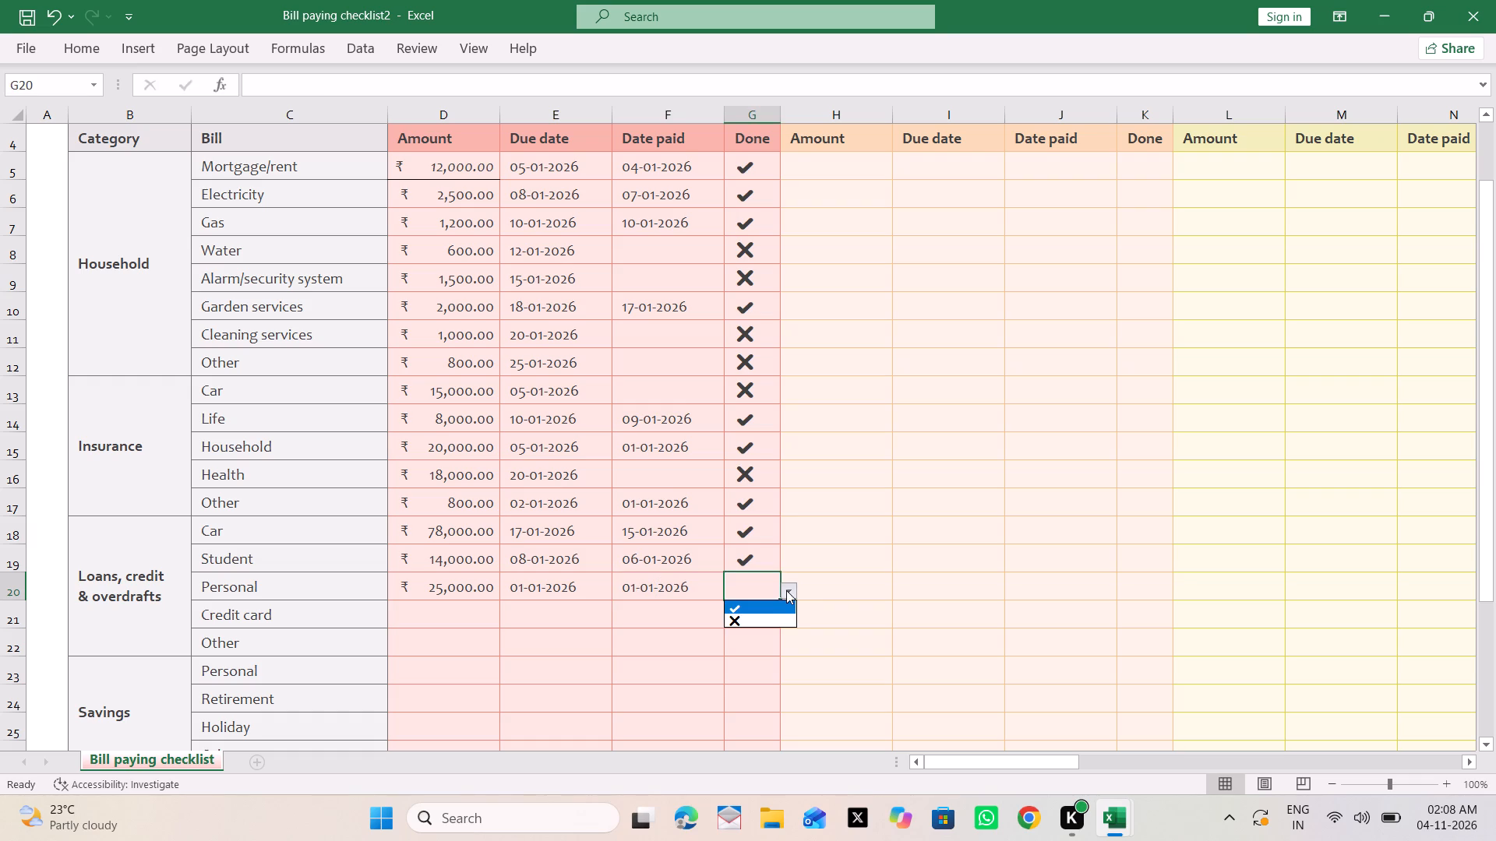
pyautogui.click(767, 604)
# Enter 14000 as the January Credit card amount and apply the ₹ accounting format to it.
pyautogui.doubleClick(471, 612)
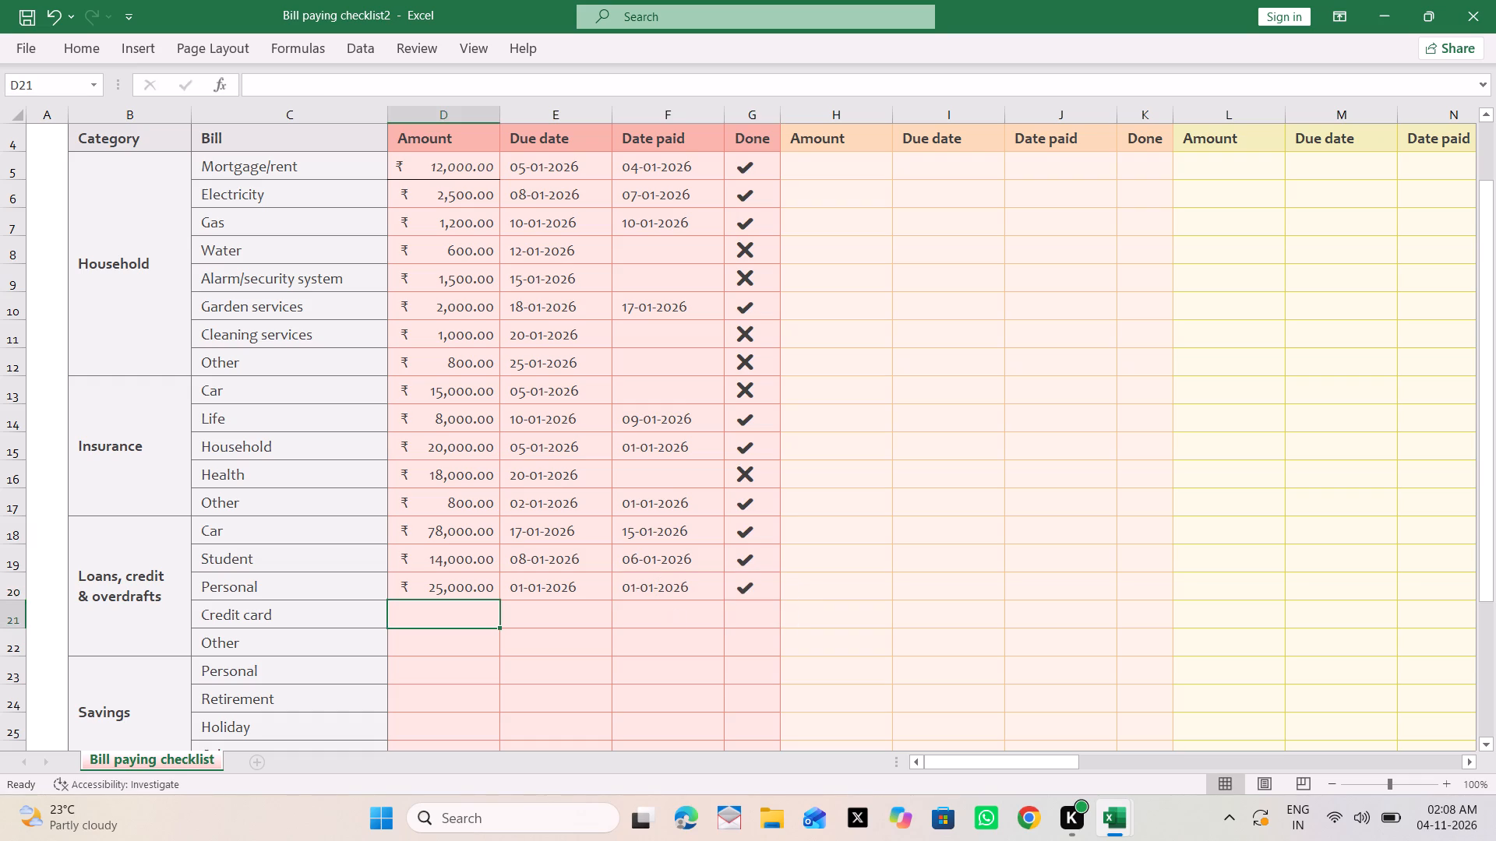
pyautogui.write('14000')
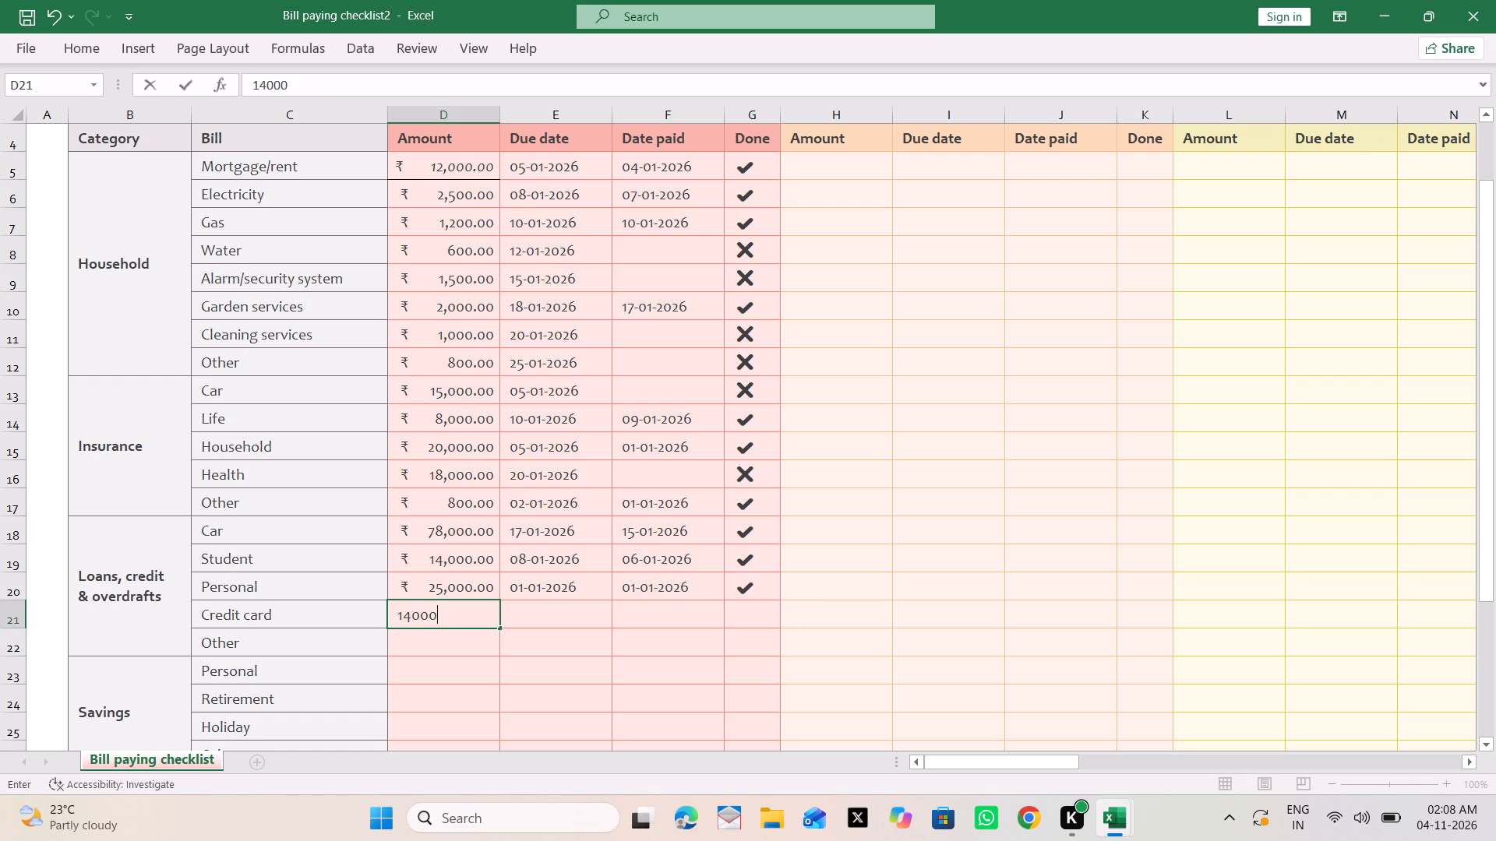
pyautogui.rightClick(471, 612)
pyautogui.click(471, 612)
pyautogui.click(515, 621)
pyautogui.rightClick(436, 621)
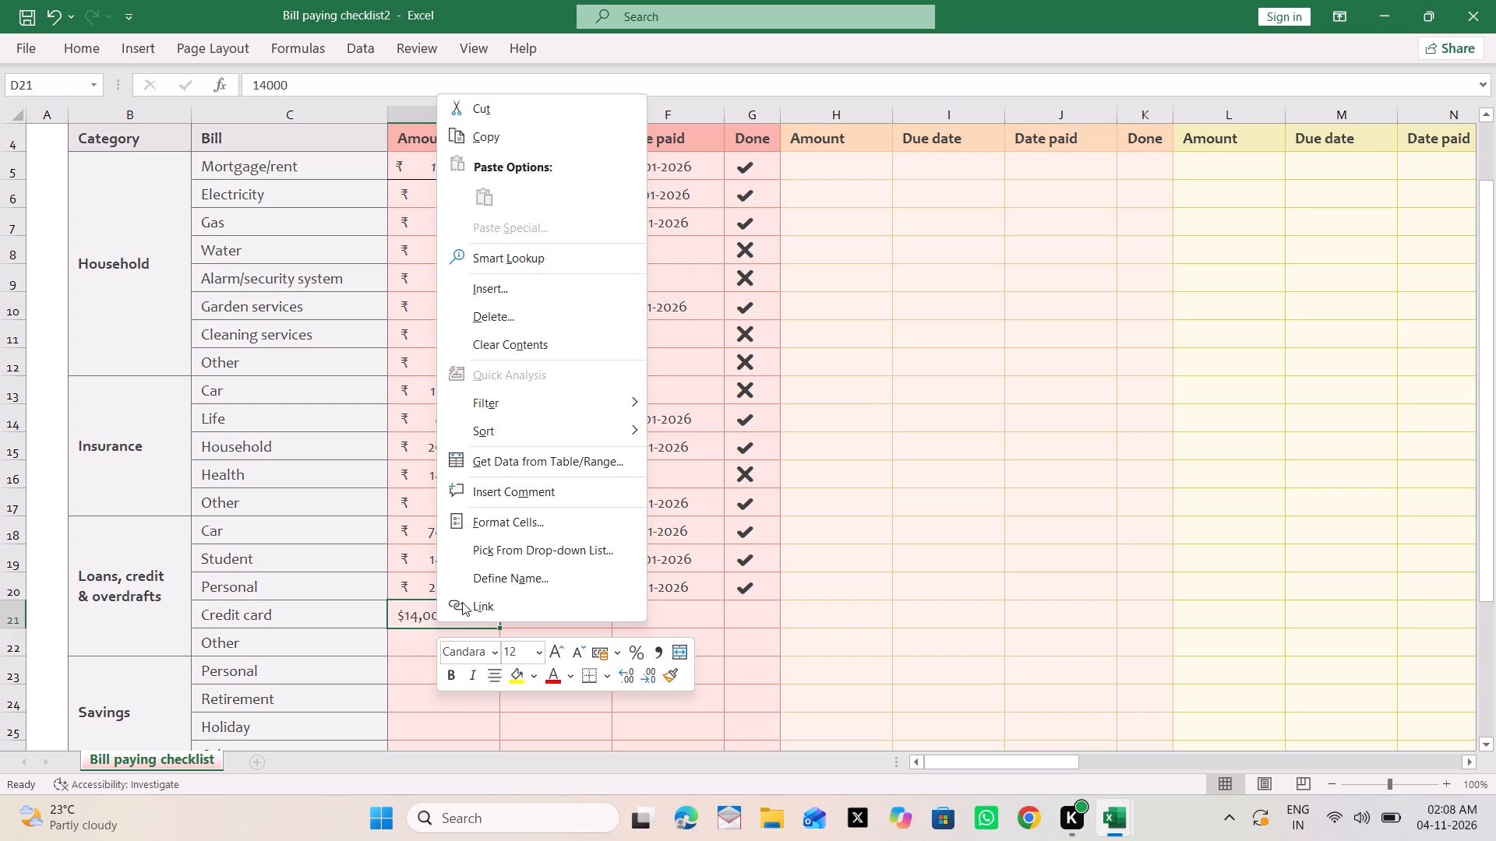
pyautogui.click(603, 650)
# Enter 25/01/2026 as the due date of the January Credit card bill.
pyautogui.doubleClick(581, 618)
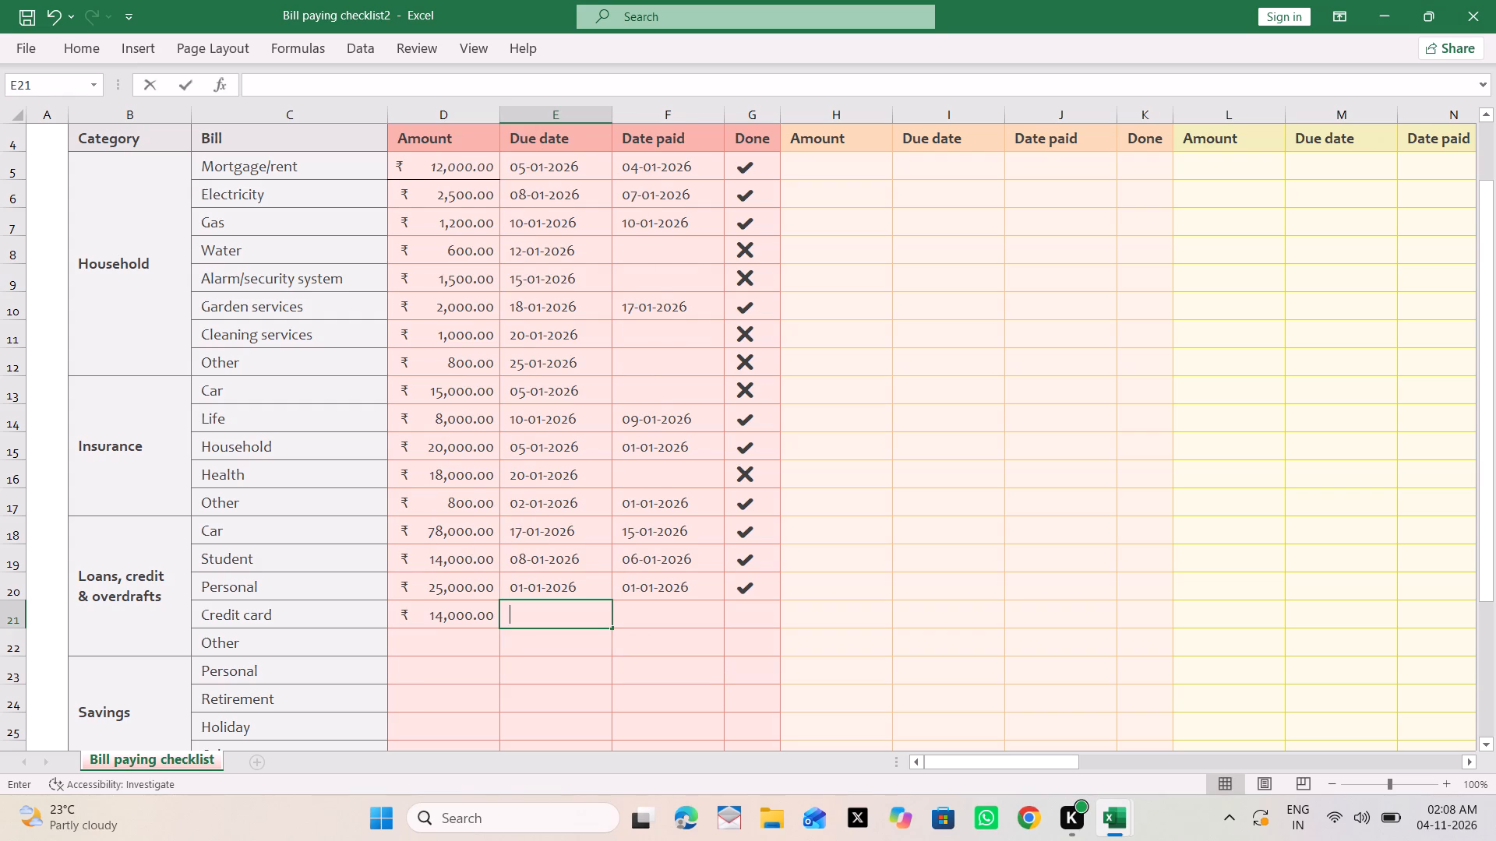
pyautogui.hscroll(1, 581, 618)
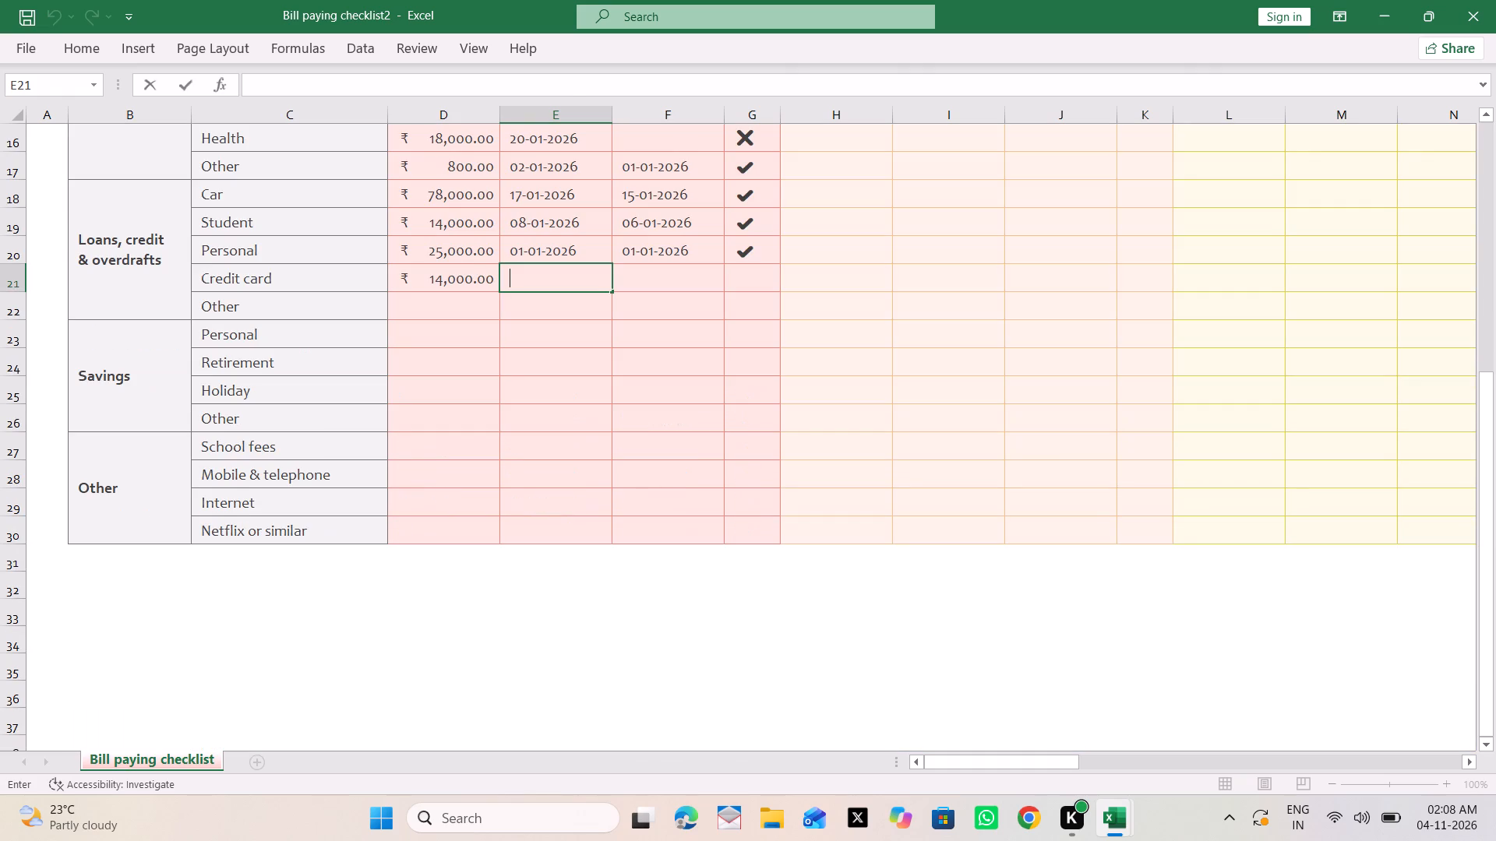
pyautogui.scroll(-1, 548, 352)
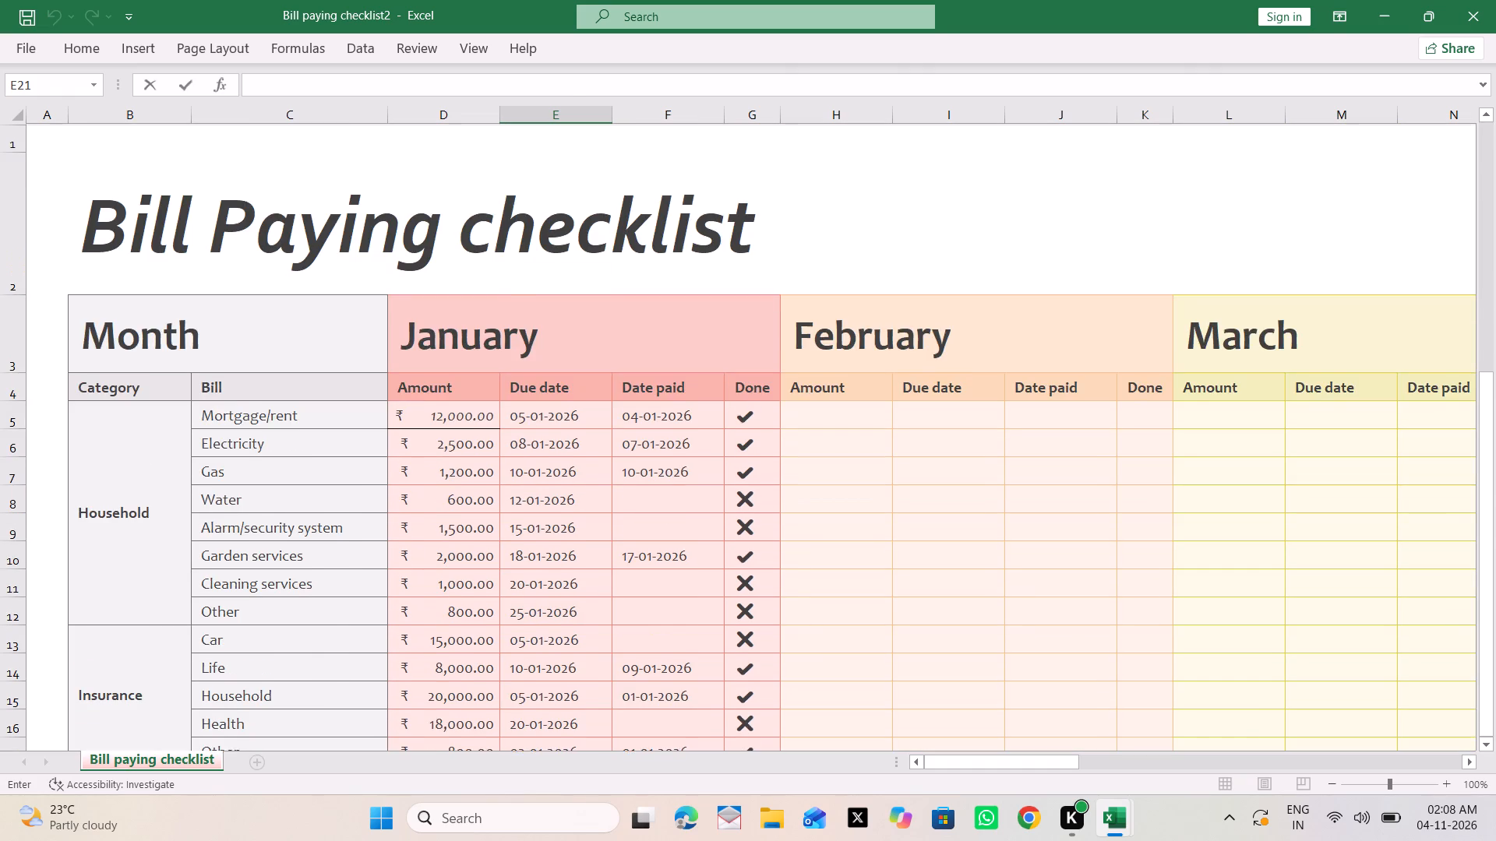
pyautogui.scroll(-1, 548, 352)
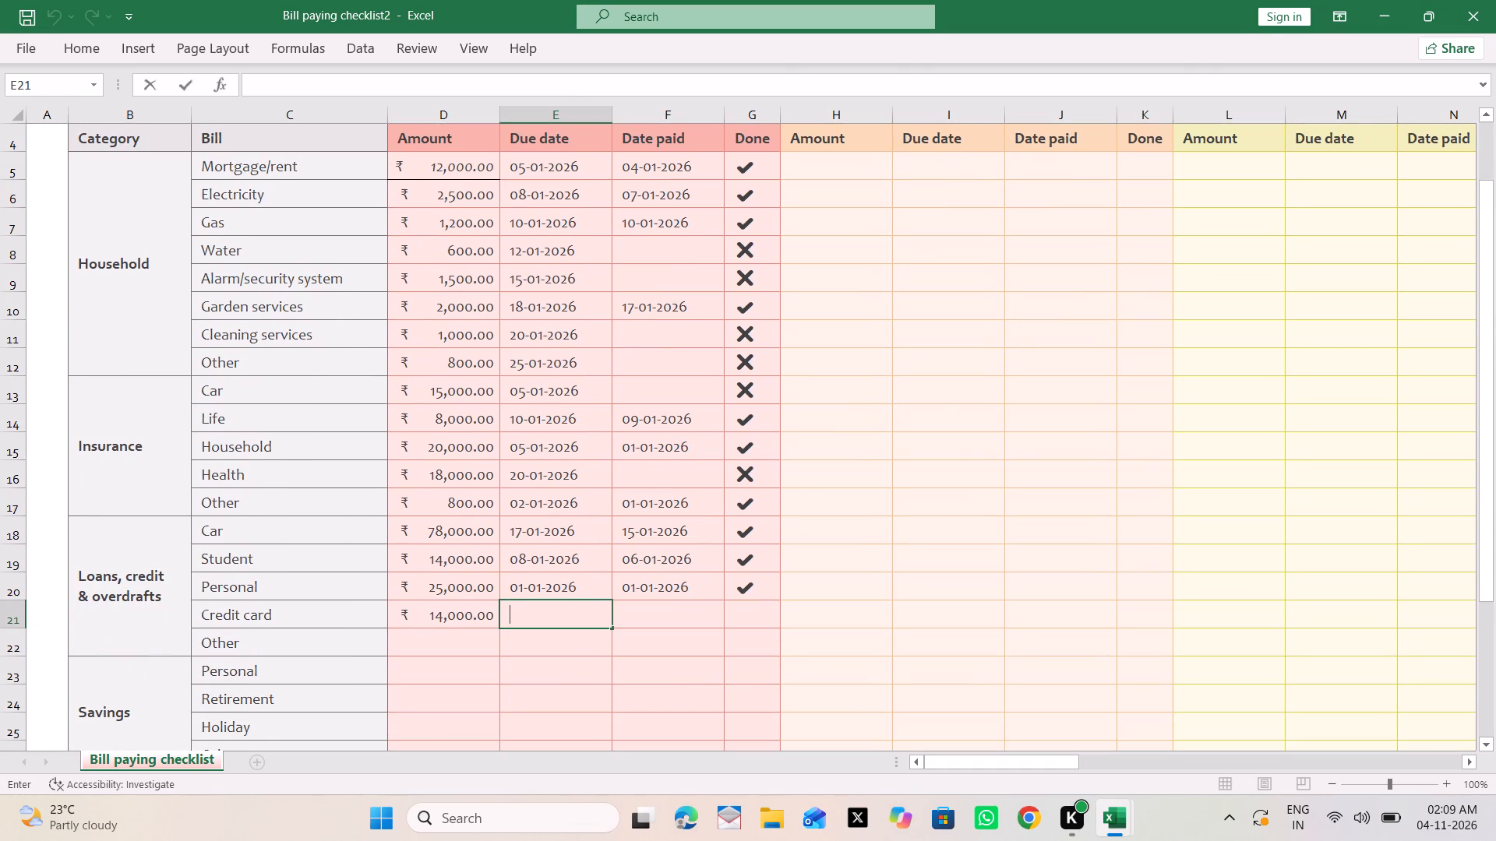
pyautogui.click(520, 616)
pyautogui.write('25')
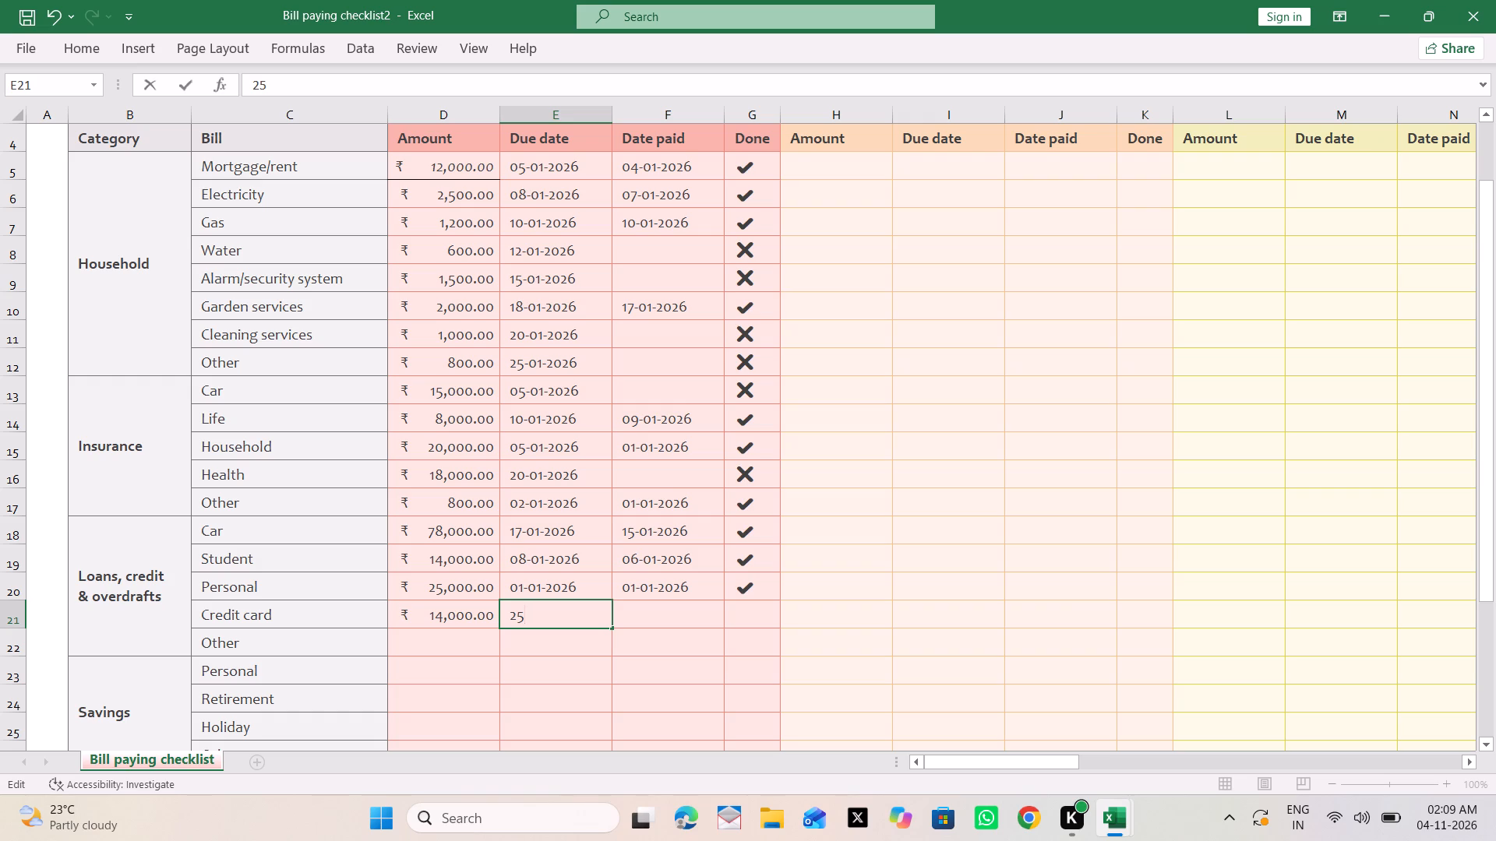
pyautogui.press('/')
pyautogui.write('01/')
pyautogui.write('2026')
pyautogui.press('Right')
pyautogui.press('Right')
pyautogui.press('Right')
# Enter 25/01/2026 as the date paid of the January Credit card bill.
pyautogui.doubleClick(620, 617)
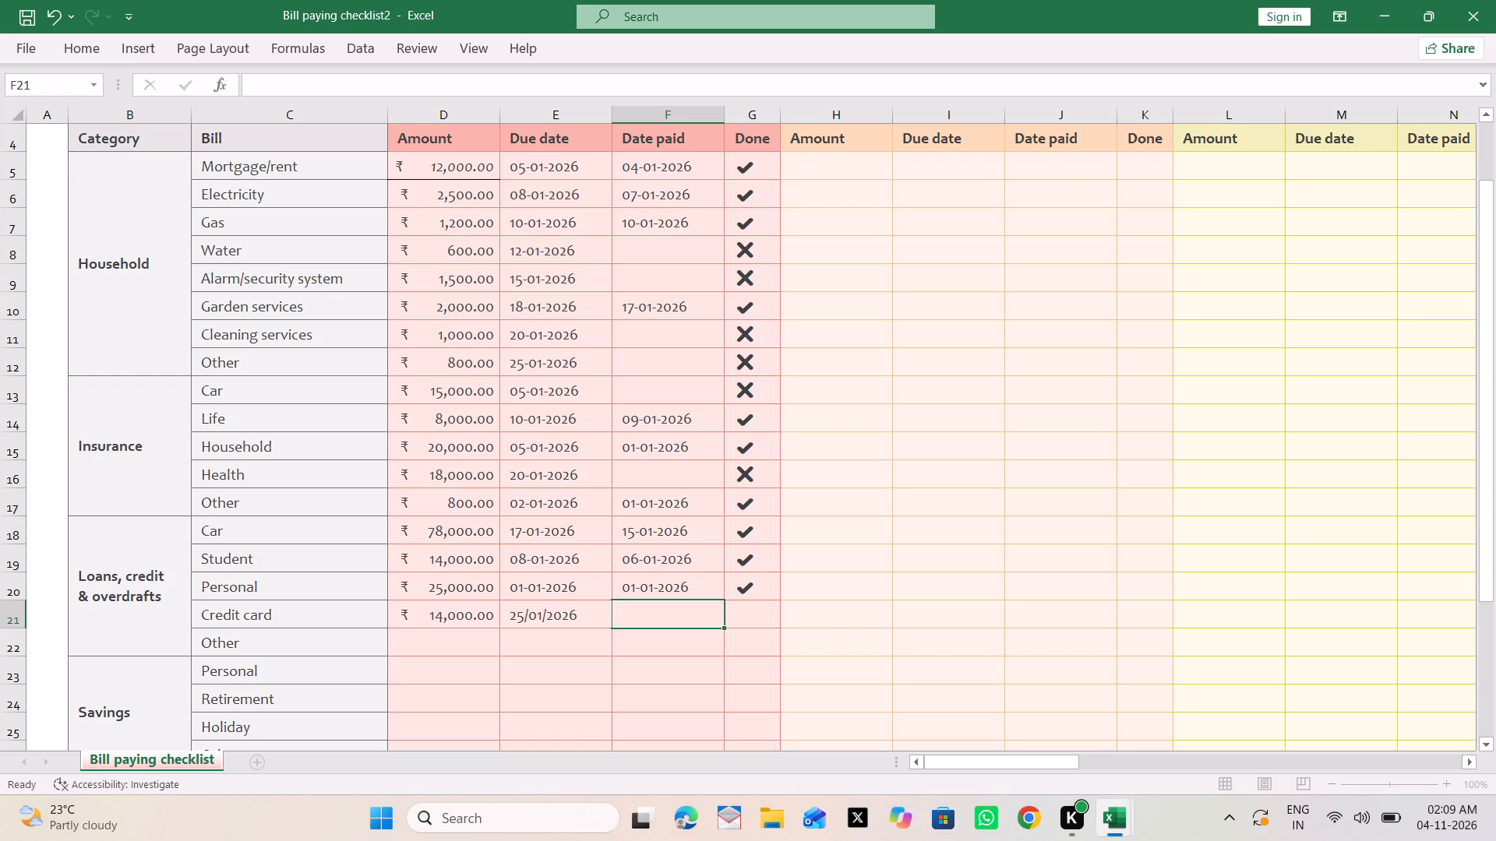
pyautogui.write('25/')
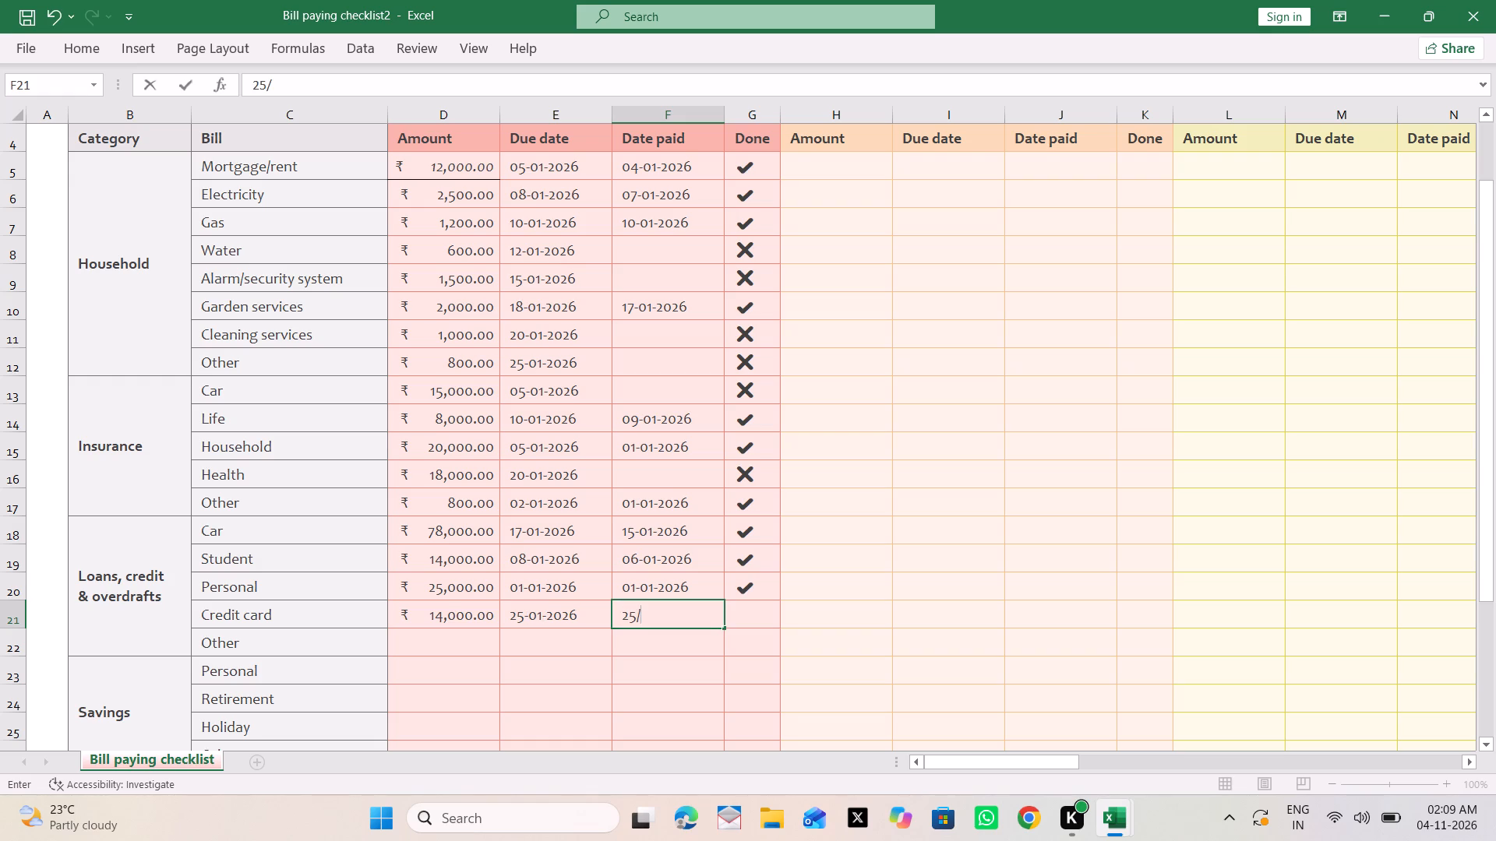
pyautogui.write('01')
pyautogui.press('/')
pyautogui.write('2026')
# Mark the January Credit card bill as done with the check mark.
pyautogui.click(736, 617)
pyautogui.click(790, 621)
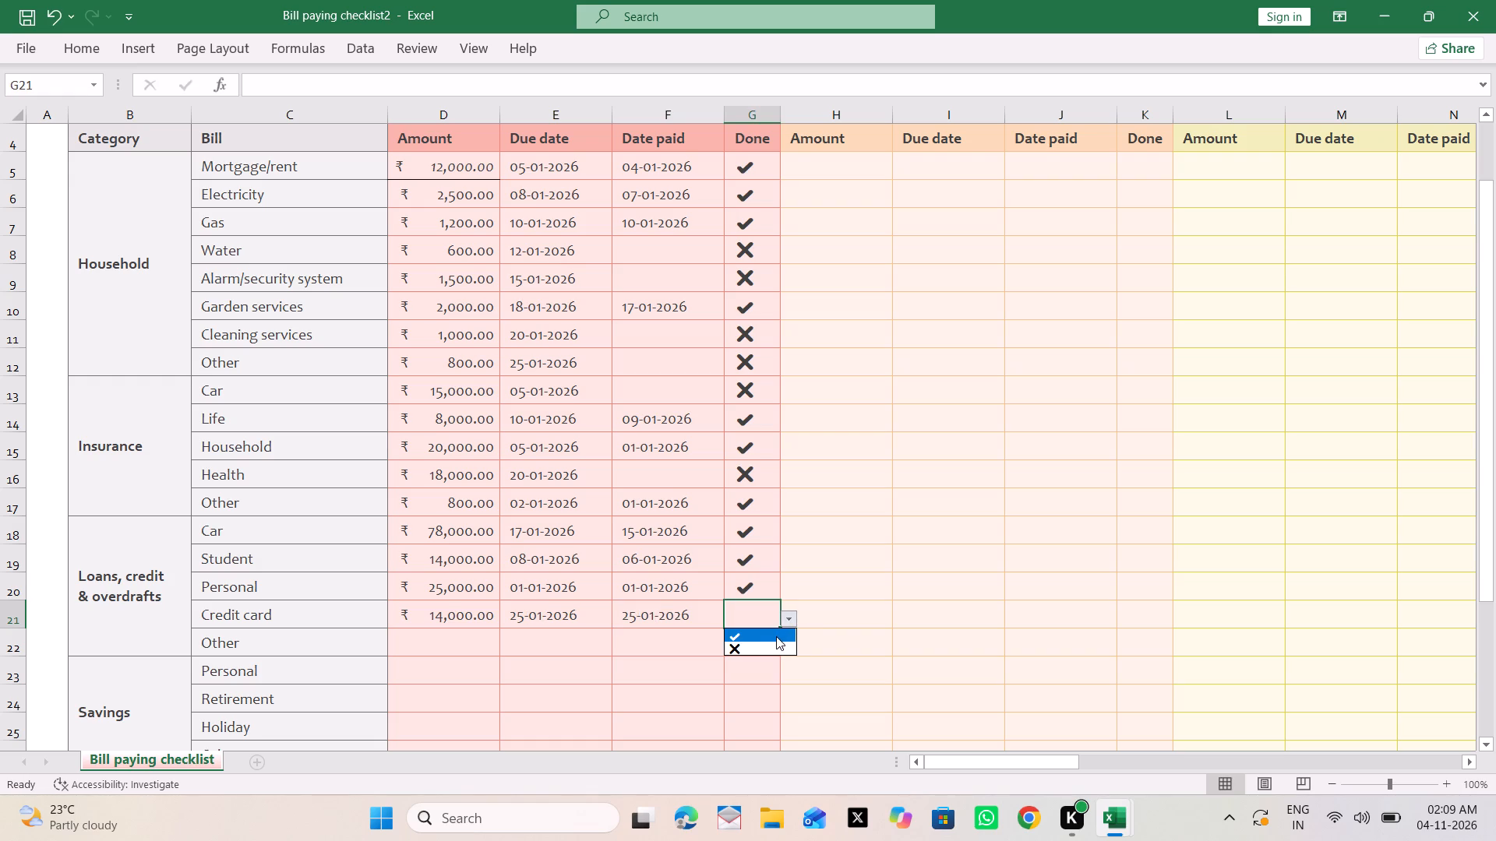
pyautogui.click(776, 635)
# Enter 15000 as the January amount for Other under Loans, credit & overdrafts and apply the ₹ accounting format to it.
pyautogui.doubleClick(453, 647)
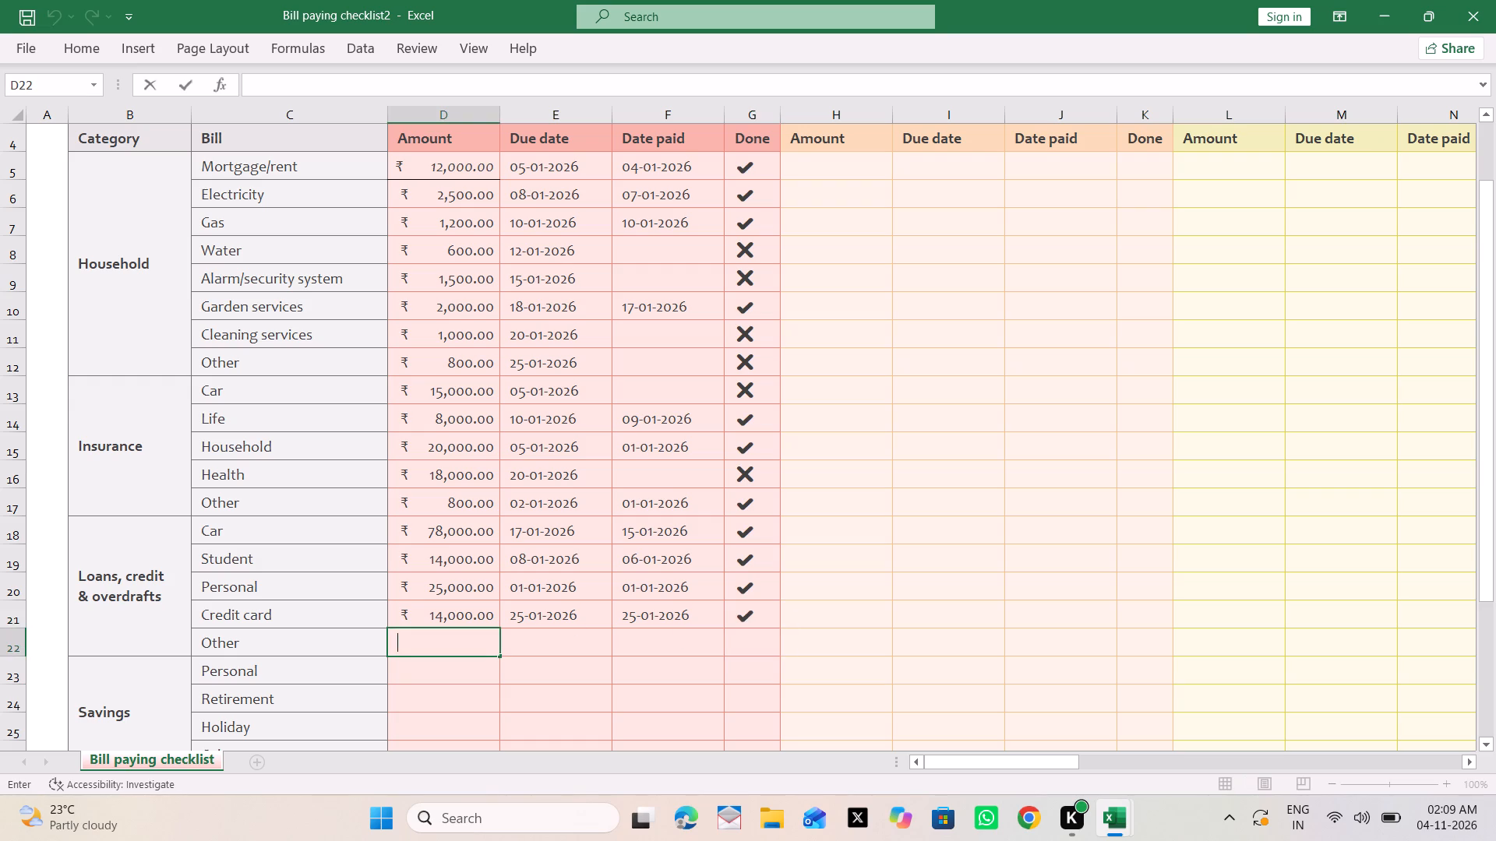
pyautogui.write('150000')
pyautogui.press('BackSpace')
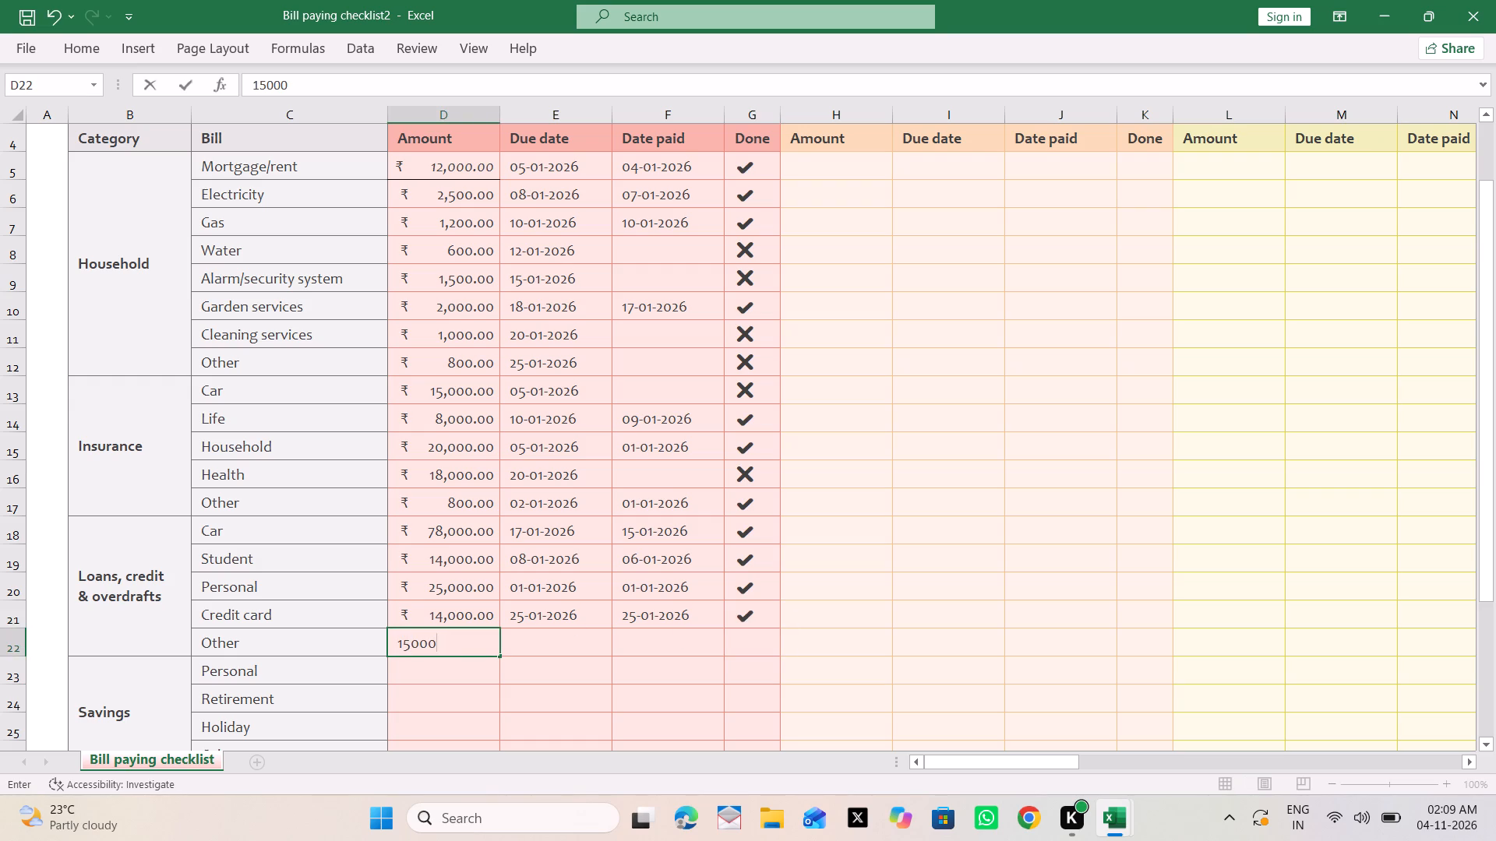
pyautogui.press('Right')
pyautogui.rightClick(452, 647)
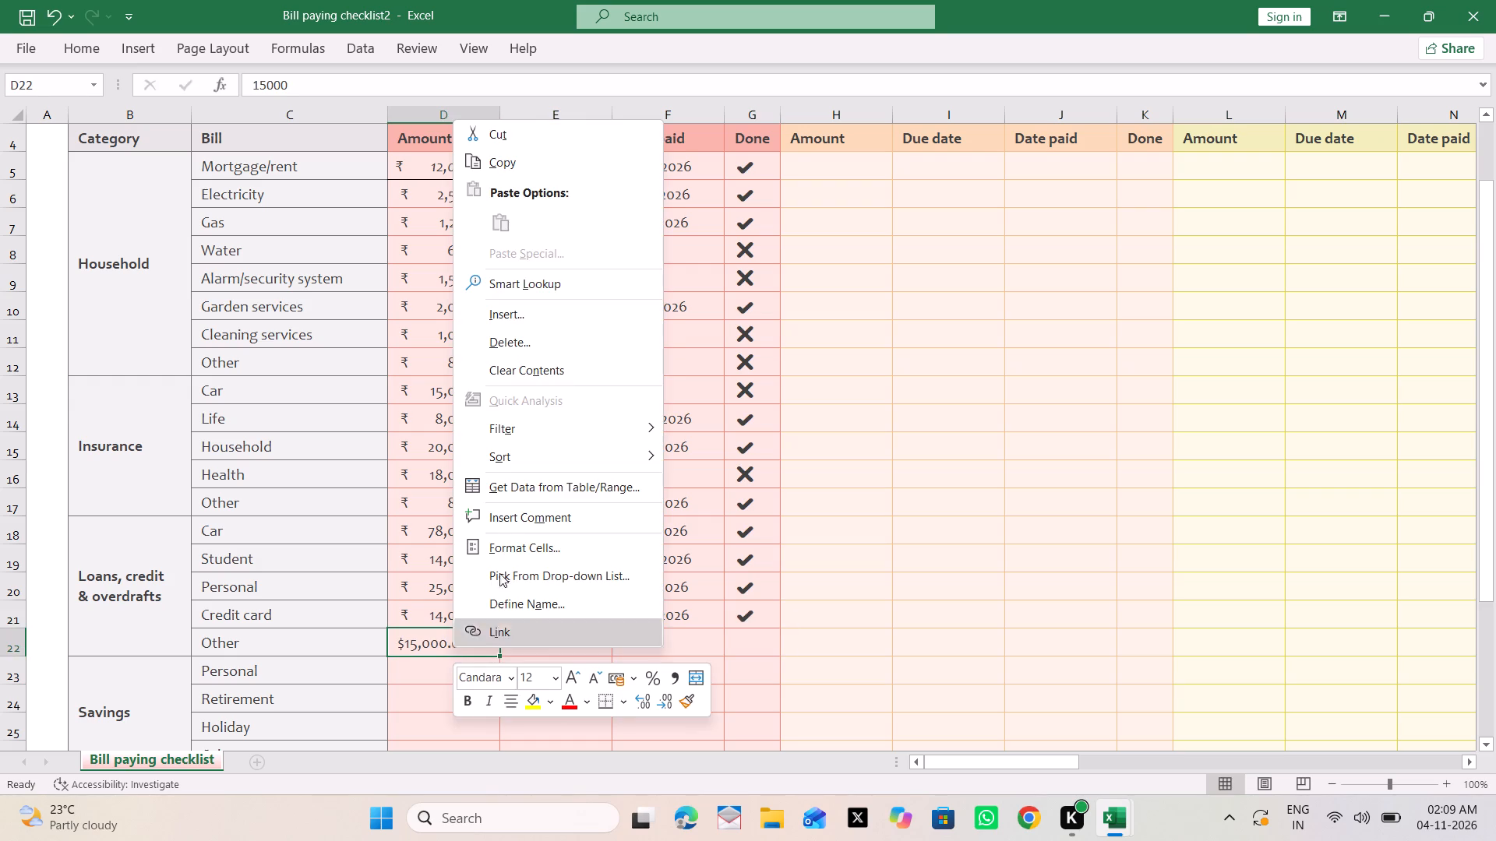
pyautogui.click(617, 682)
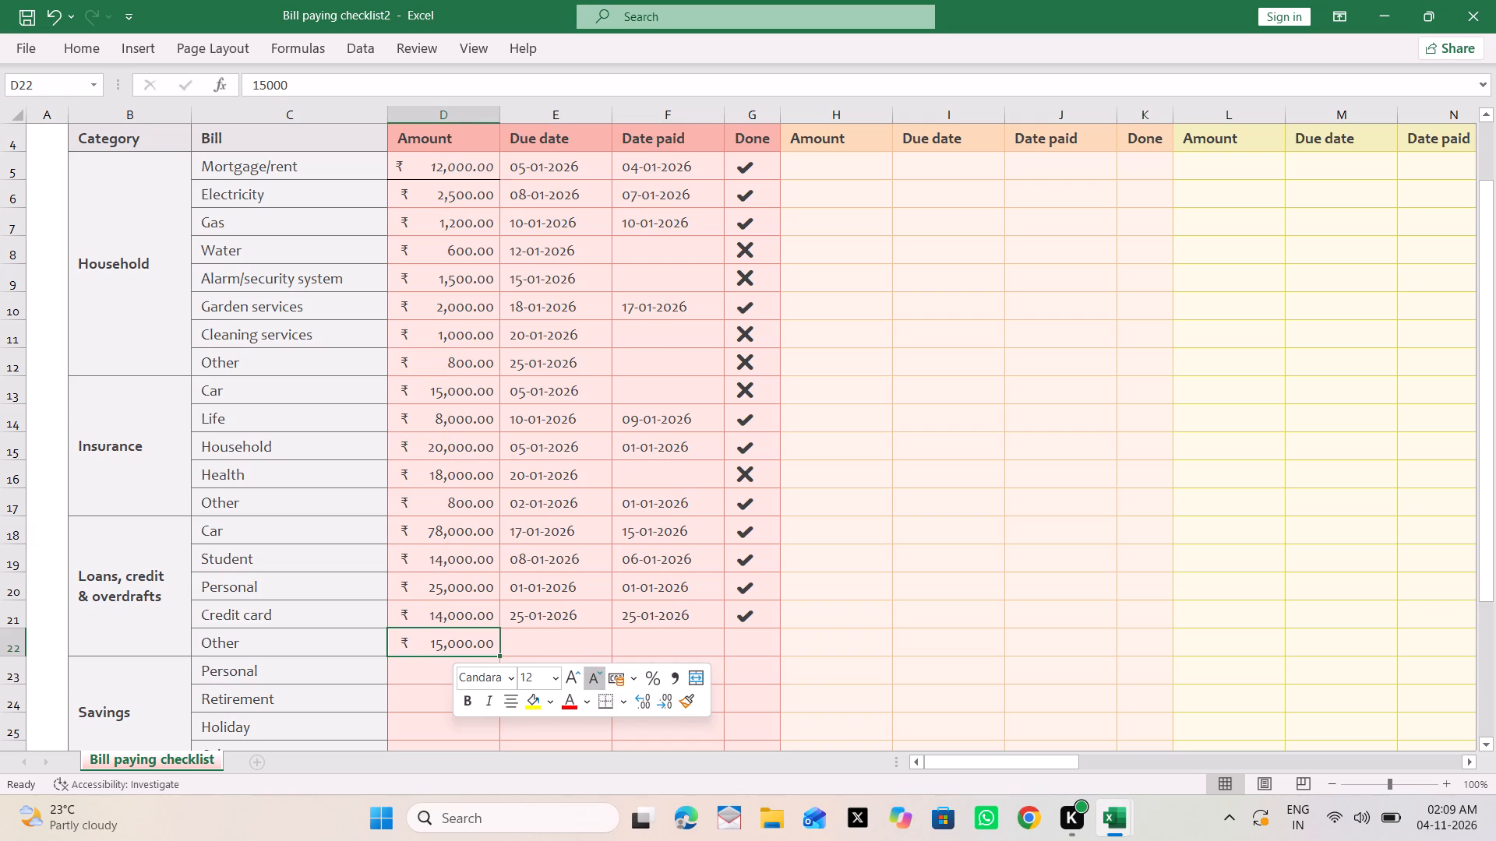
# Set both the due date and the date paid of the January Other loan bill to 13/01/2026.
pyautogui.doubleClick(574, 644)
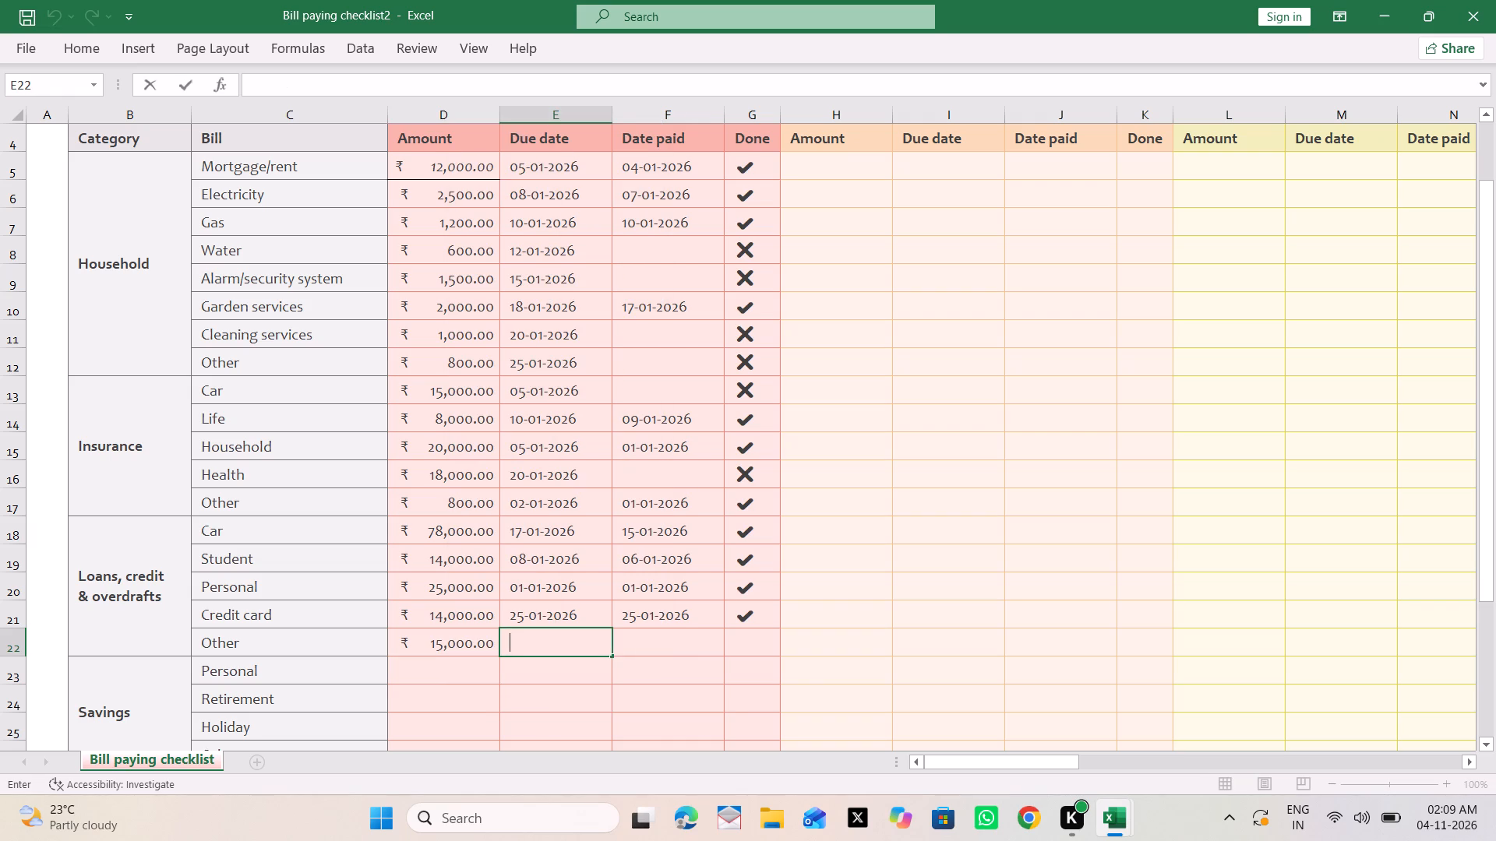
pyautogui.write('13/01/2026')
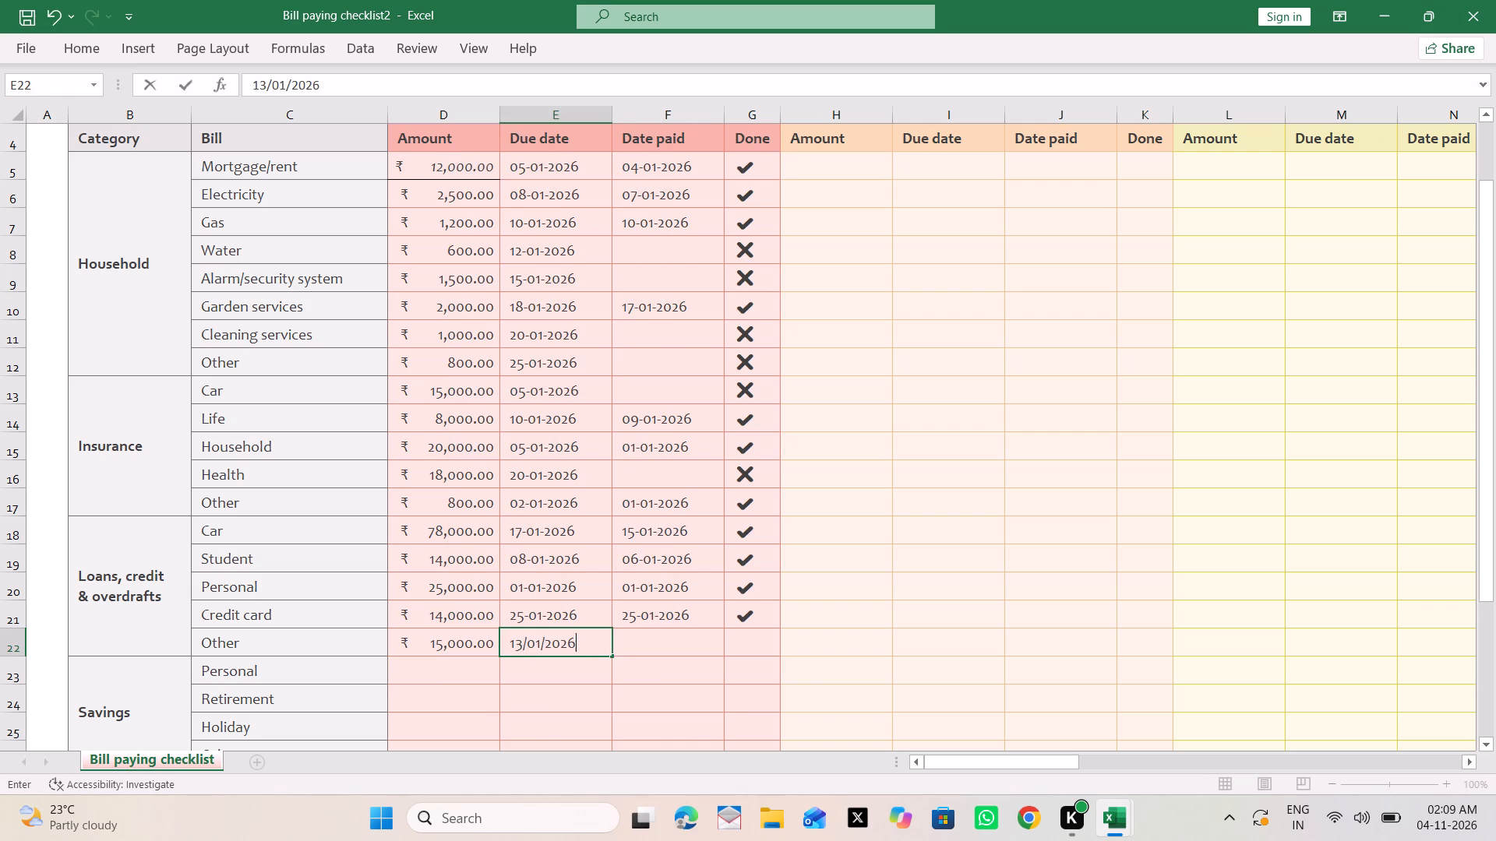
pyautogui.press('Right')
pyautogui.write('13')
pyautogui.write('/01/2026')
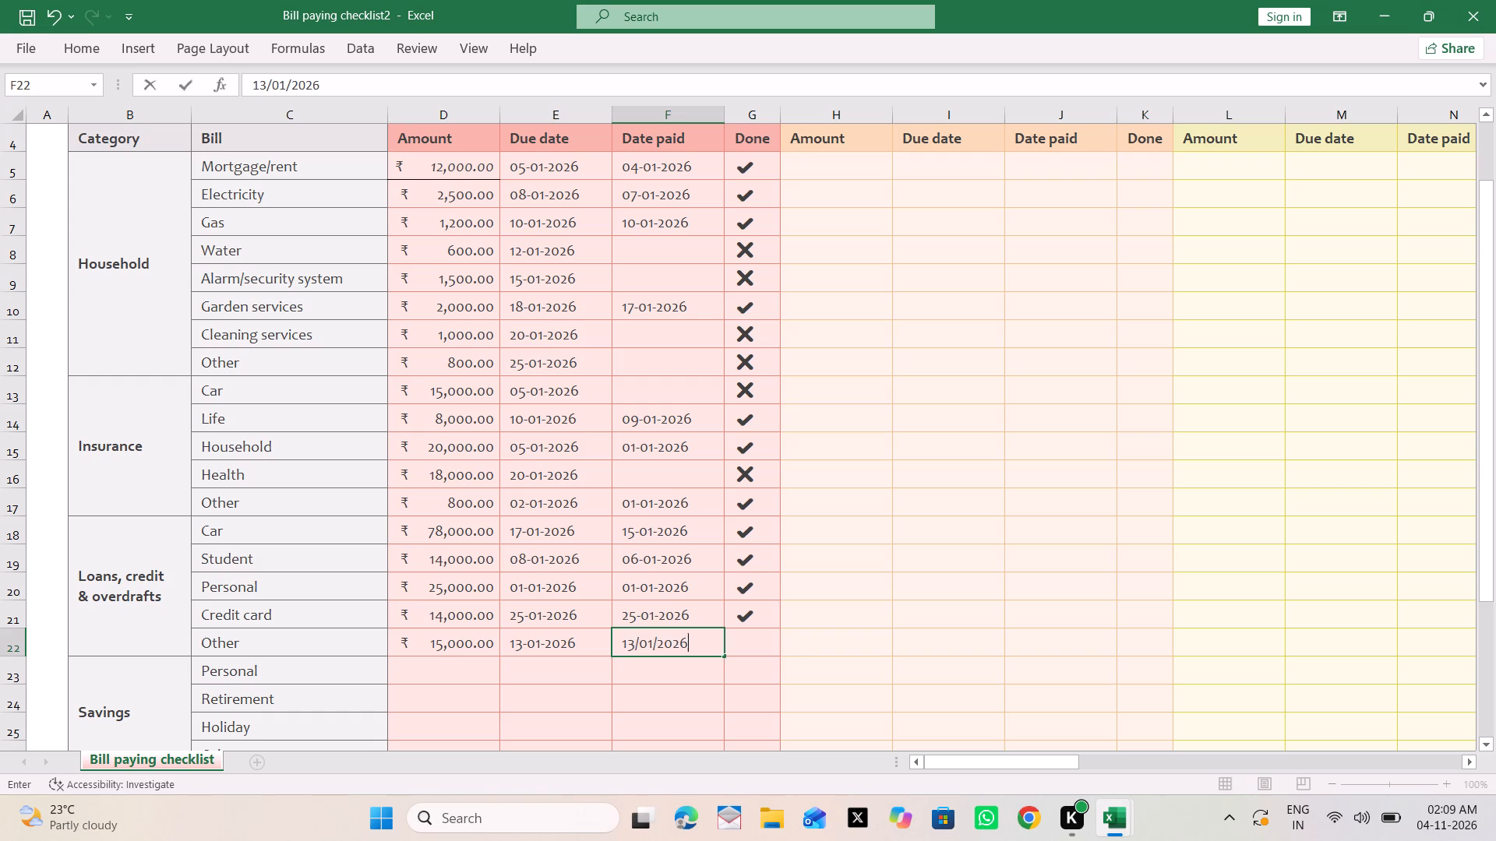
# Mark the January Other bill under Loans, credit & overdrafts as done with the check mark.
pyautogui.press('Right')
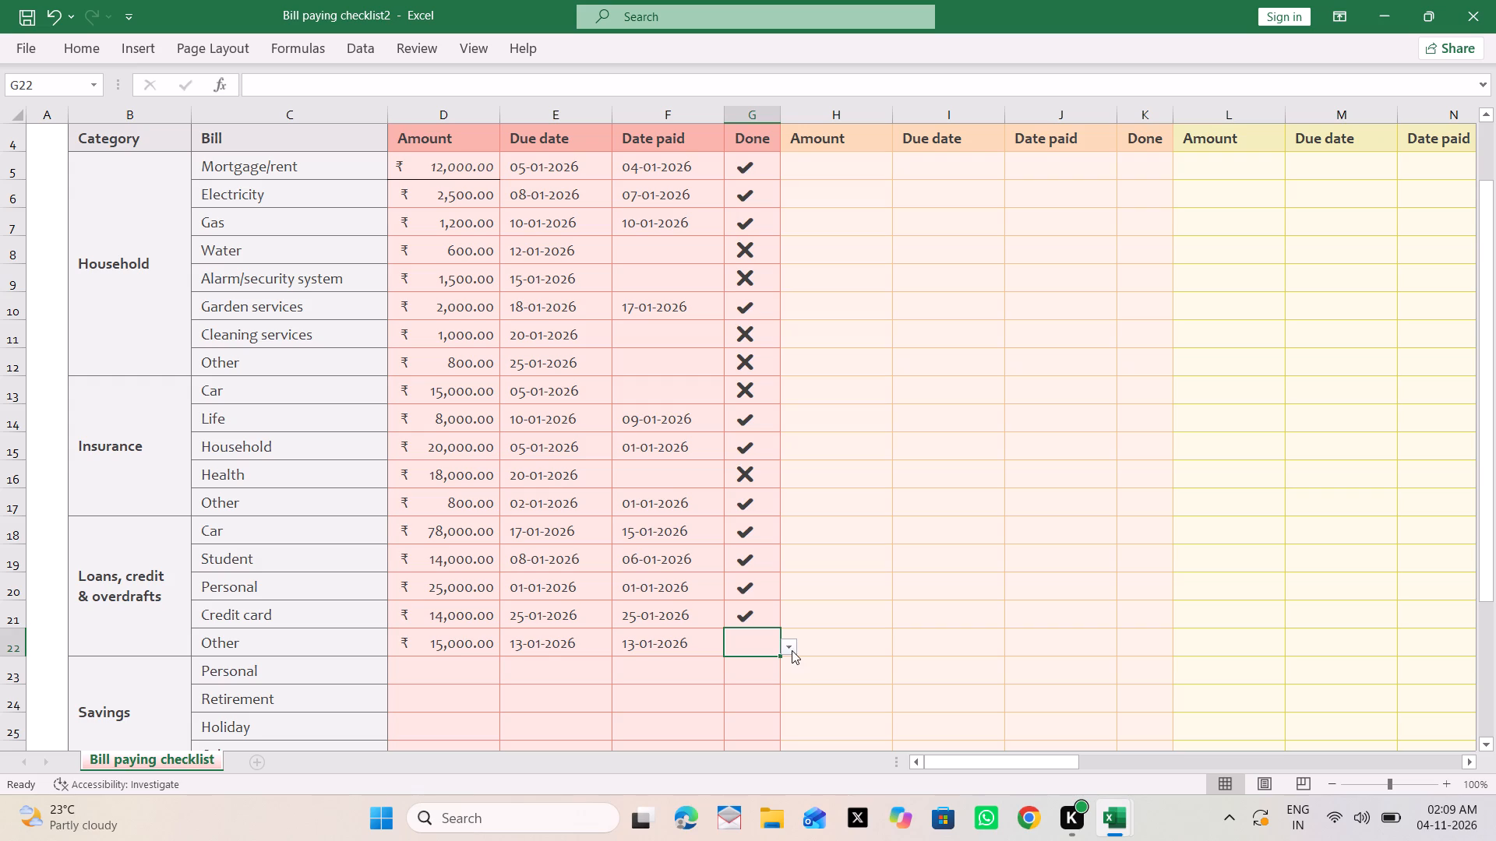
pyautogui.moveTo(793, 649); pyautogui.dragTo(774, 659)
pyautogui.click(774, 659)
# Enter 89000 as the January Personal savings amount and apply the ₹ accounting format to it.
pyautogui.doubleClick(474, 667)
pyautogui.scroll(-1, 474, 667)
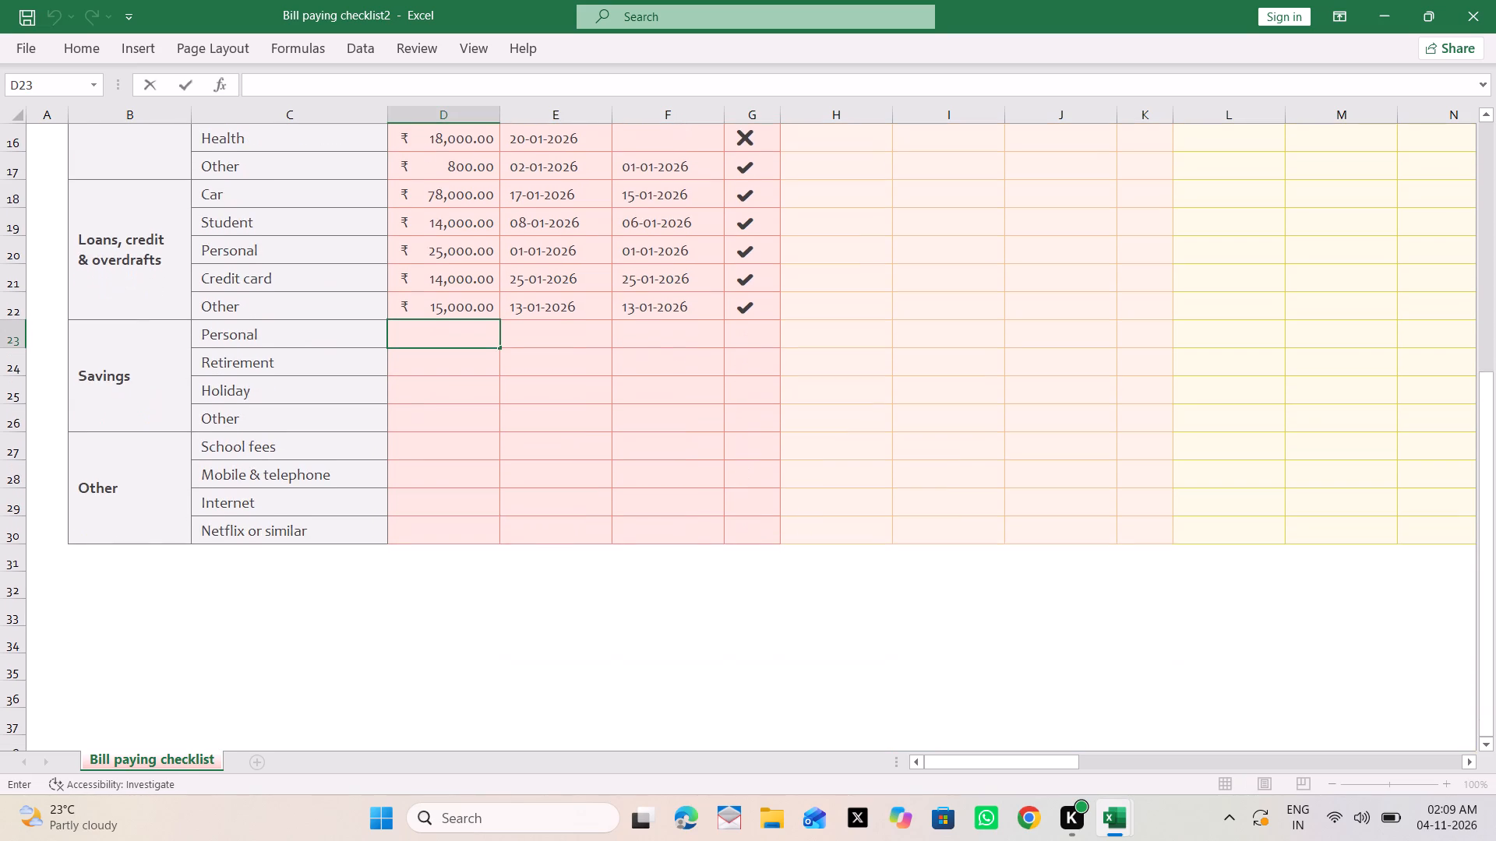
pyautogui.scroll(-1, 474, 667)
pyautogui.scroll(1, 474, 667)
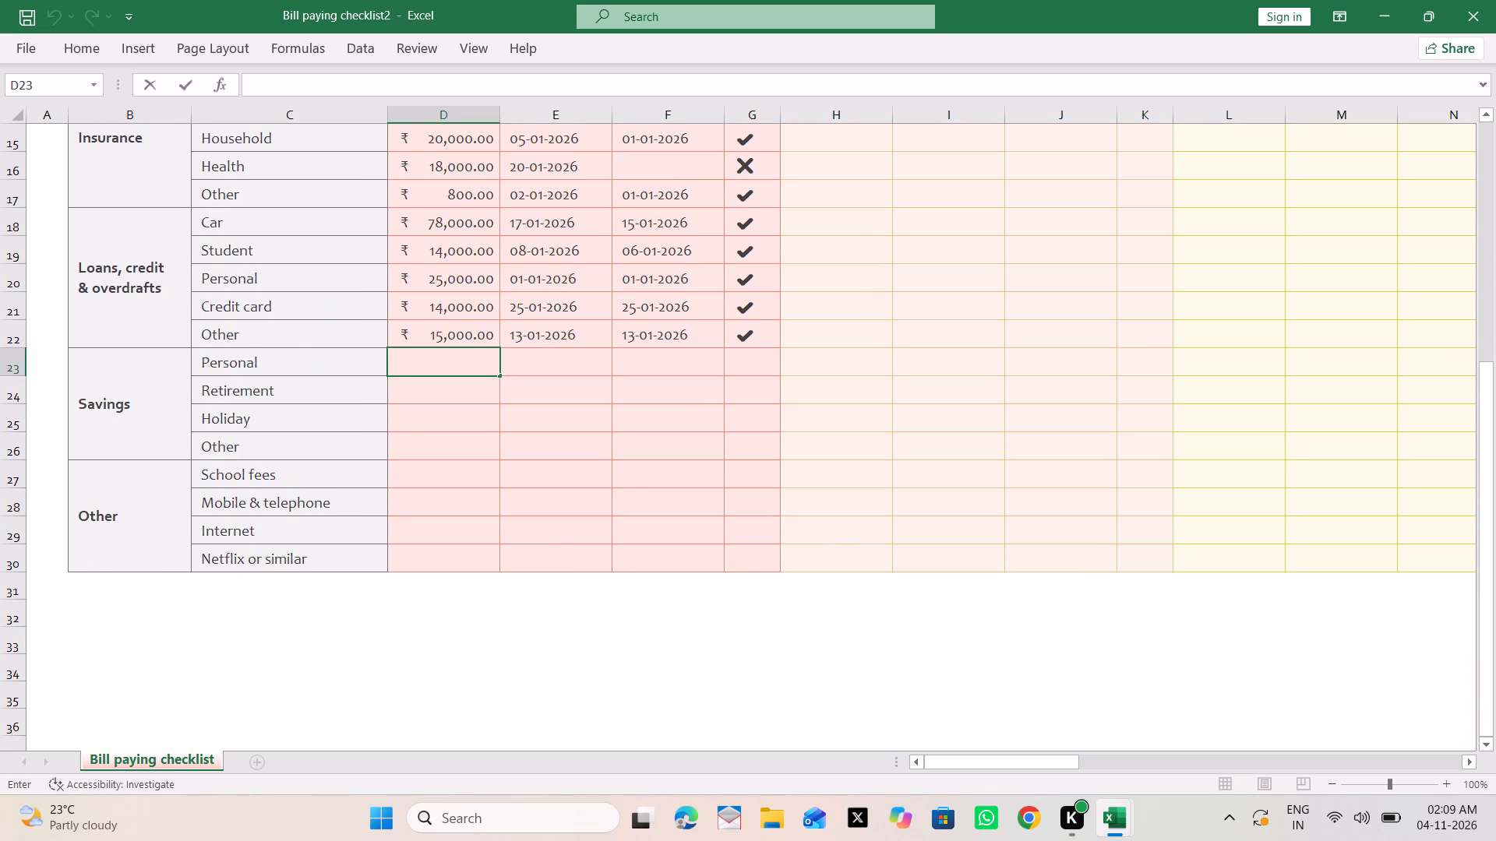
pyautogui.doubleClick(427, 360)
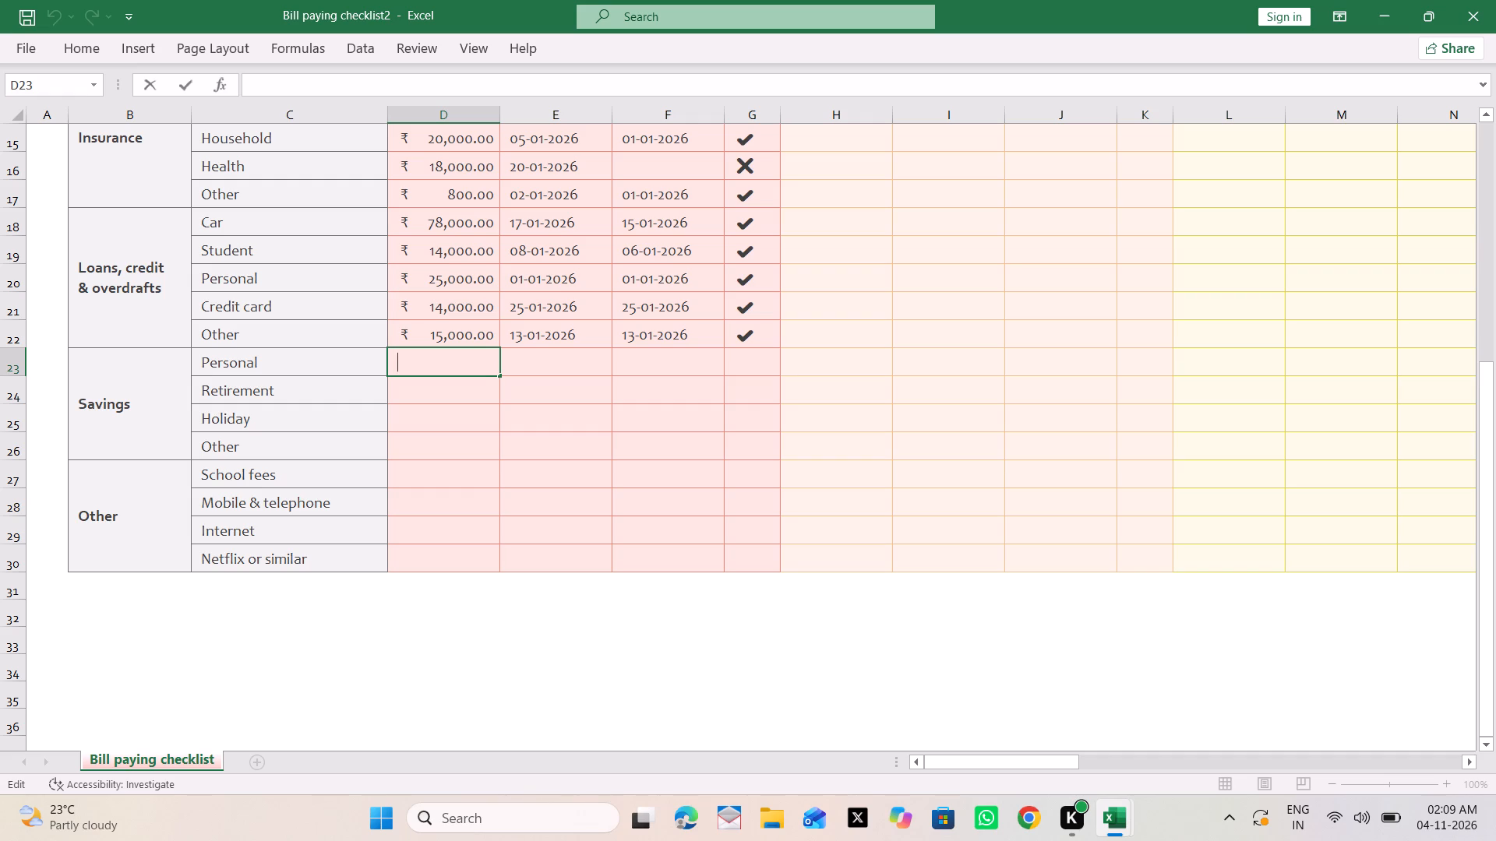
pyautogui.write('89000')
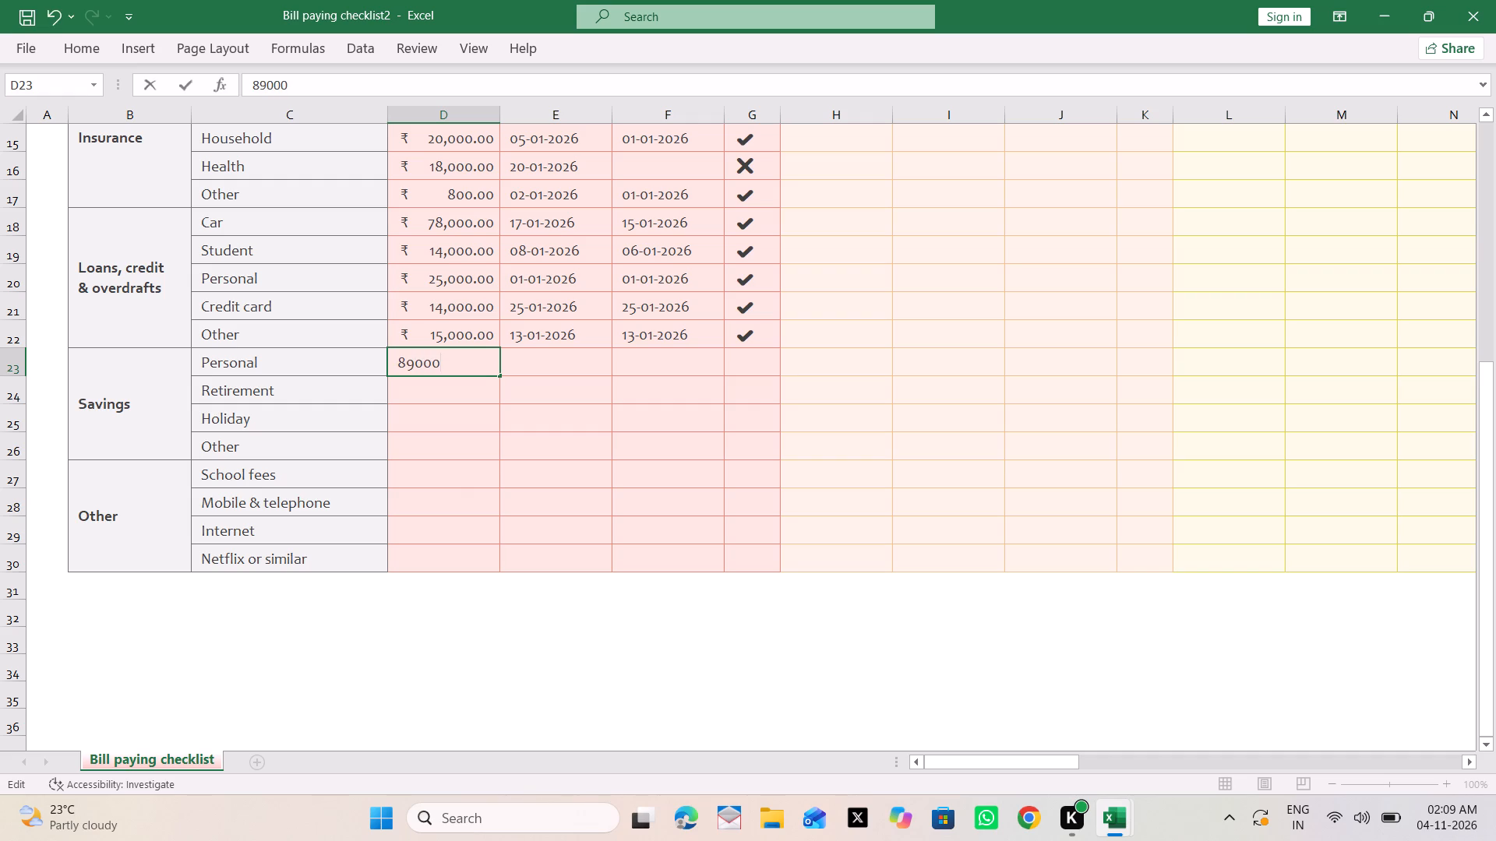
pyautogui.press('Right')
pyautogui.rightClick(427, 360)
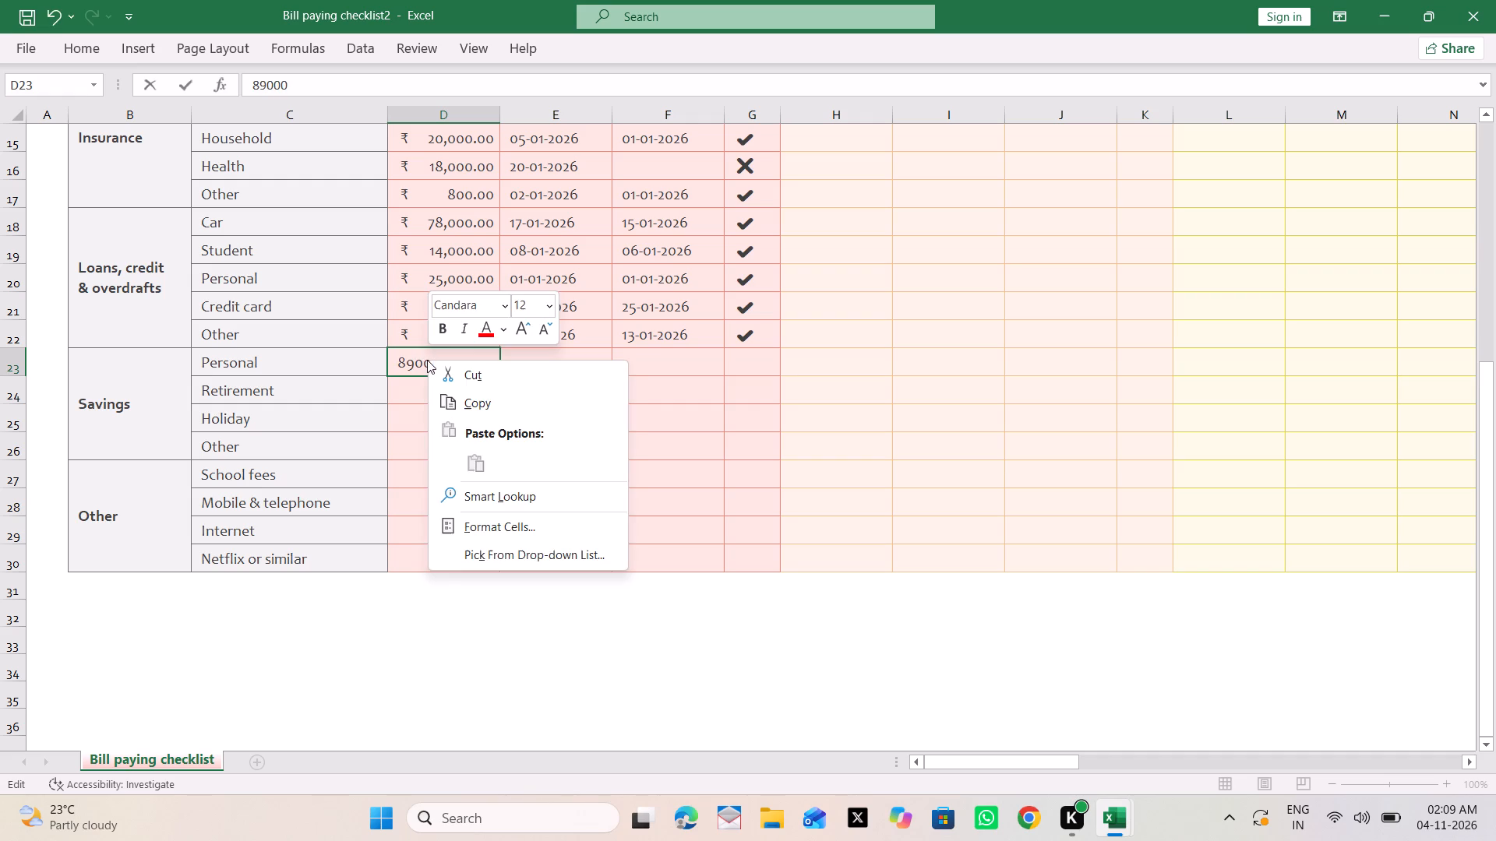
pyautogui.click(427, 360)
pyautogui.click(547, 349)
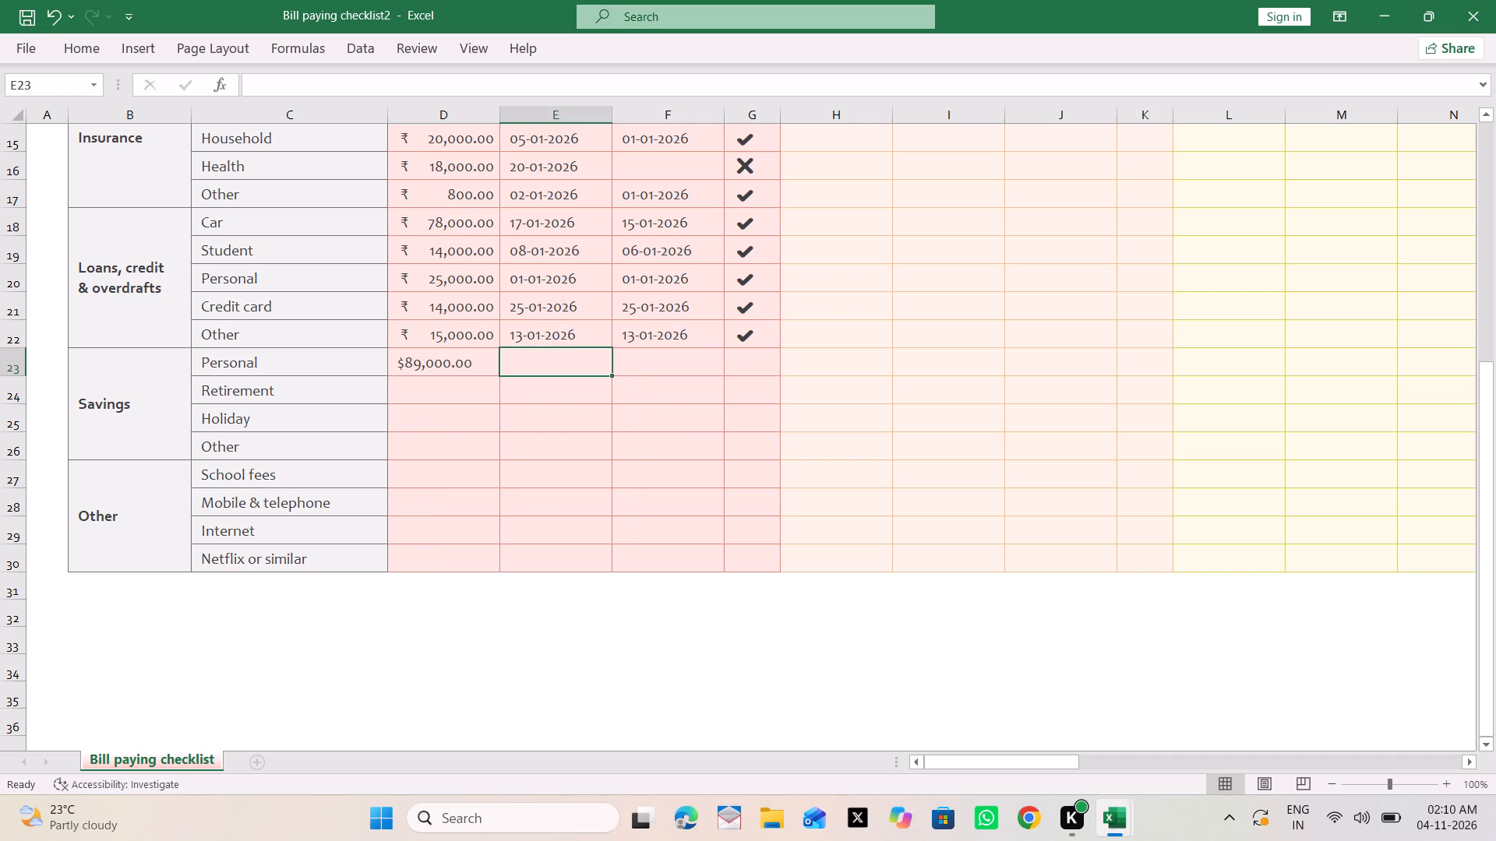
pyautogui.rightClick(477, 356)
pyautogui.click(643, 214)
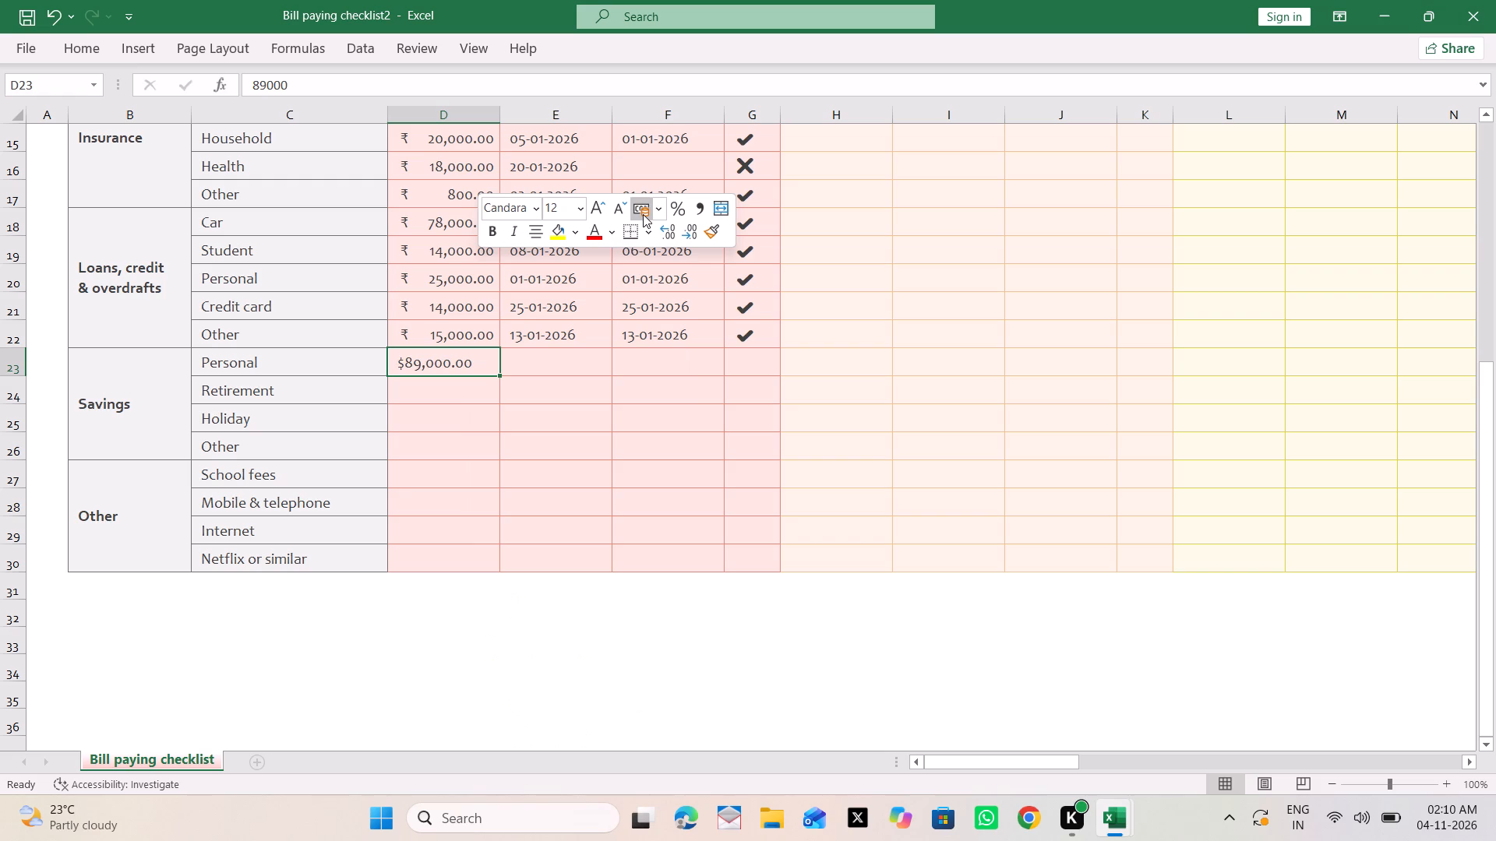
# Enter 29/01/2026 as the due date of the January Personal savings.
pyautogui.click(538, 372)
pyautogui.doubleClick(535, 364)
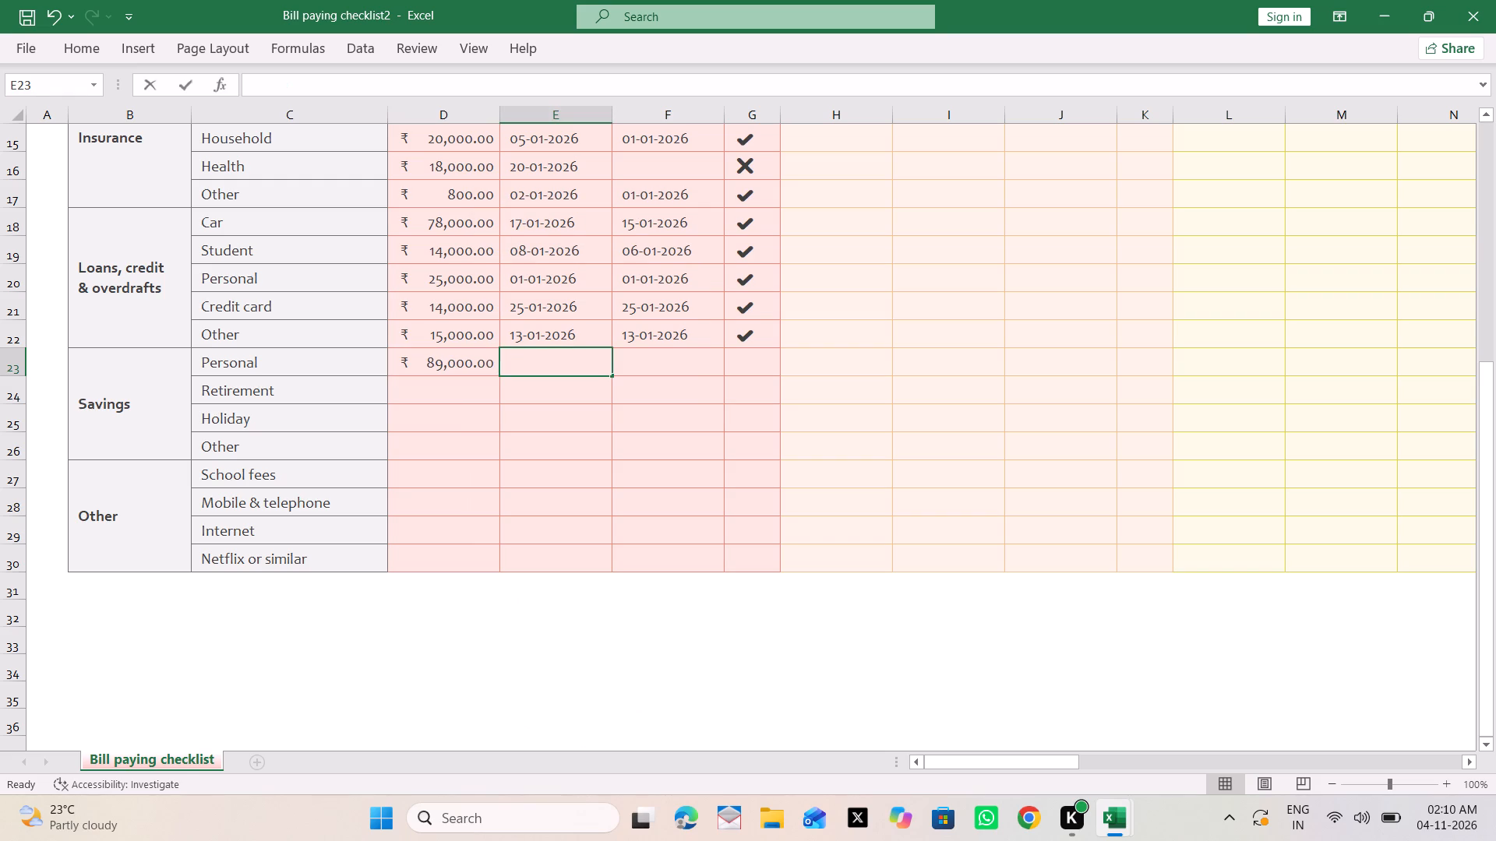
pyautogui.write('29/01/')
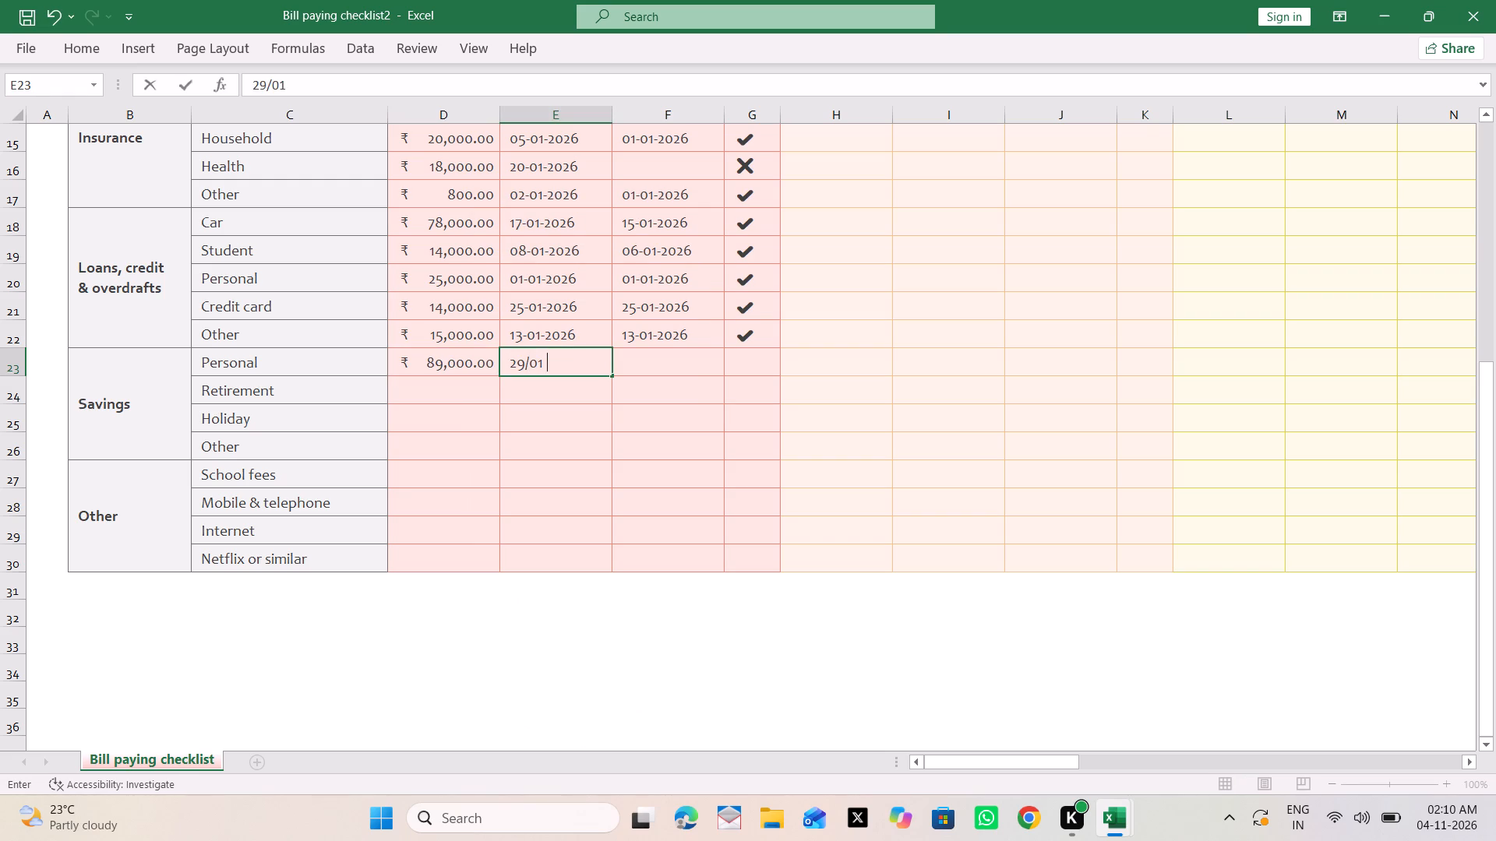
pyautogui.write('2026')
pyautogui.press('Right')
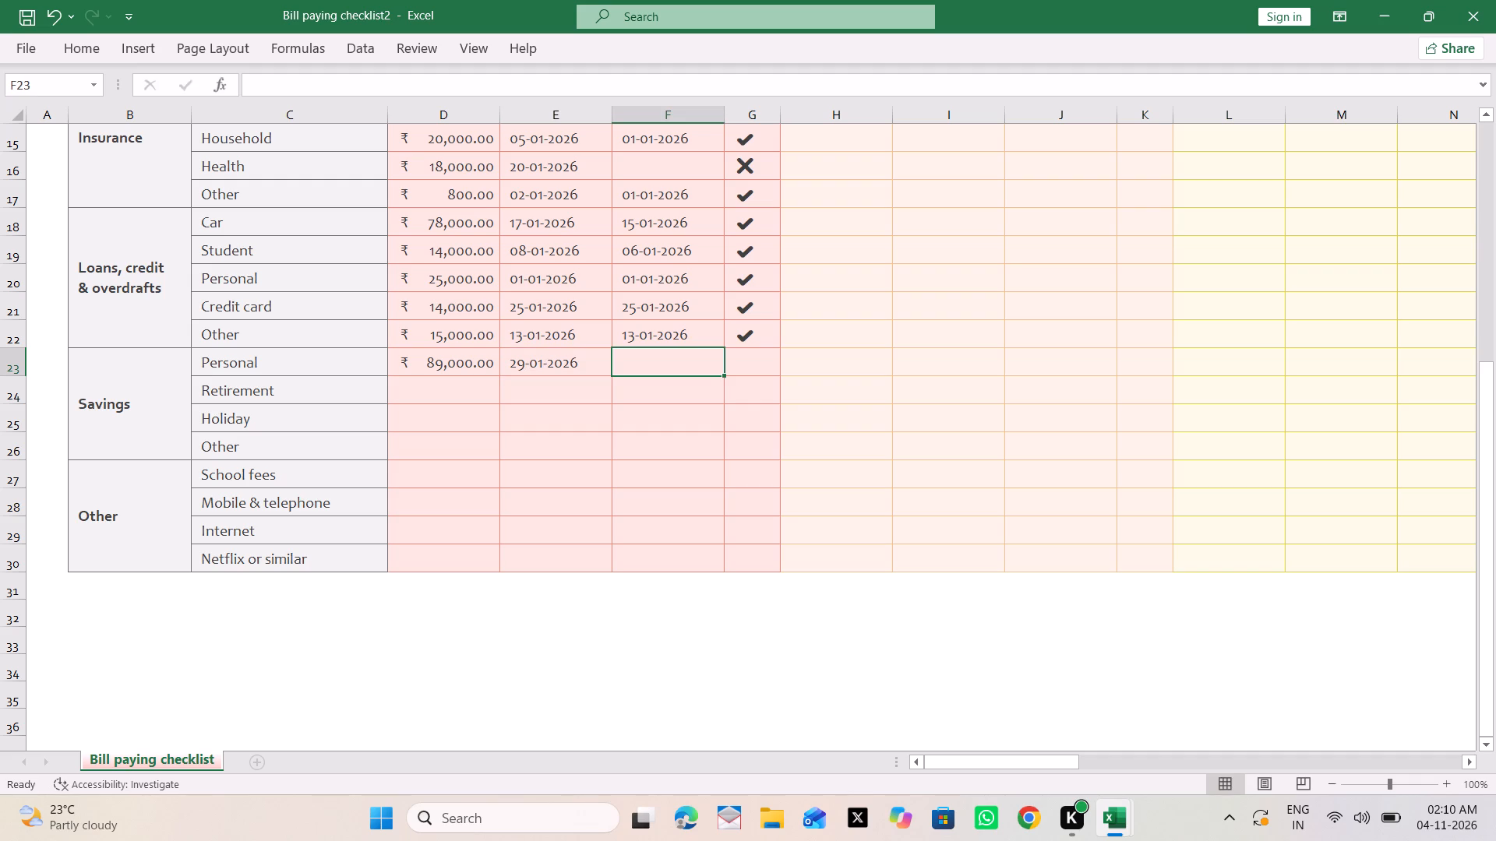
# Mark the January Personal savings as done with the check mark, leaving its date paid empty.
pyautogui.click(743, 360)
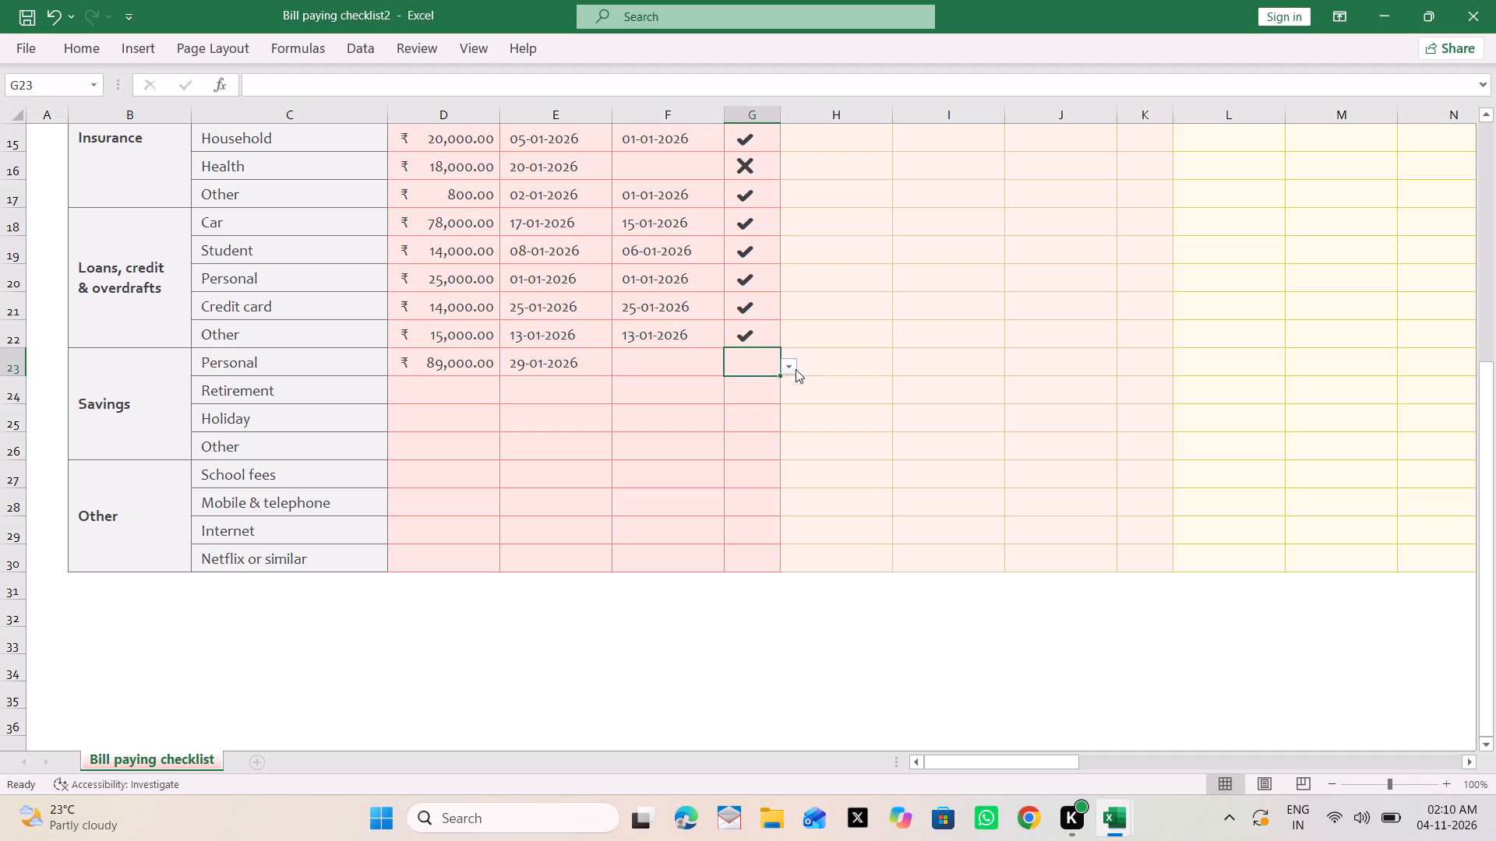
pyautogui.click(785, 364)
pyautogui.click(764, 385)
# Enter 15000 as the January Retirement savings amount and 29/01/2026 as its due date.
pyautogui.doubleClick(435, 382)
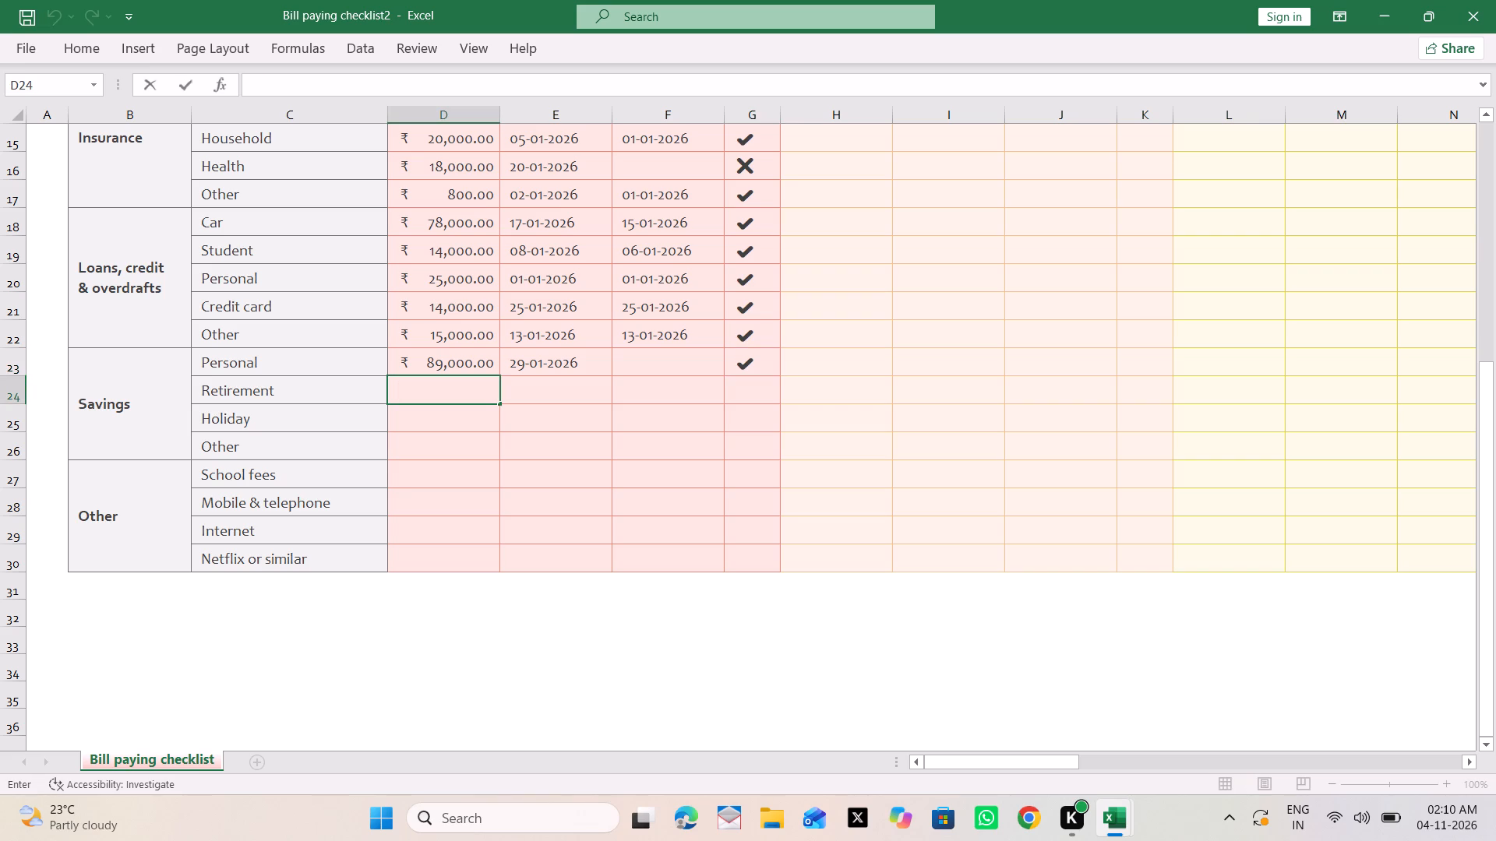
pyautogui.write('15000')
pyautogui.click(506, 389)
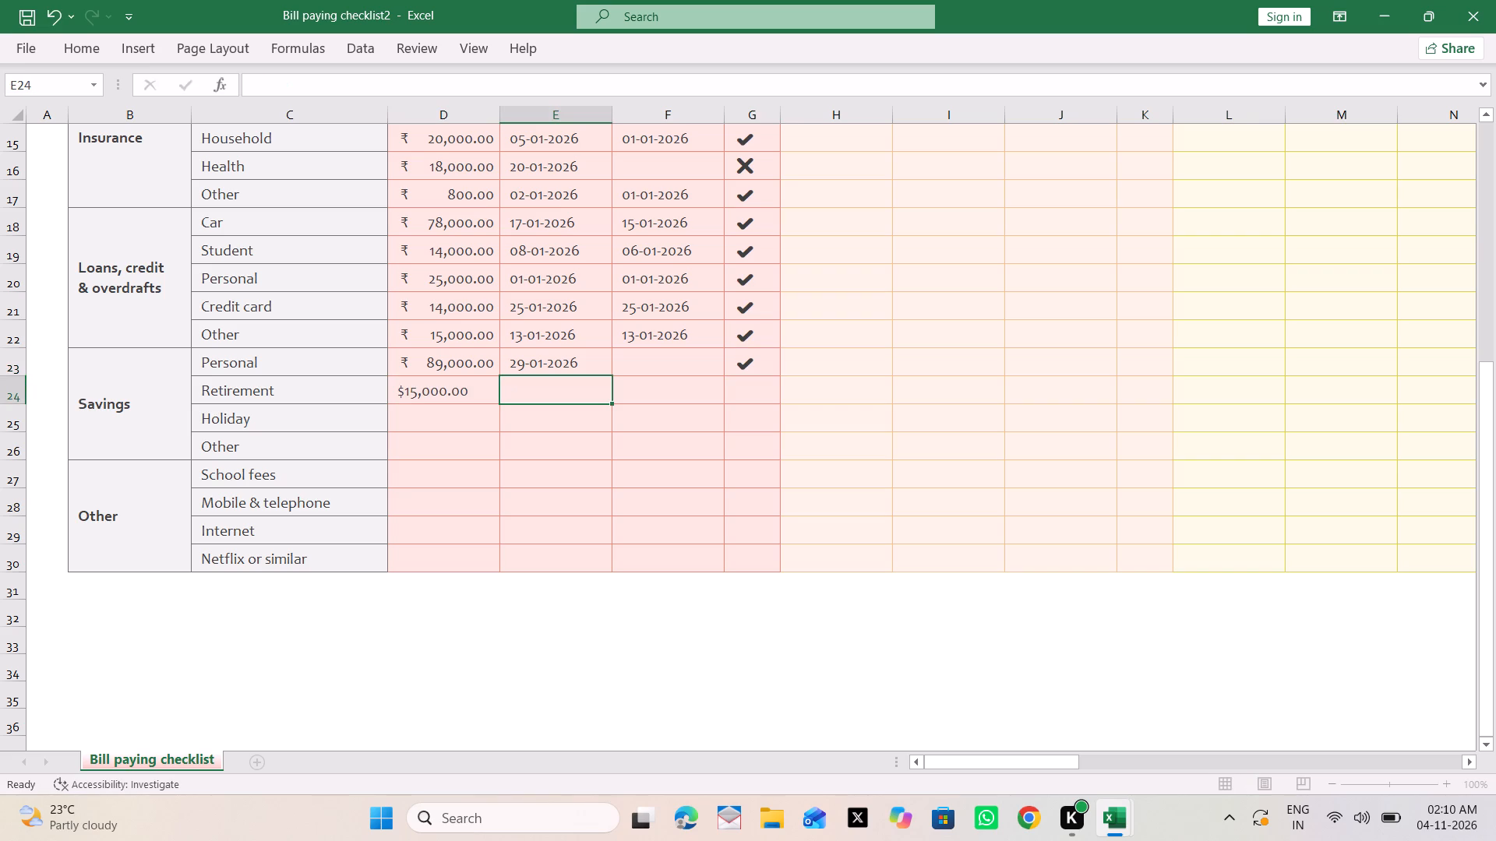
pyautogui.write('29')
pyautogui.press('/')
pyautogui.write('01/2026')
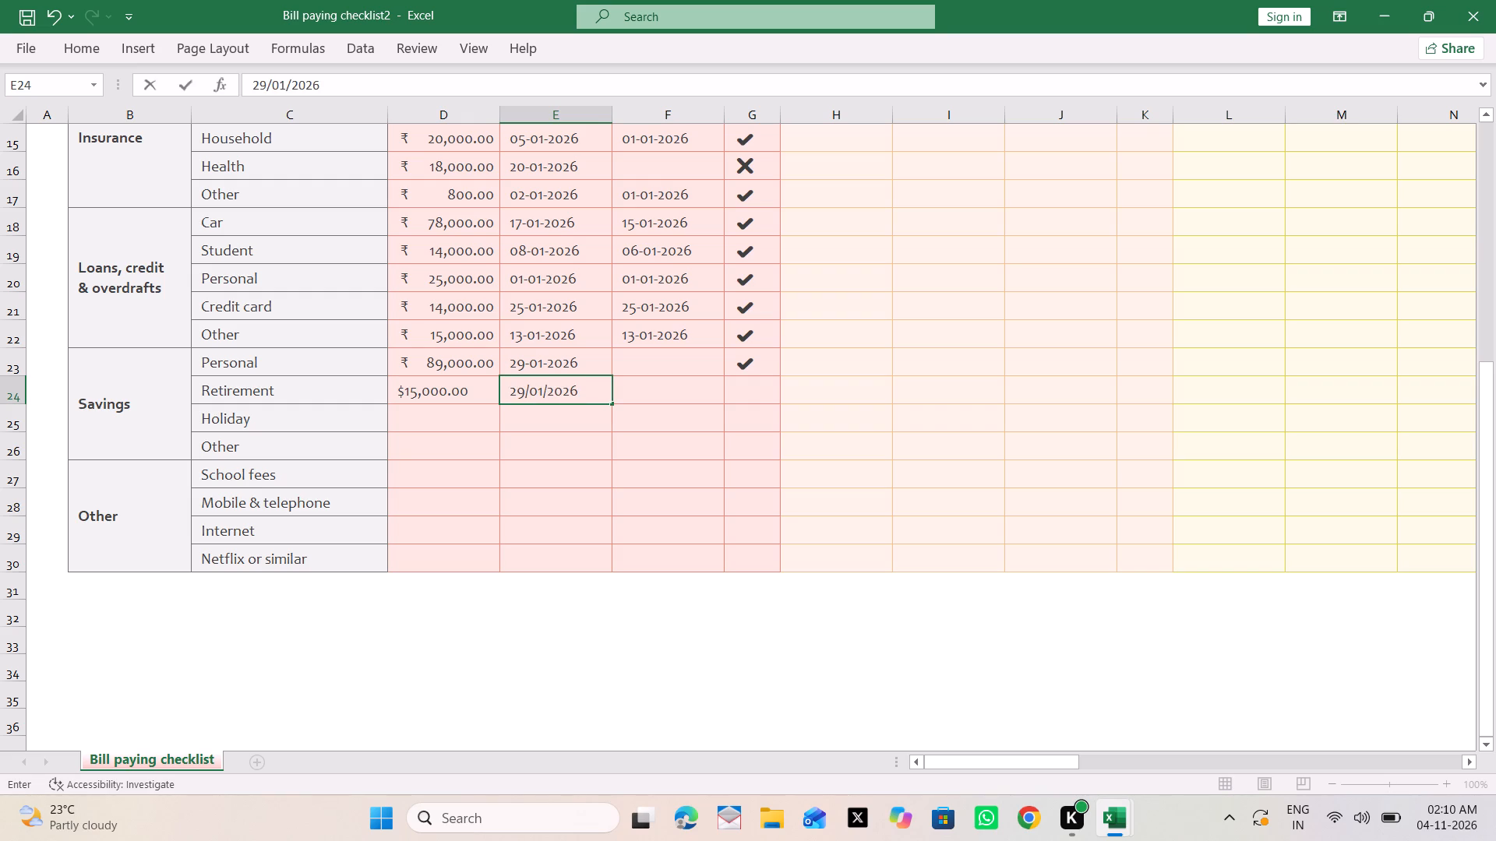
pyautogui.press('Right')
# Mark the January Retirement savings as done with the check mark, leaving its date paid empty.
pyautogui.press('Right')
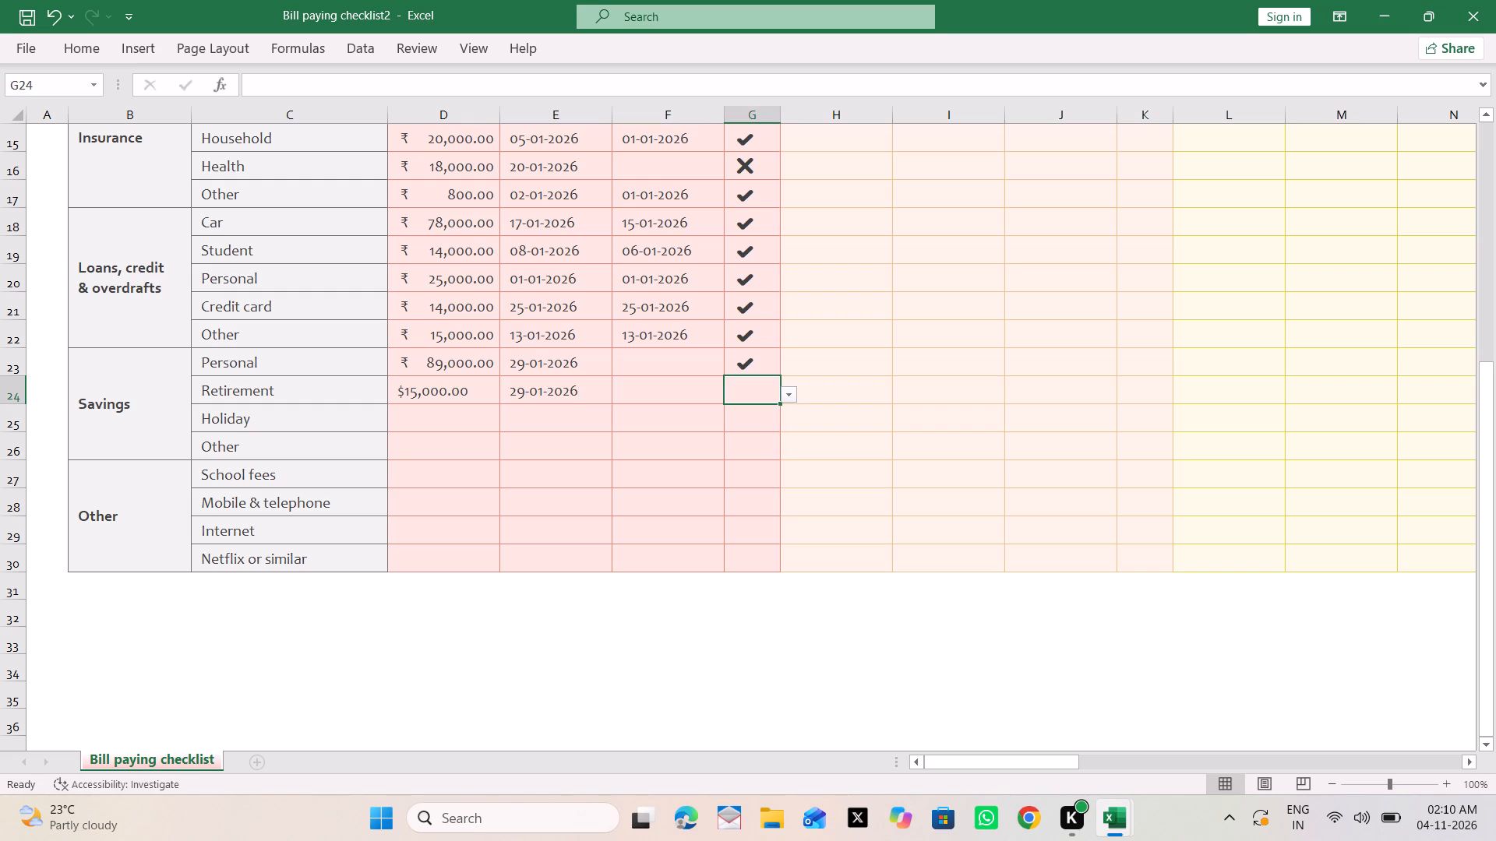
pyautogui.click(789, 392)
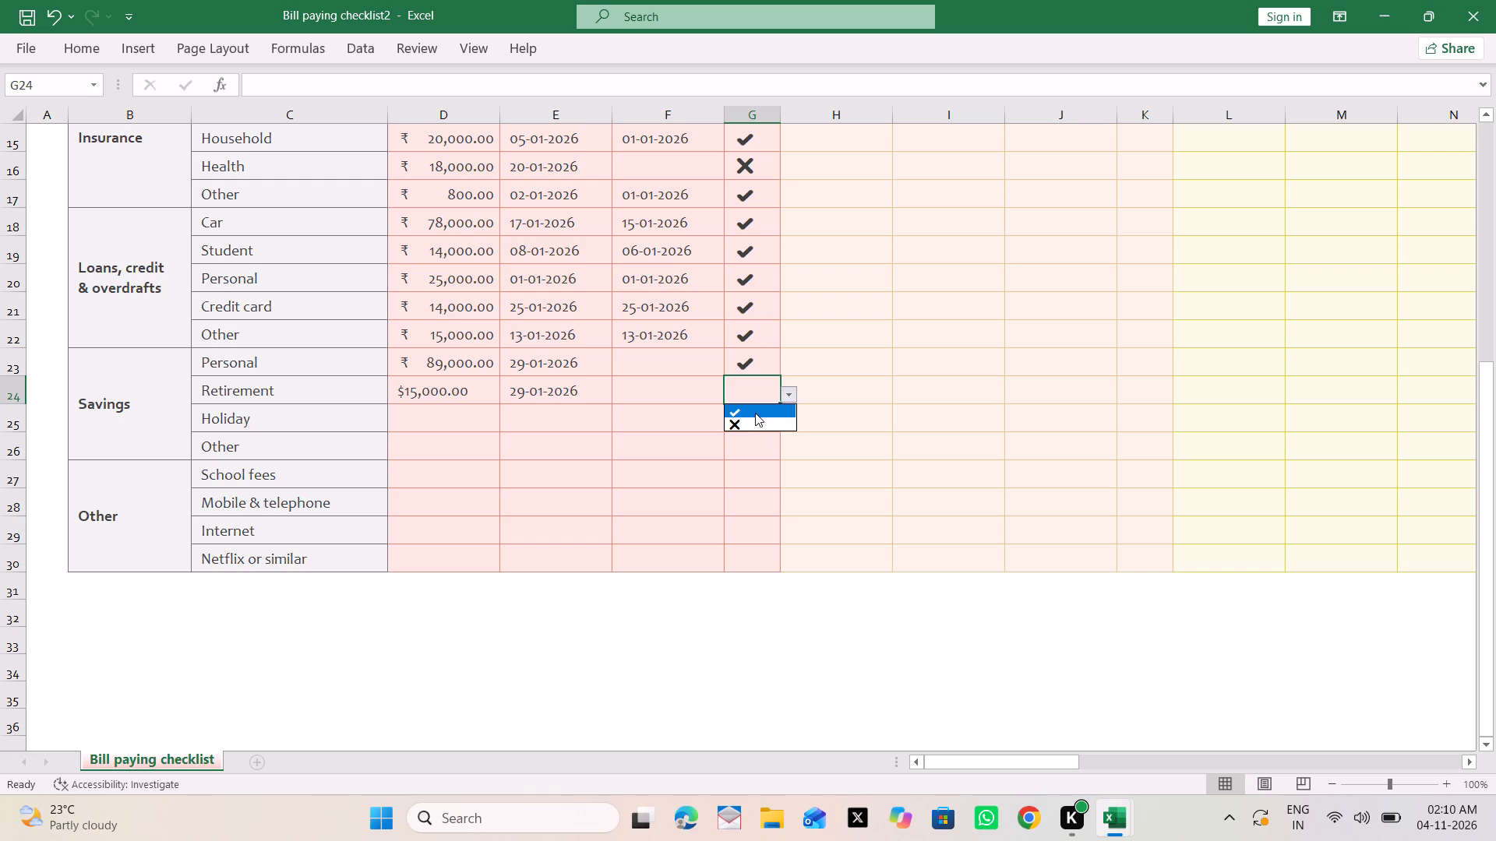
pyautogui.click(755, 413)
# Enter 50000 as the January Holiday savings amount and 15/01/2026 as its due date.
pyautogui.doubleClick(463, 419)
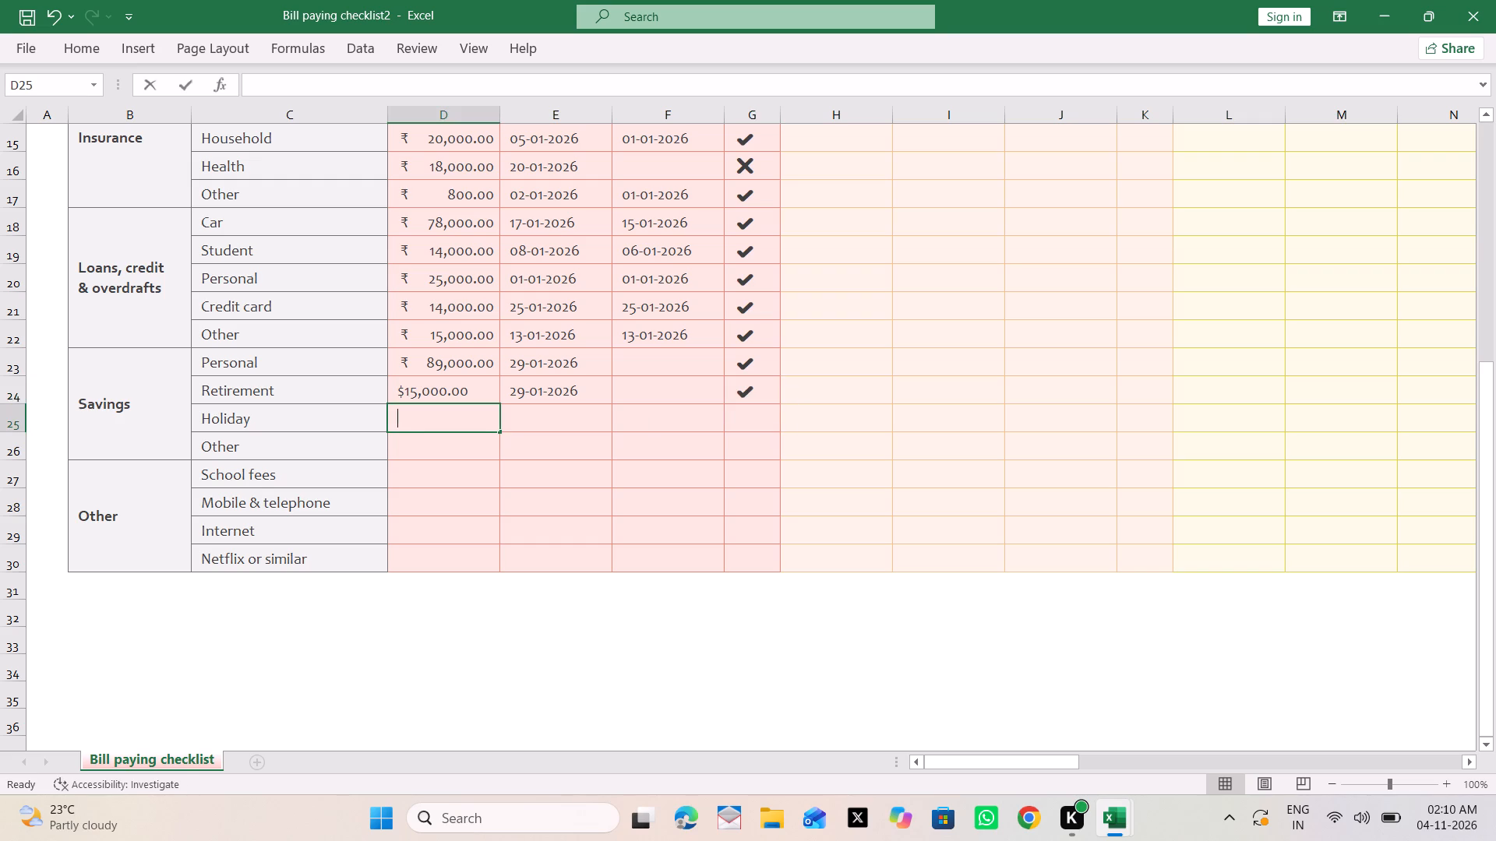
pyautogui.write('50000')
pyautogui.press('Right')
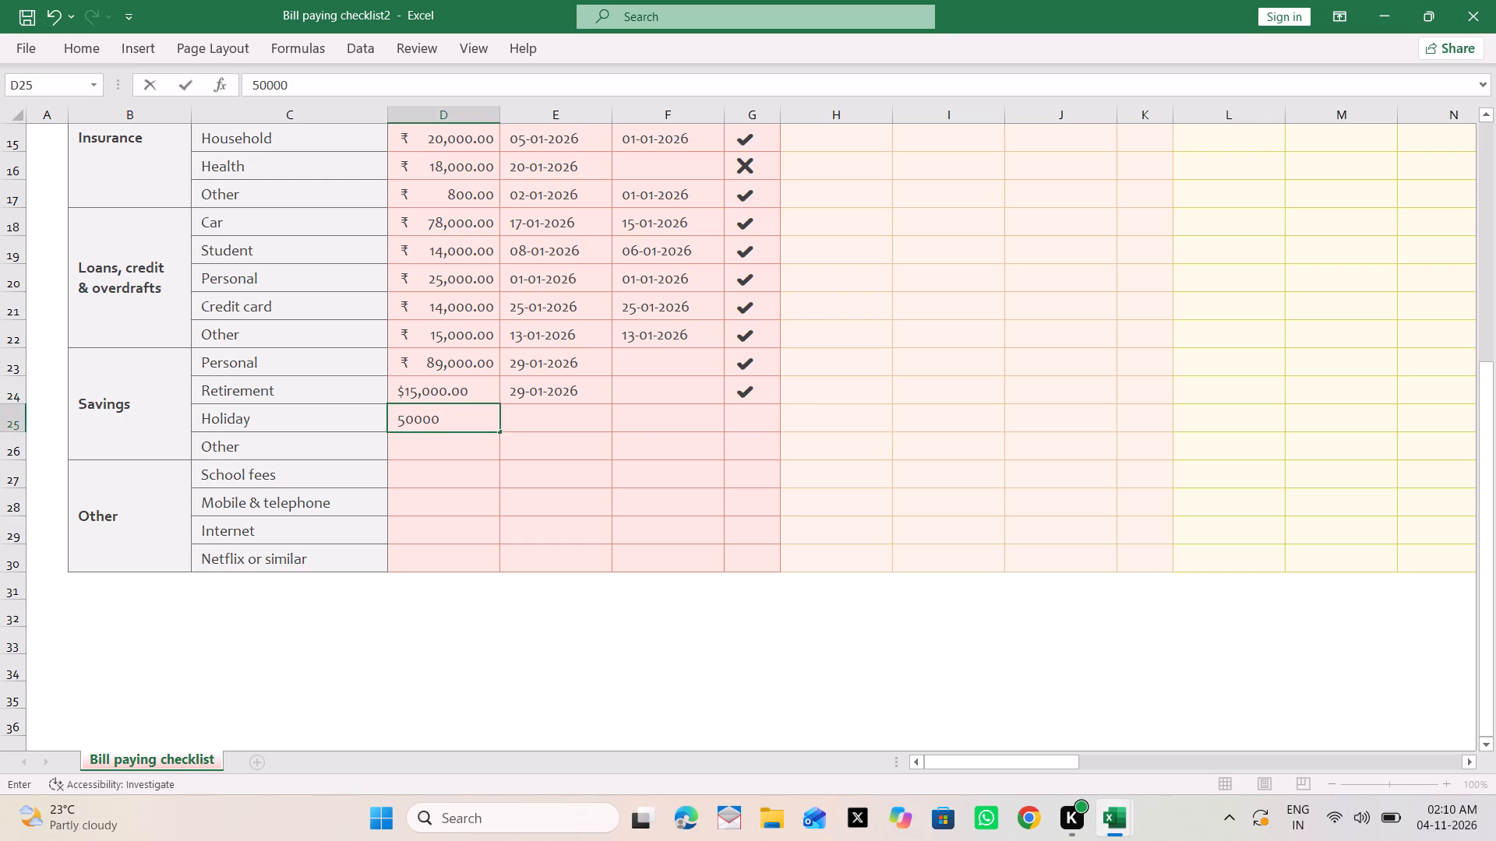
pyautogui.write('15/01/2026')
pyautogui.press('Right')
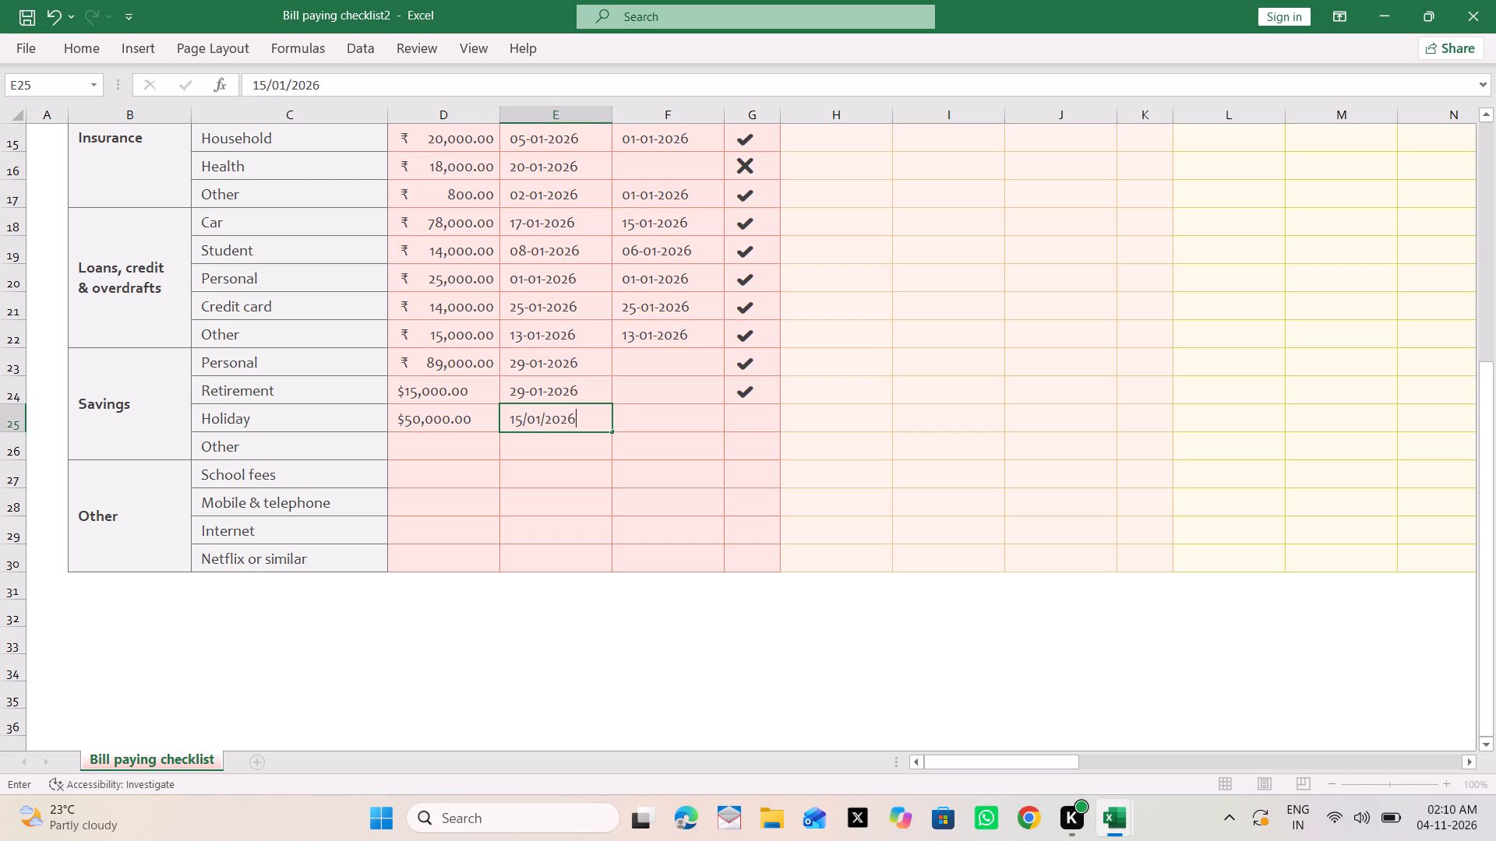
# Mark the January Holiday savings as done with the check mark, leaving its date paid empty.
pyautogui.click(737, 426)
pyautogui.click(795, 422)
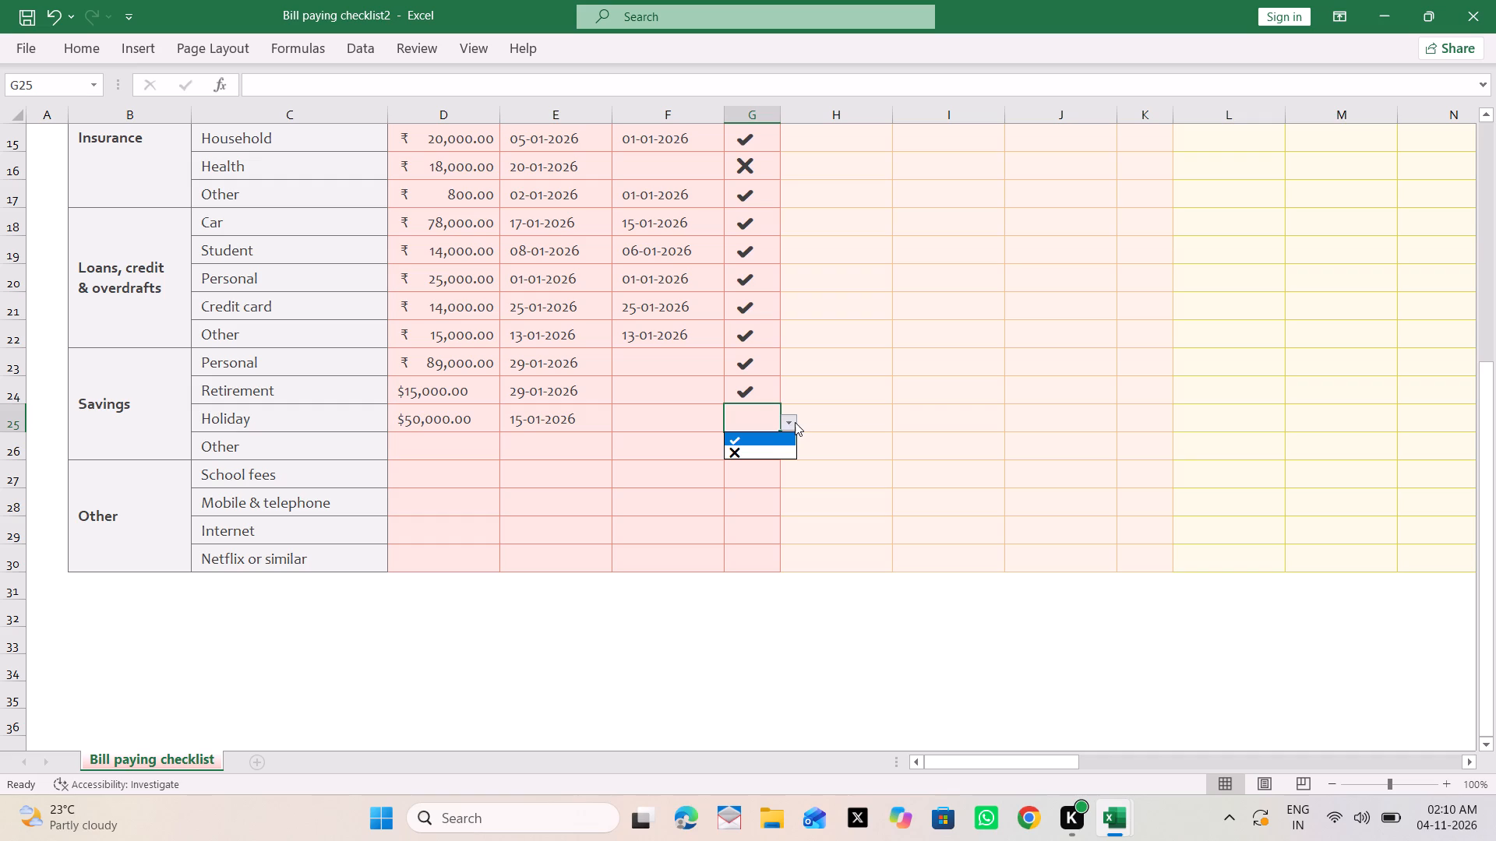
pyautogui.click(771, 438)
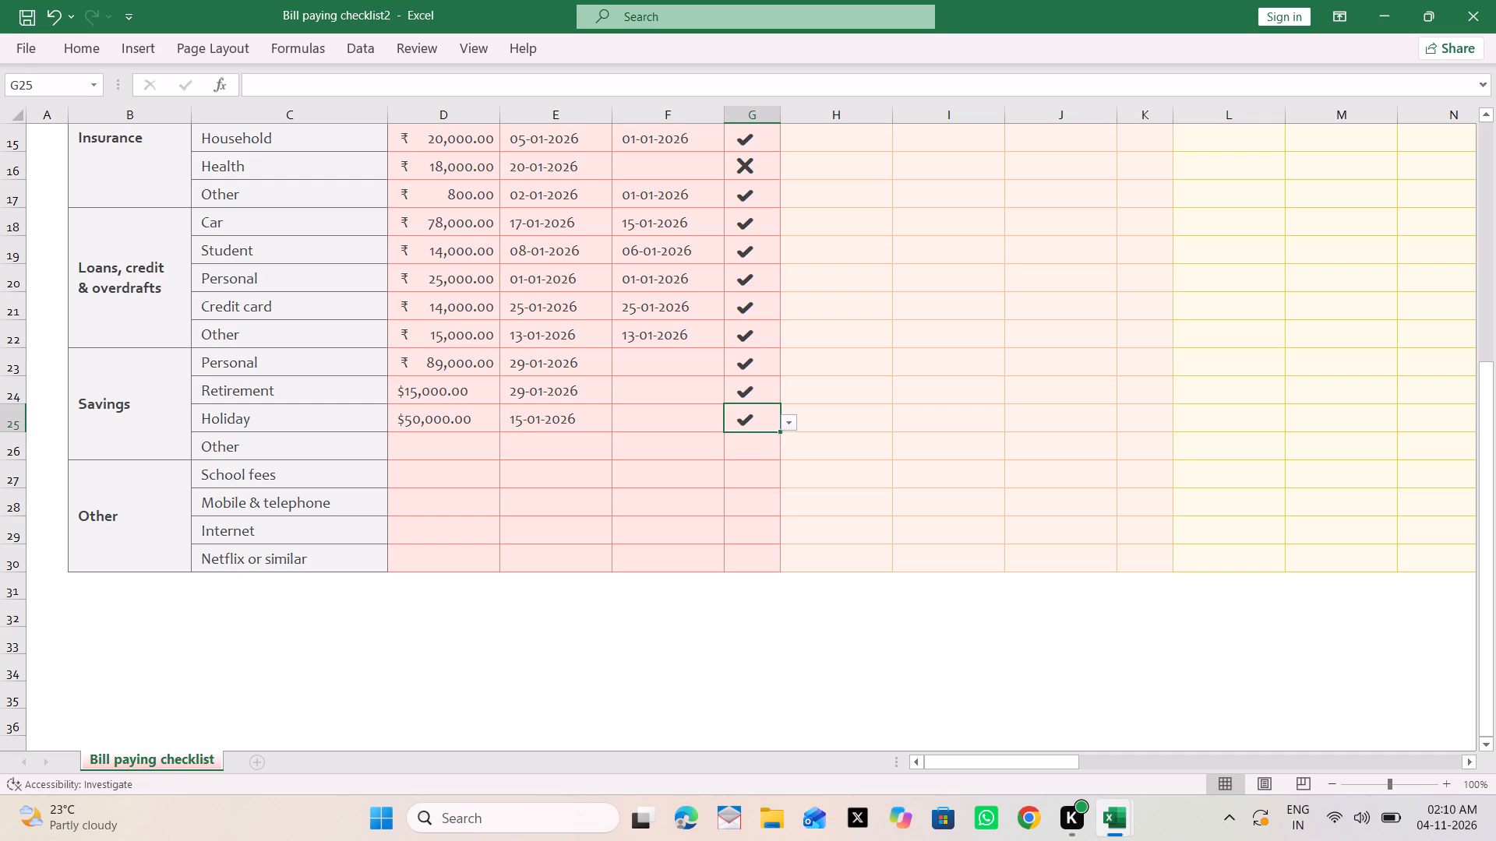
# Enter 9000 as the January Other amount under Savings and apply the ₹ accounting format to it.
pyautogui.doubleClick(427, 448)
pyautogui.write('90000')
pyautogui.press('BackSpace')
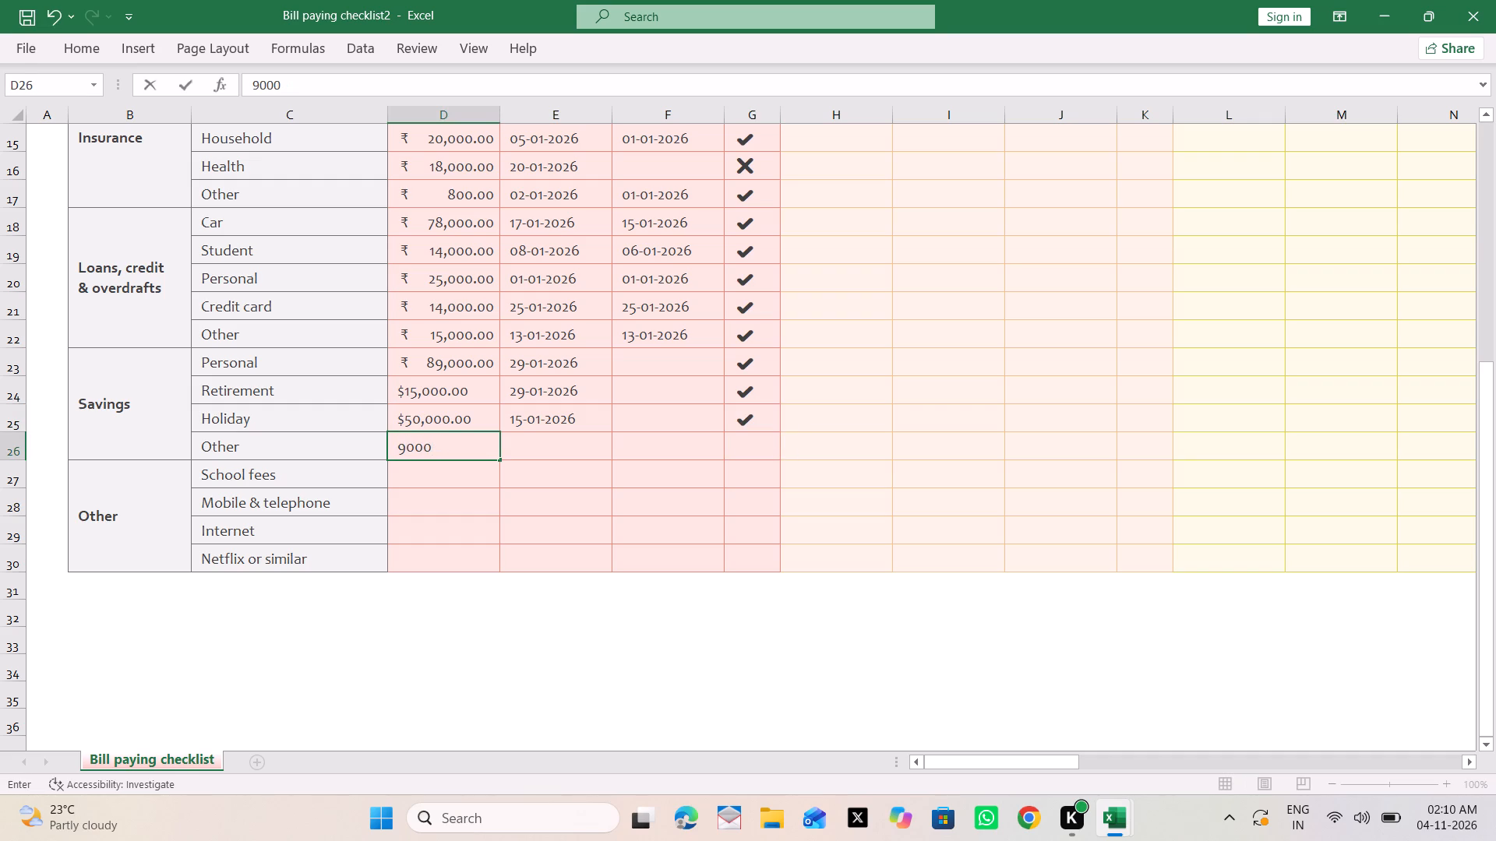
pyautogui.doubleClick(516, 446)
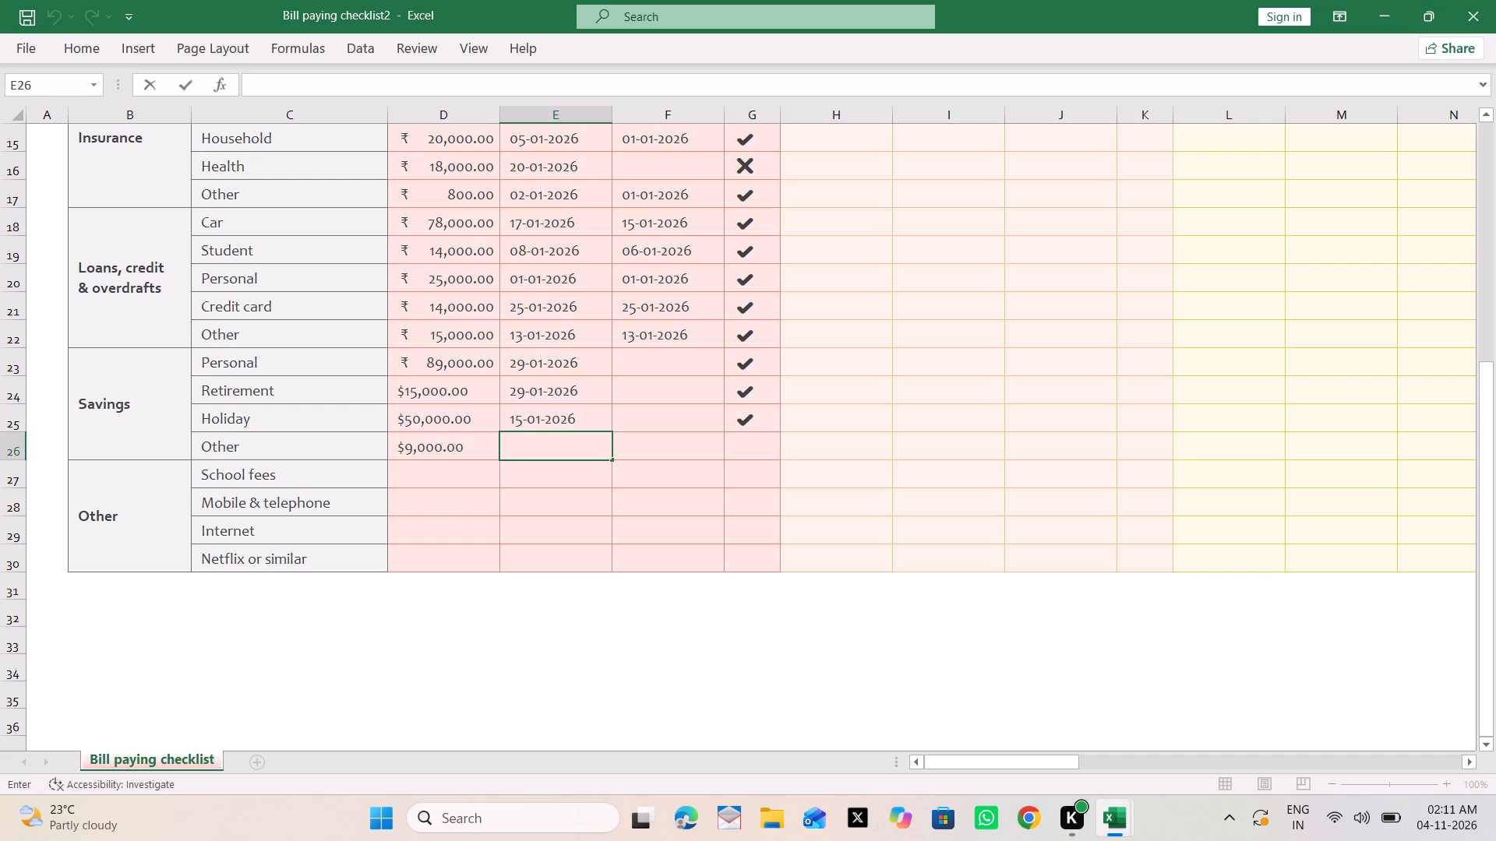
pyautogui.rightClick(448, 458)
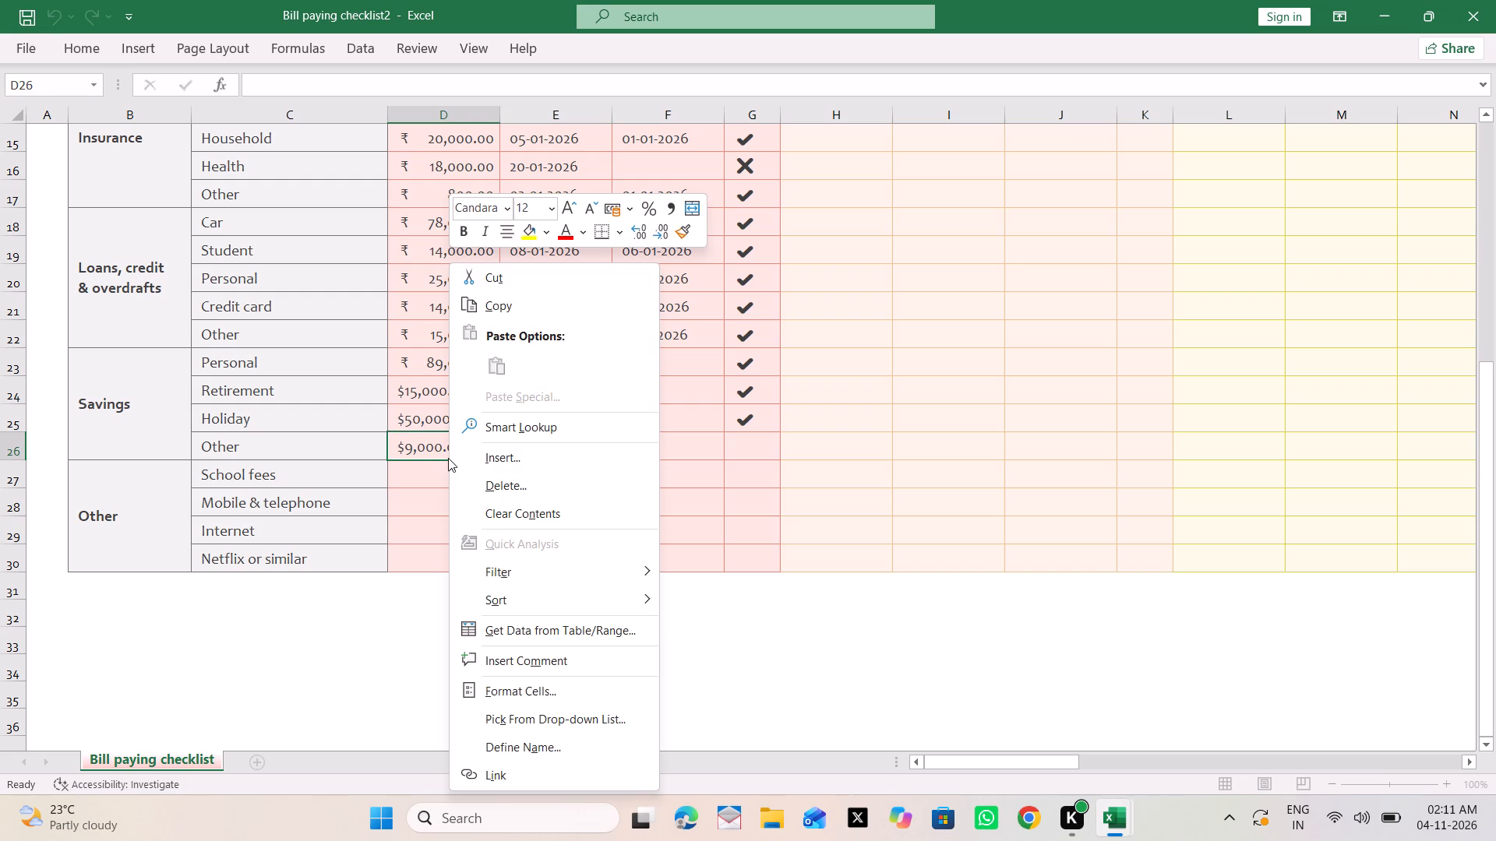
pyautogui.click(606, 213)
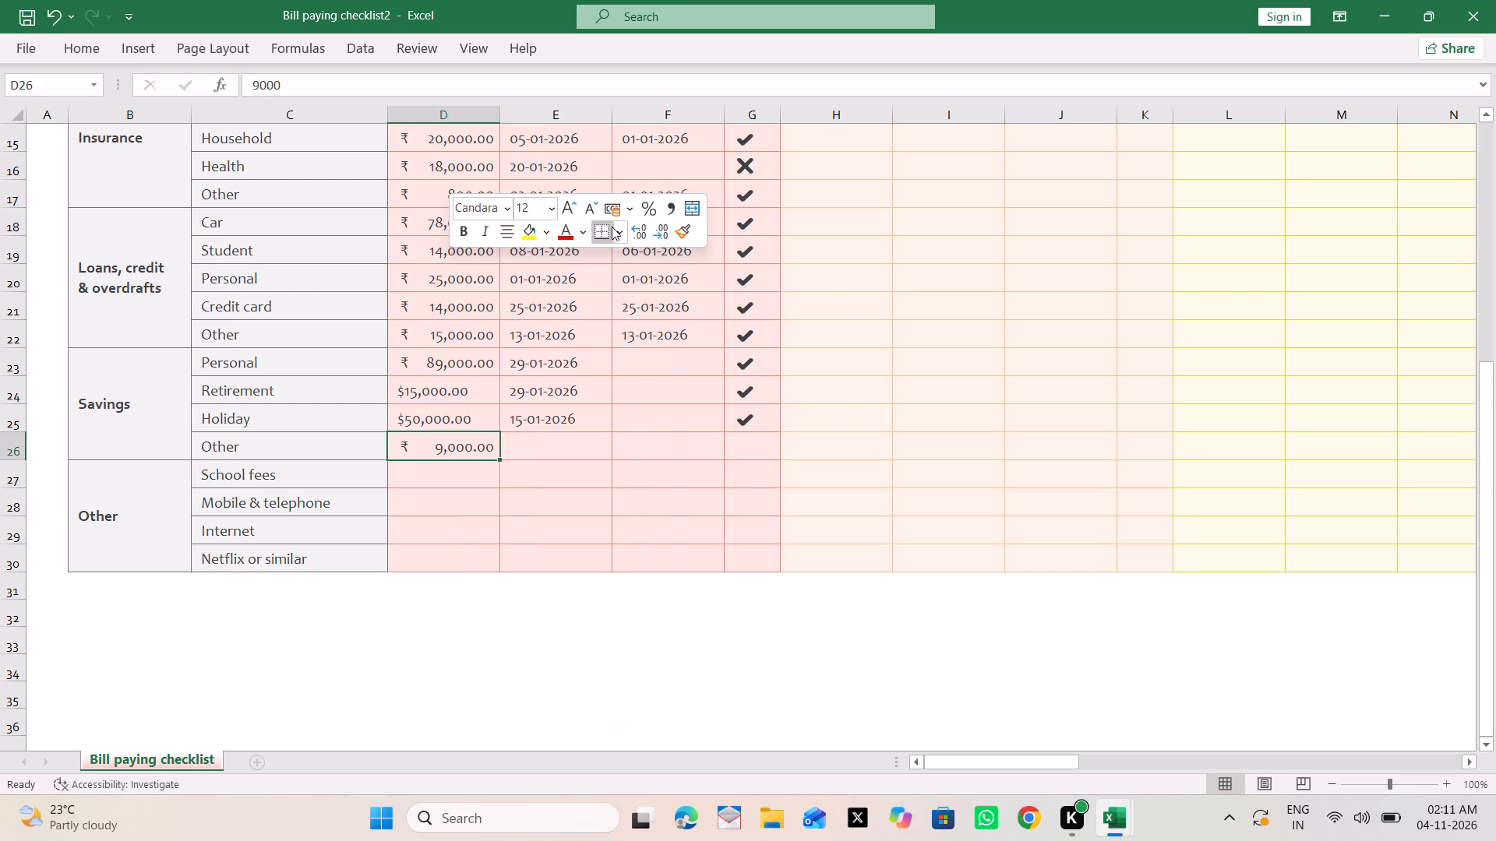
# Enter 20/01/2026 as the due date of the January Other savings and mark it done with the check mark.
pyautogui.doubleClick(541, 445)
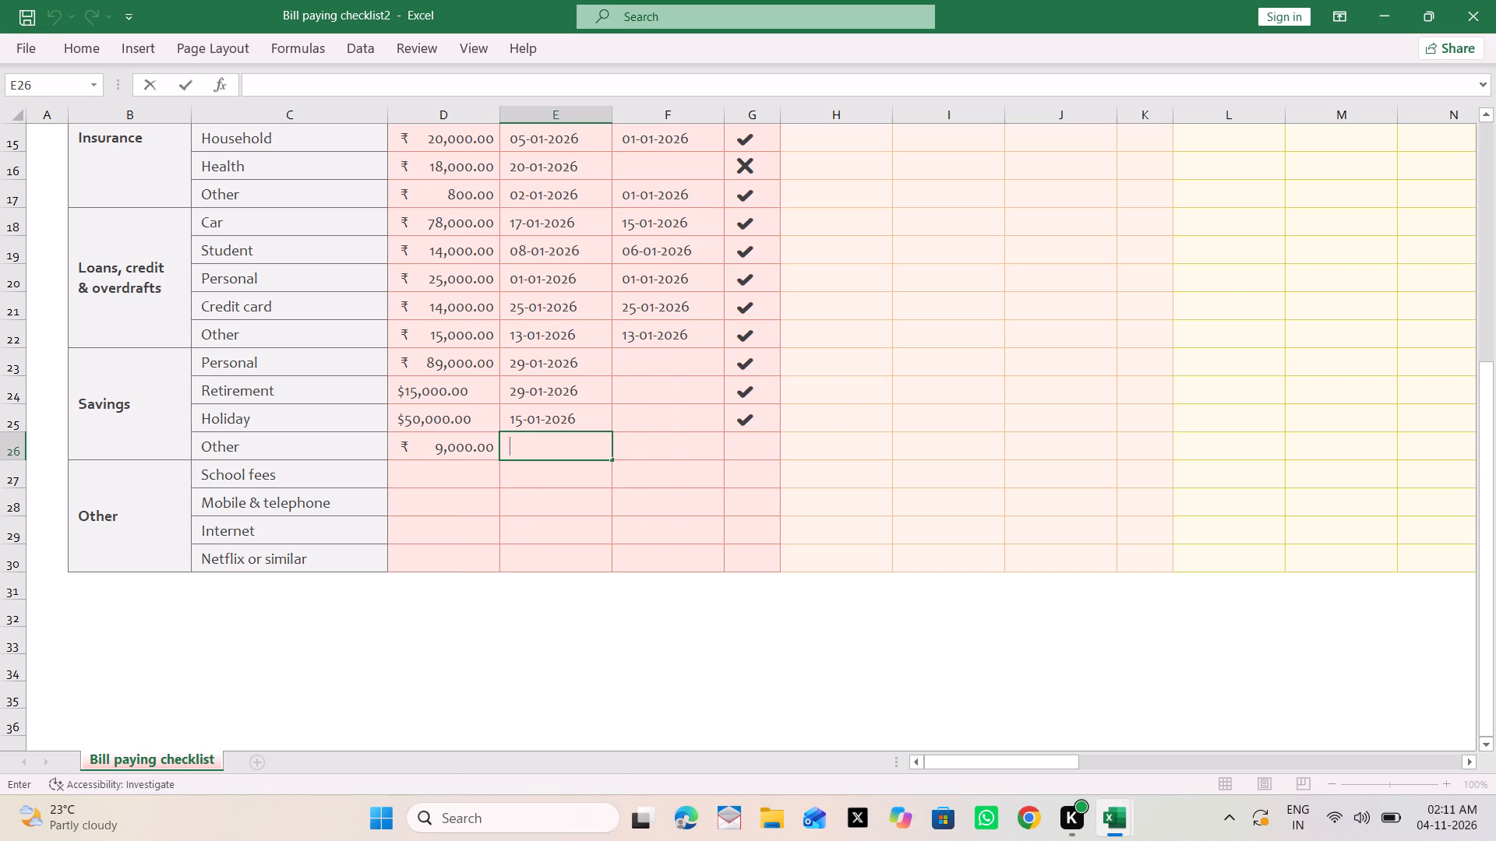
pyautogui.write('20')
pyautogui.write('/01/2026')
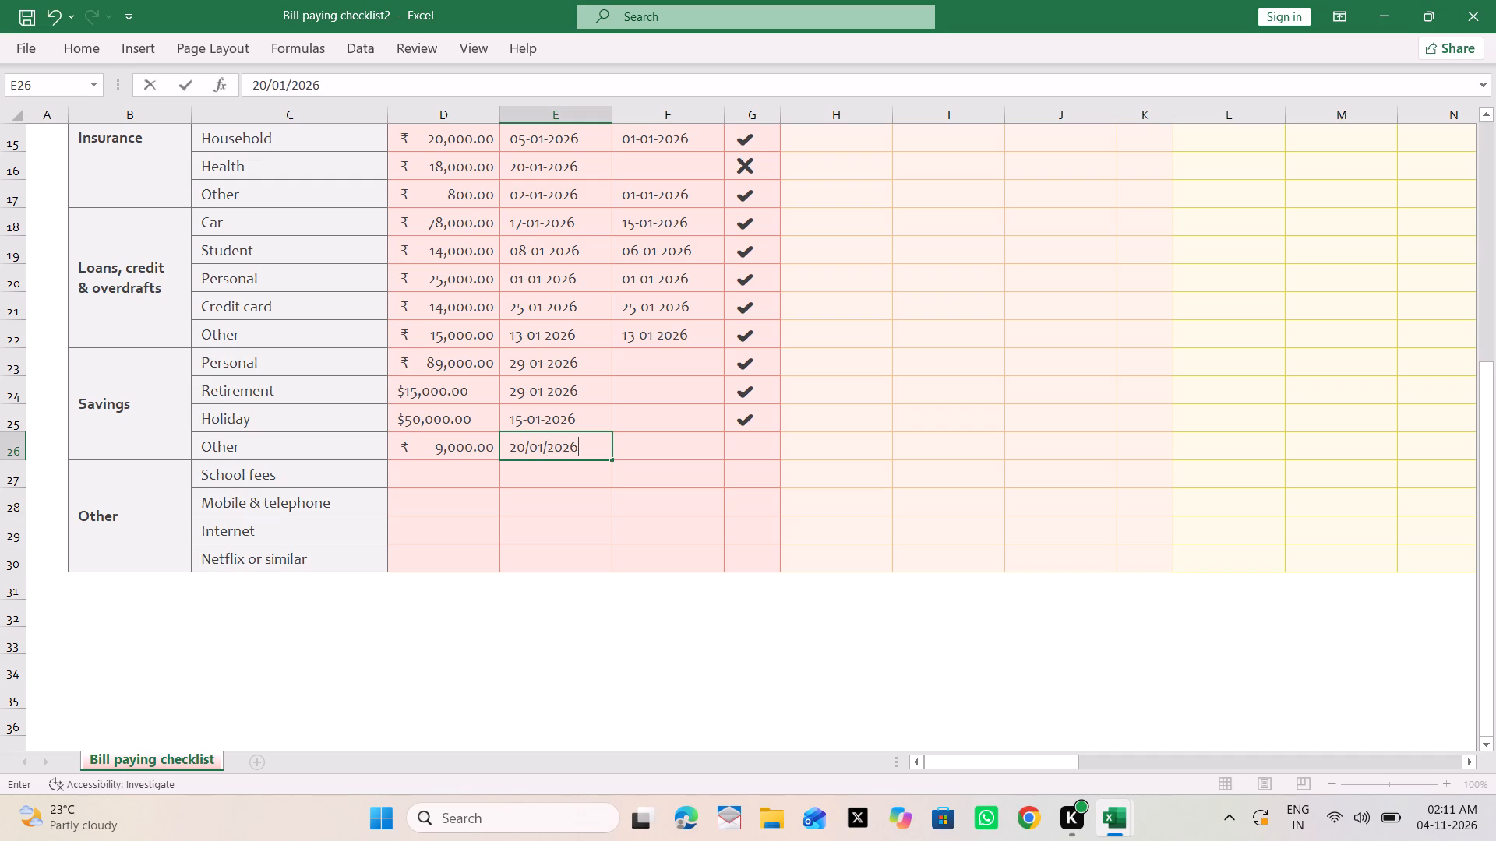
pyautogui.press('Right')
pyautogui.press('Right')
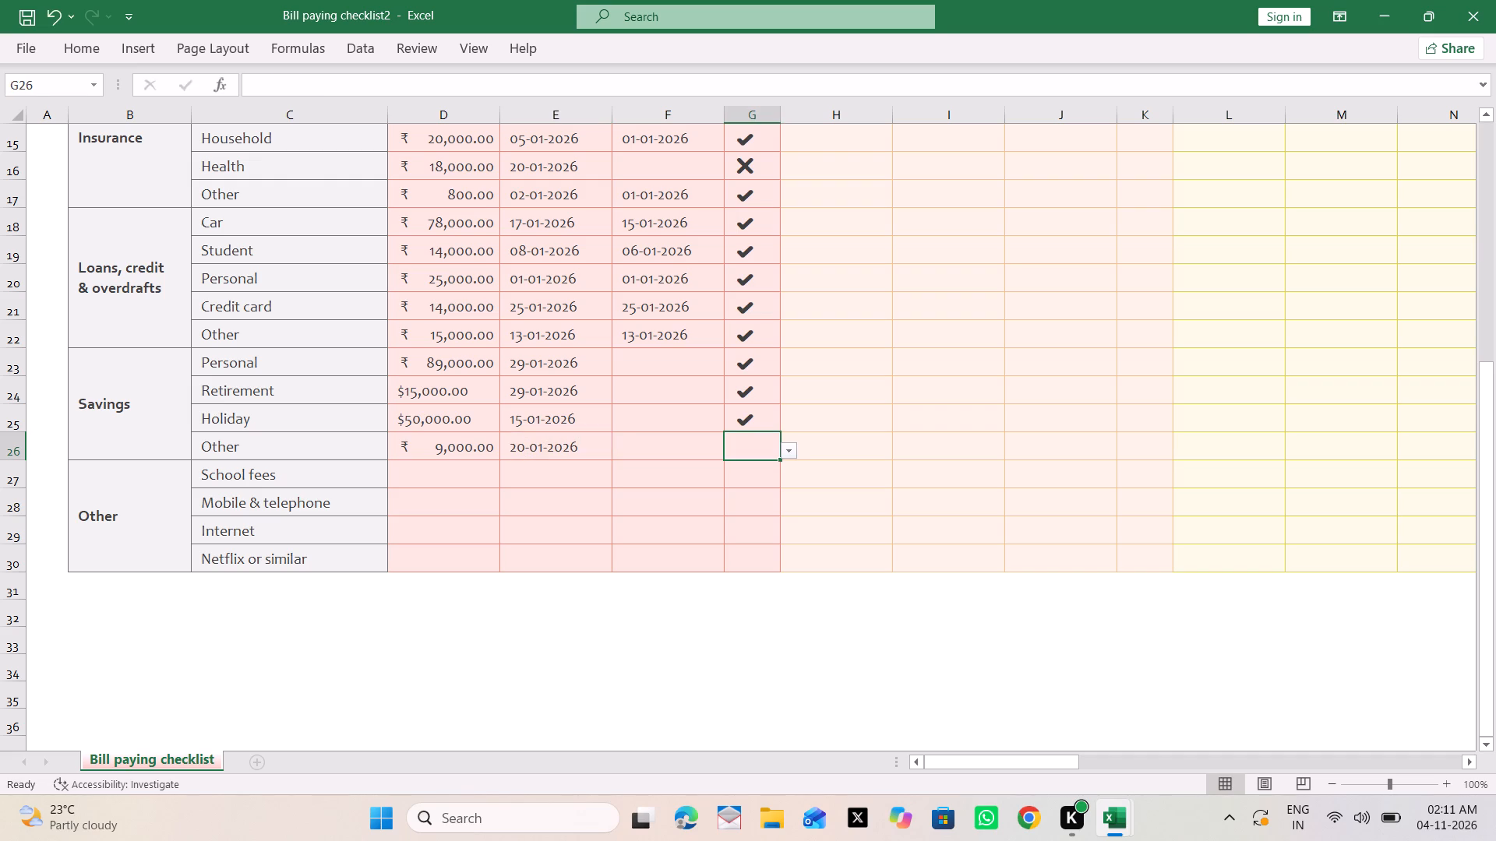
pyautogui.click(784, 449)
pyautogui.click(770, 461)
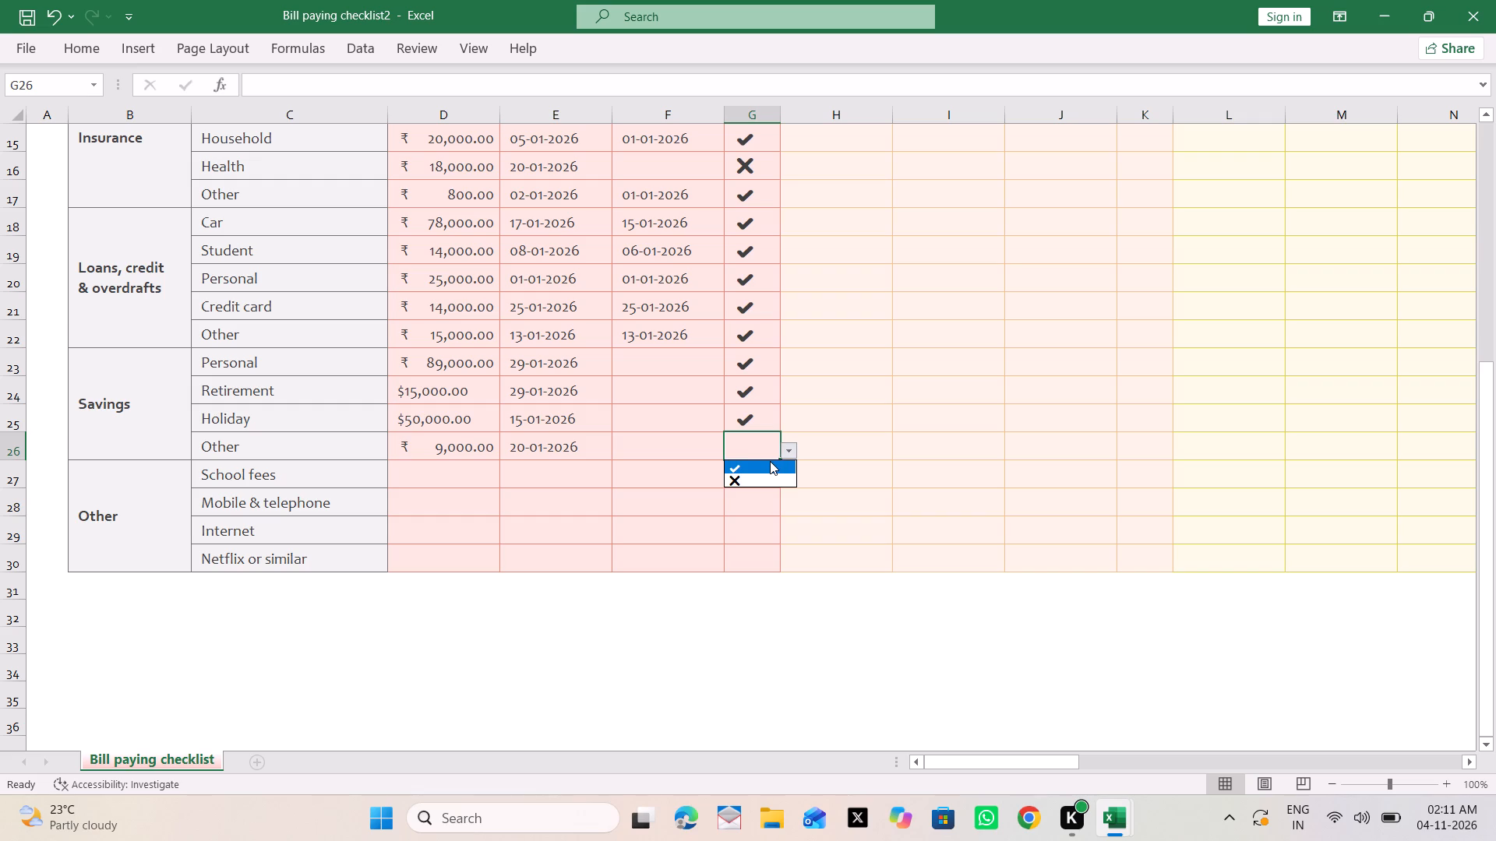
# Enter 50000 as the January School fees amount and apply the ₹ accounting format to it.
pyautogui.doubleClick(429, 476)
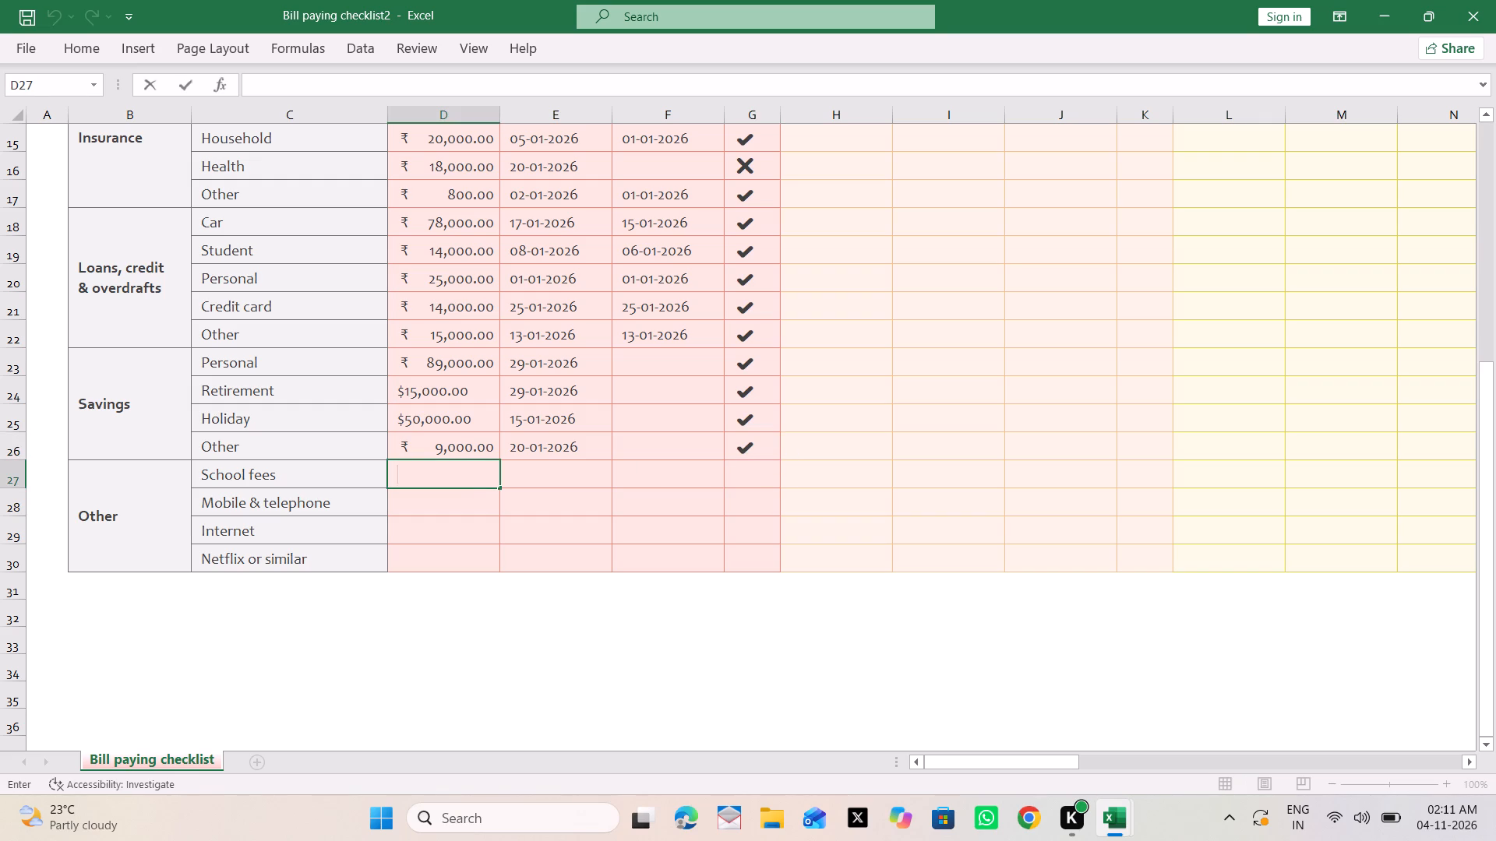
pyautogui.write('50000')
pyautogui.click(513, 479)
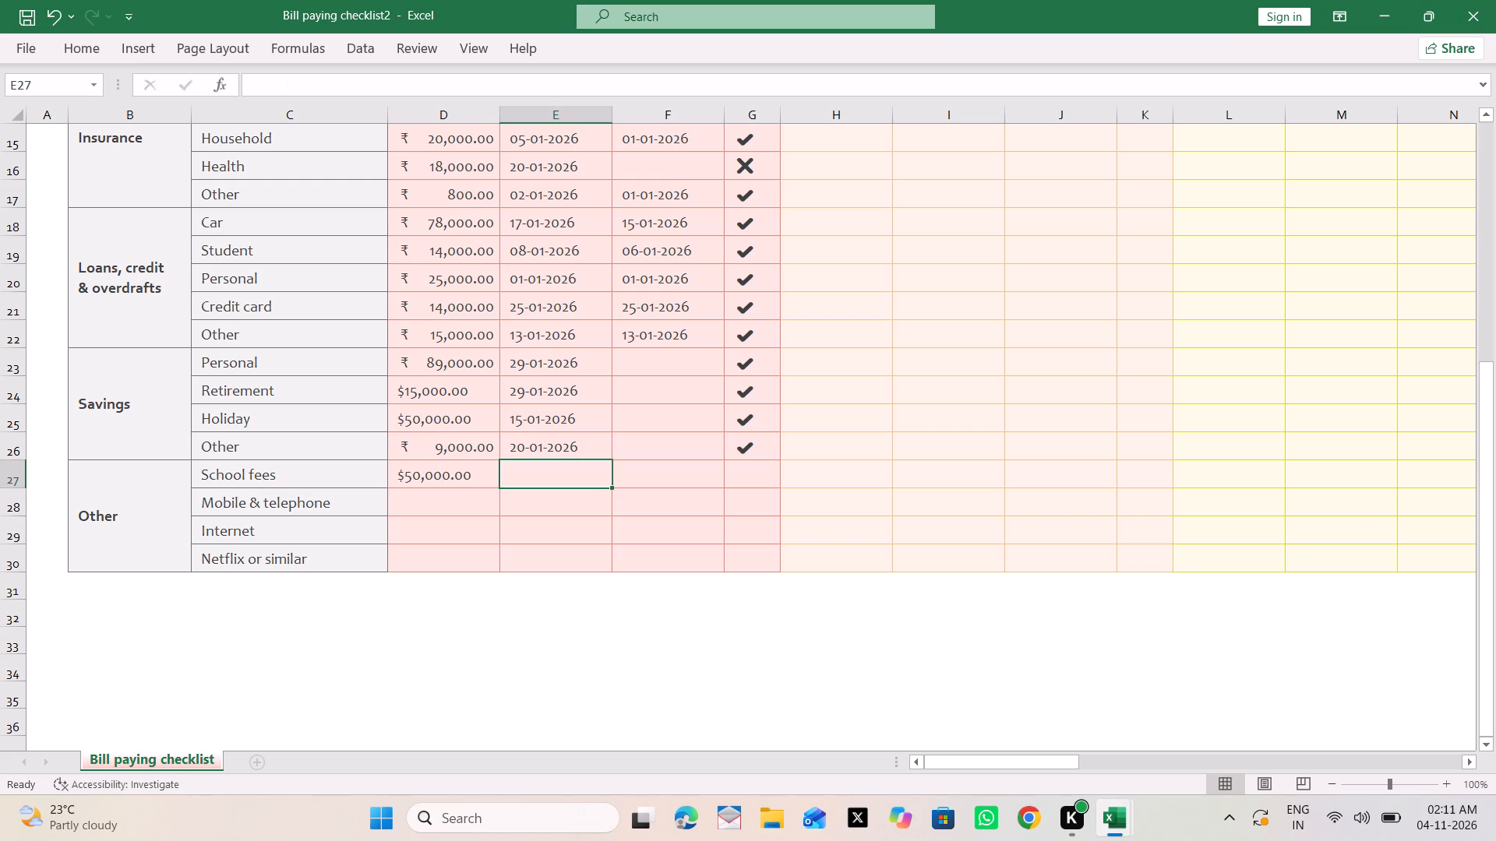
pyautogui.rightClick(470, 474)
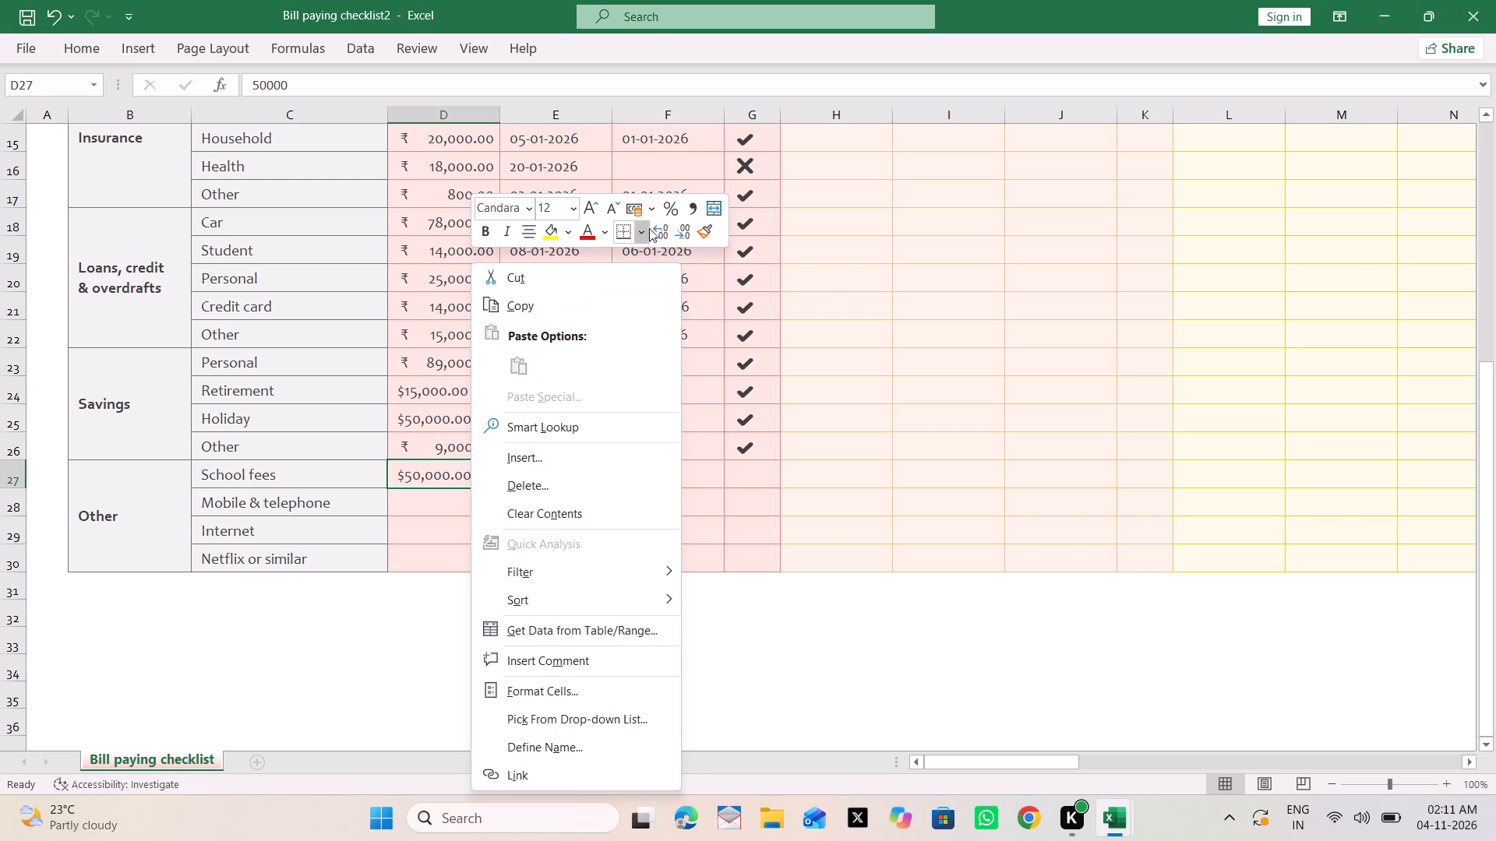
pyautogui.click(627, 206)
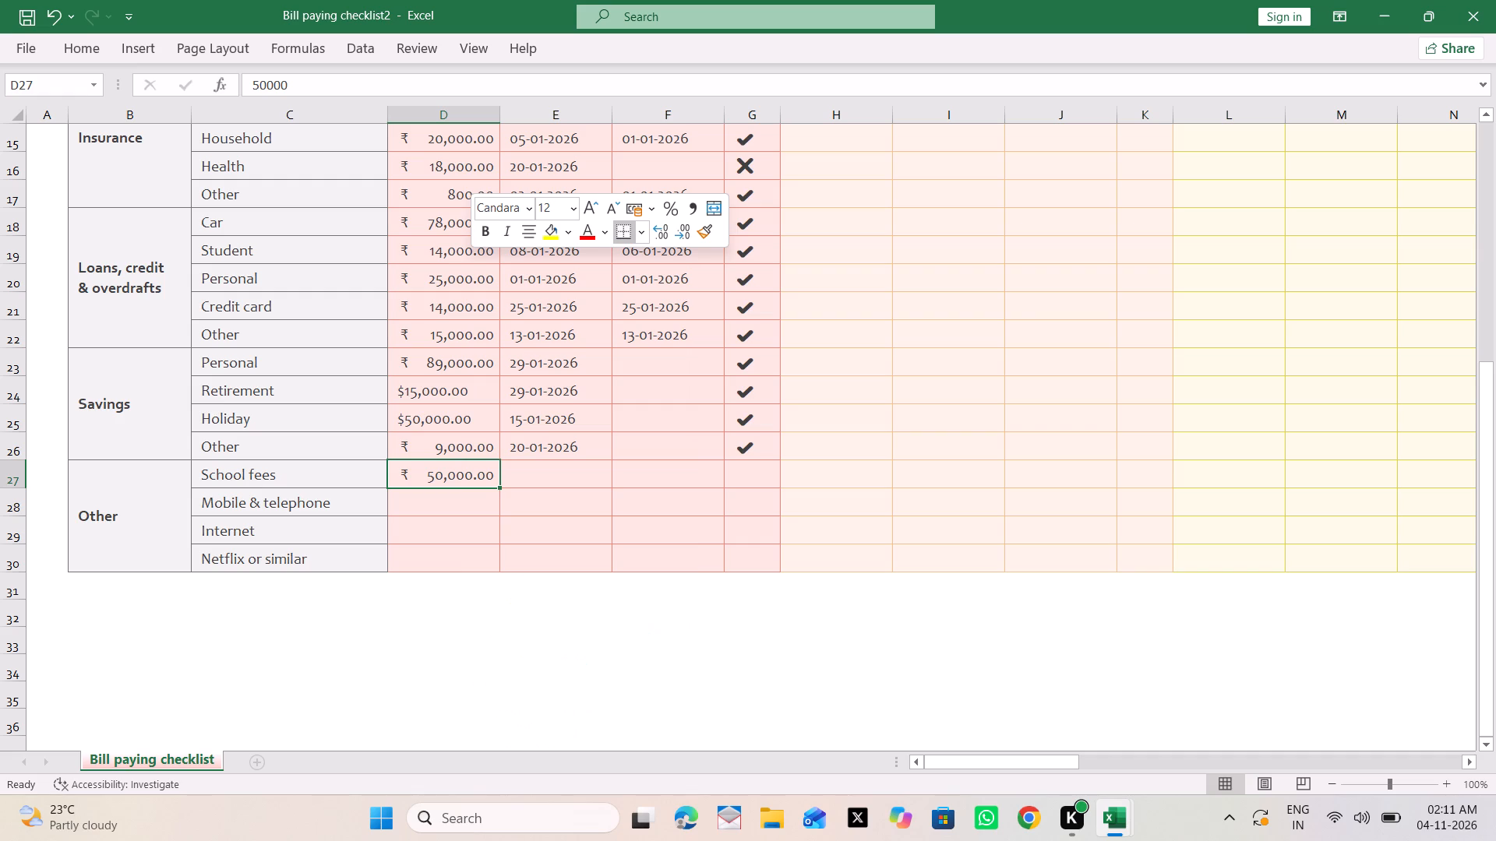
# Enter 15/01/2026 as the due date and 20/01/2026 as the date paid of the January School fees.
pyautogui.click(539, 469)
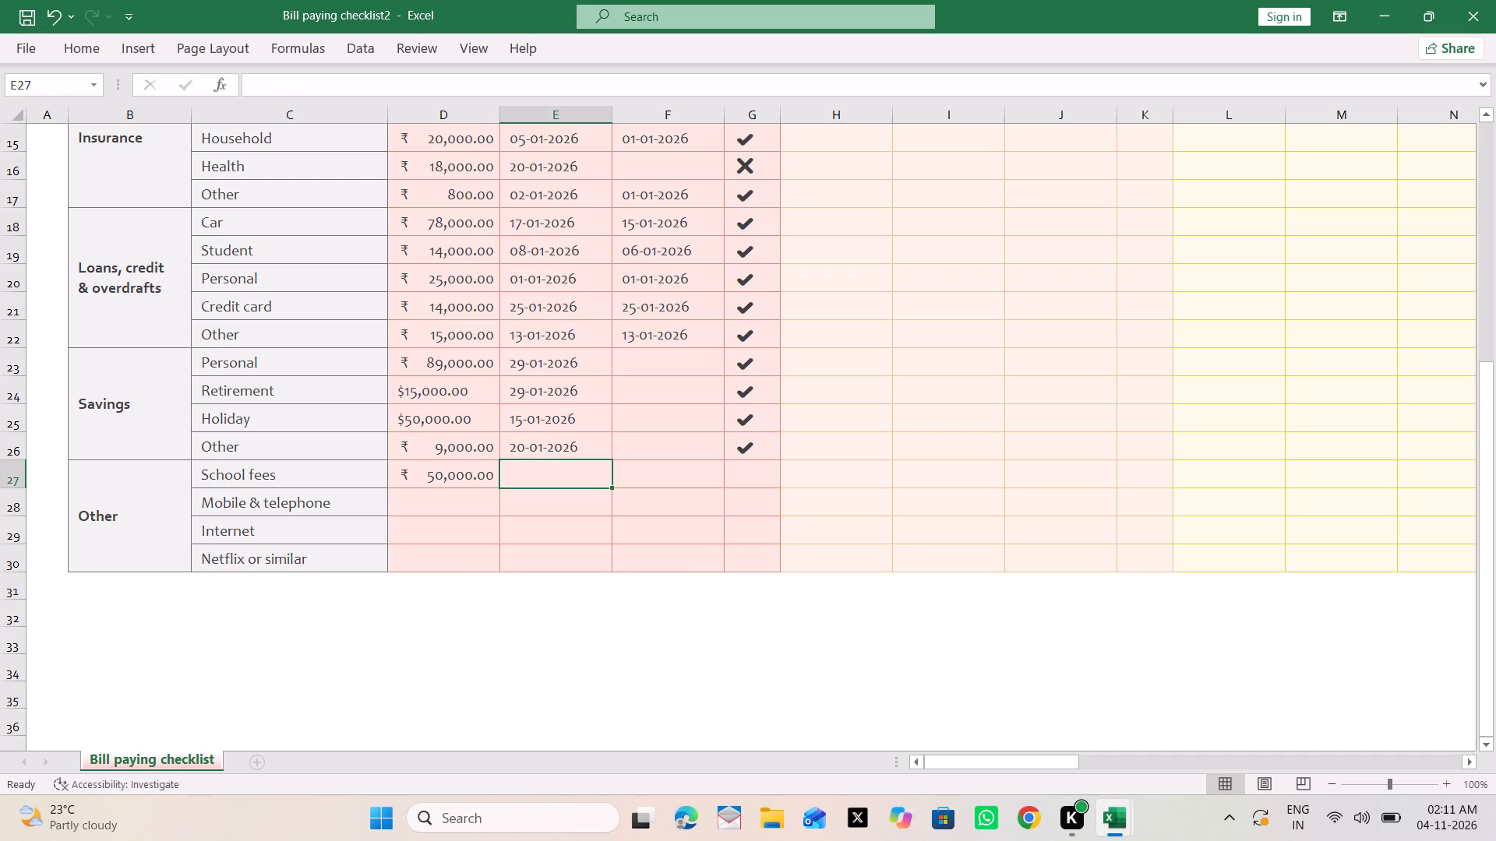
pyautogui.click(539, 469)
pyautogui.click(539, 469)
pyautogui.click(539, 469)
pyautogui.write('15/')
pyautogui.write('01/2026')
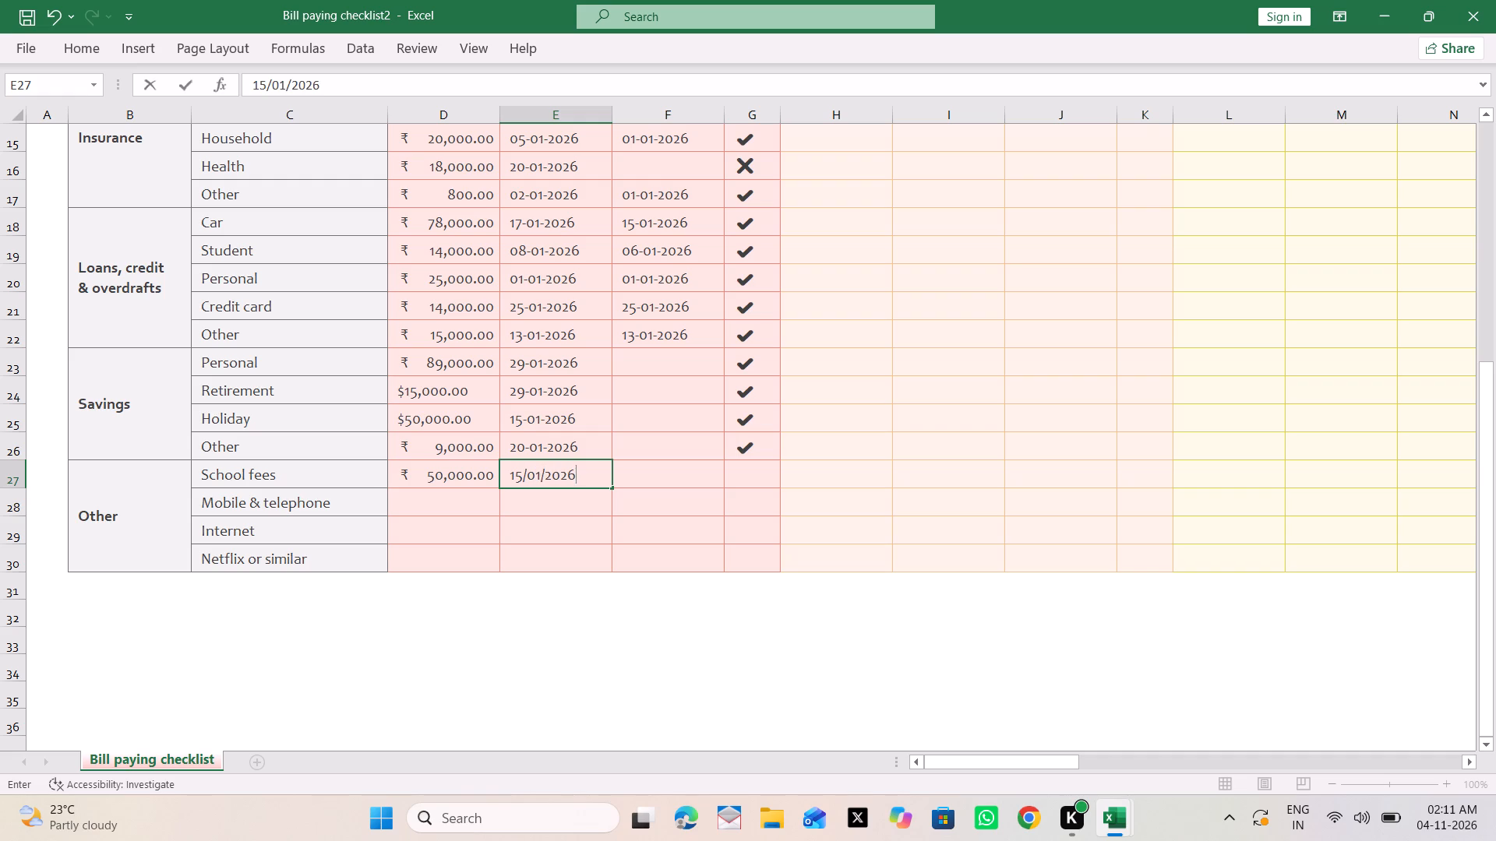
pyautogui.doubleClick(662, 466)
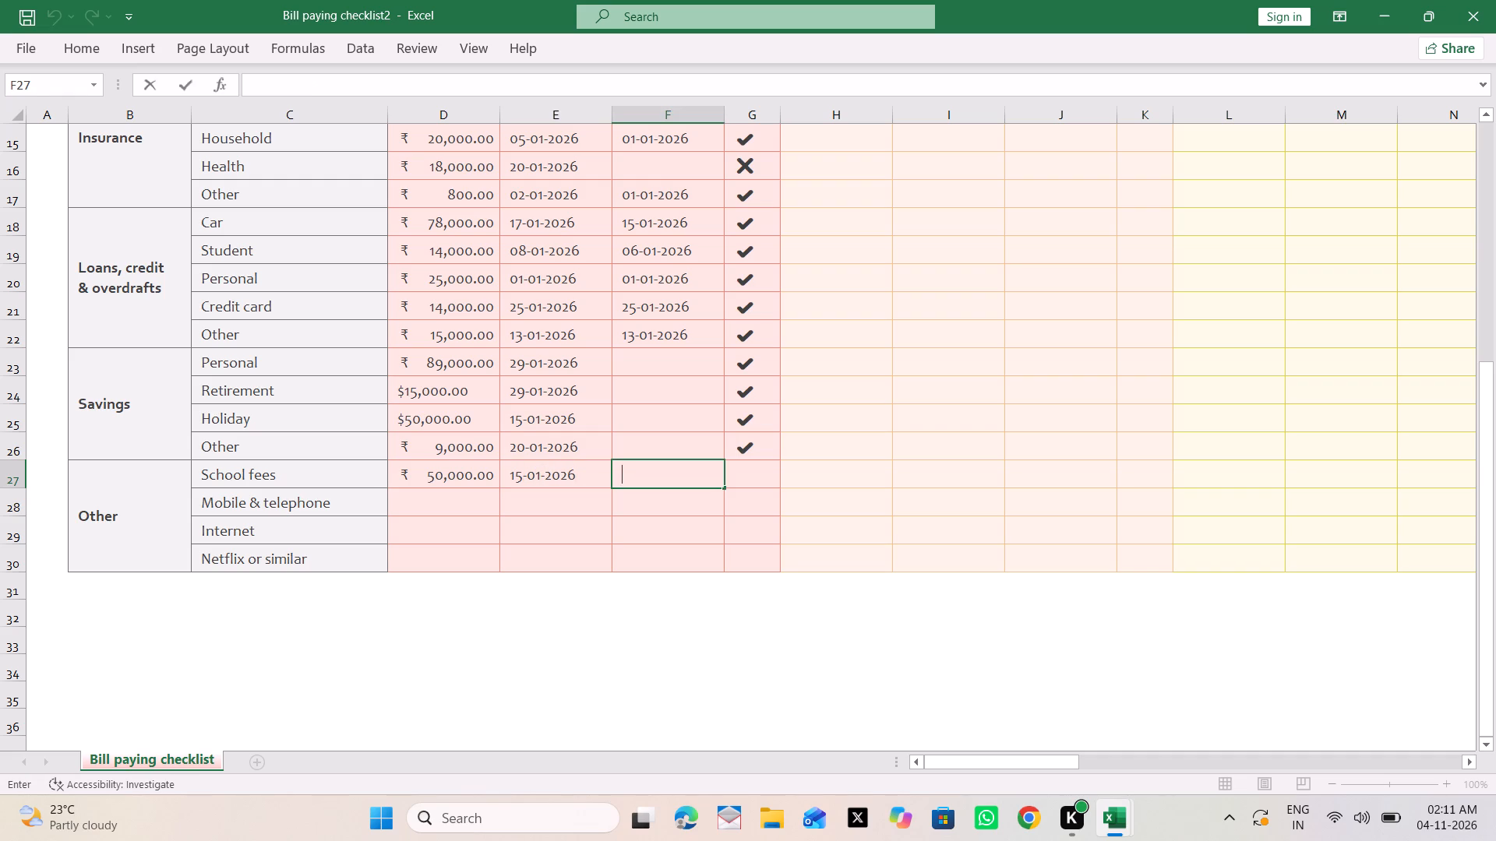
pyautogui.write('20/01/')
pyautogui.write('2026')
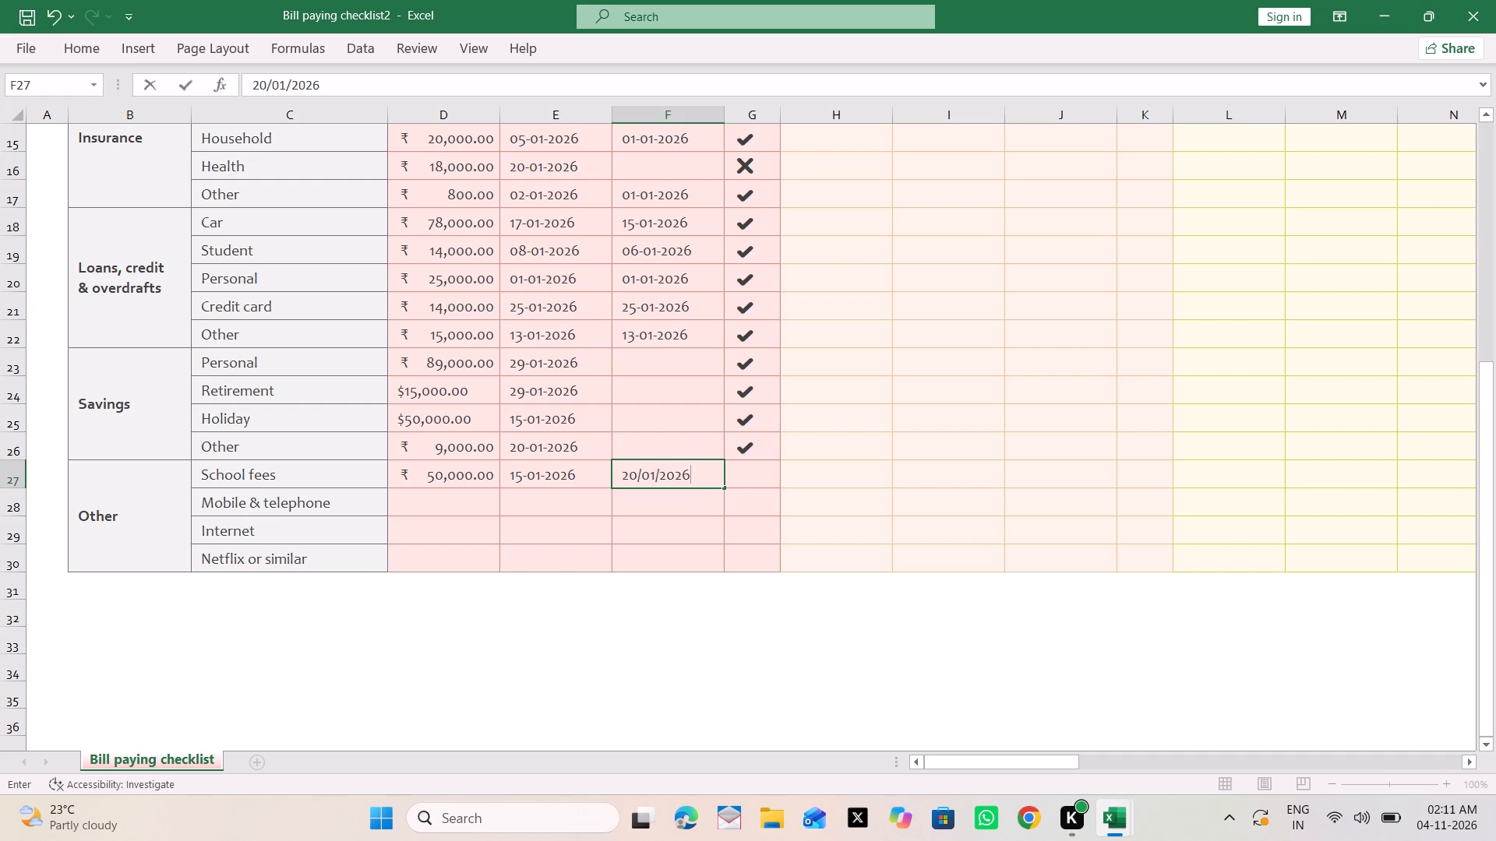
# Mark the January School fees as done with the check mark.
pyautogui.click(738, 477)
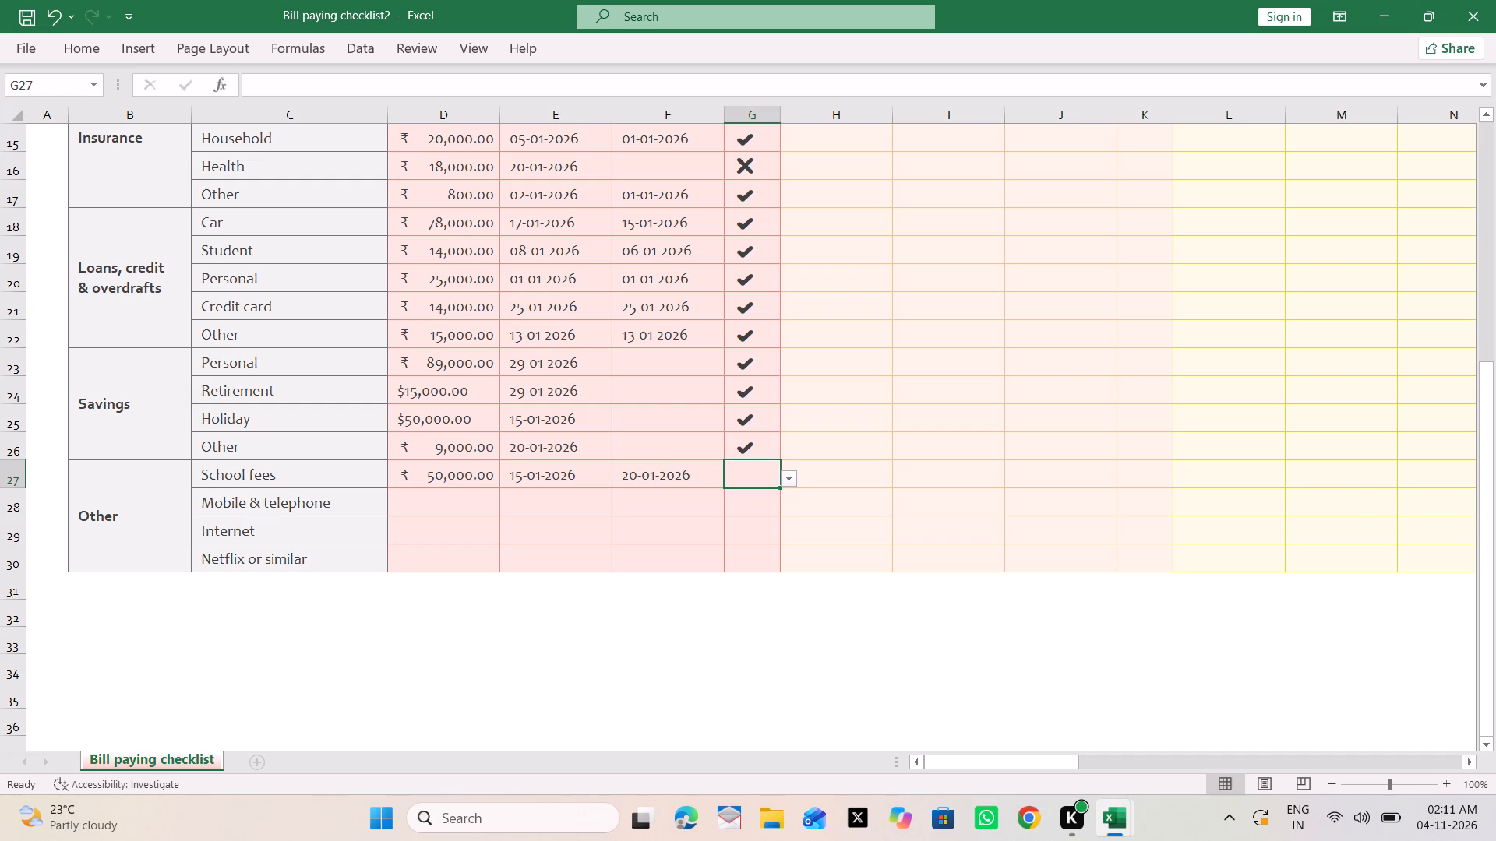
pyautogui.click(783, 474)
pyautogui.click(767, 493)
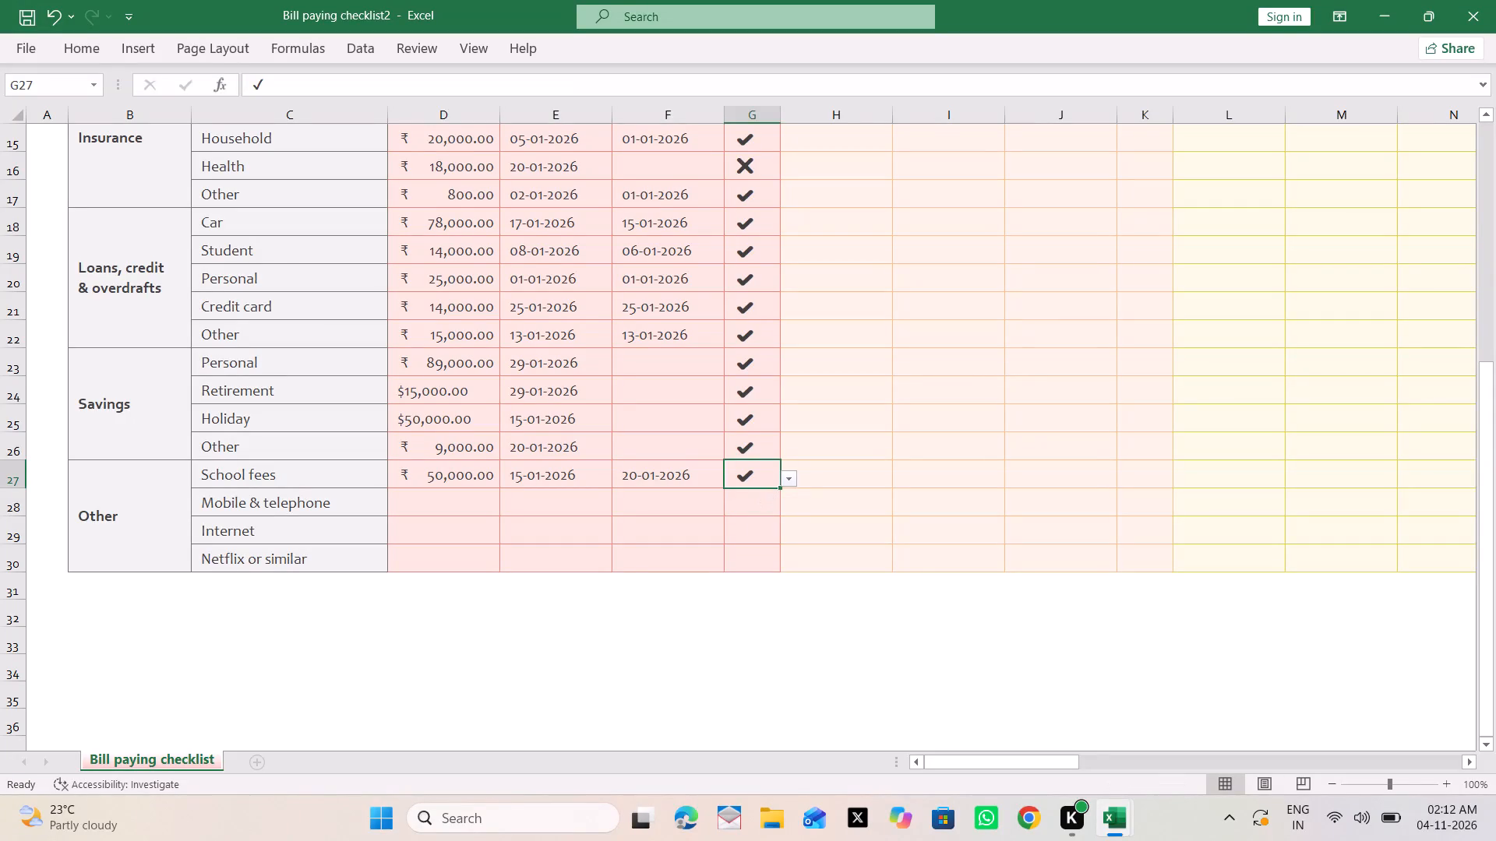
# Enter 3999 as the January Mobile & telephone amount.
pyautogui.doubleClick(467, 512)
pyautogui.click(461, 506)
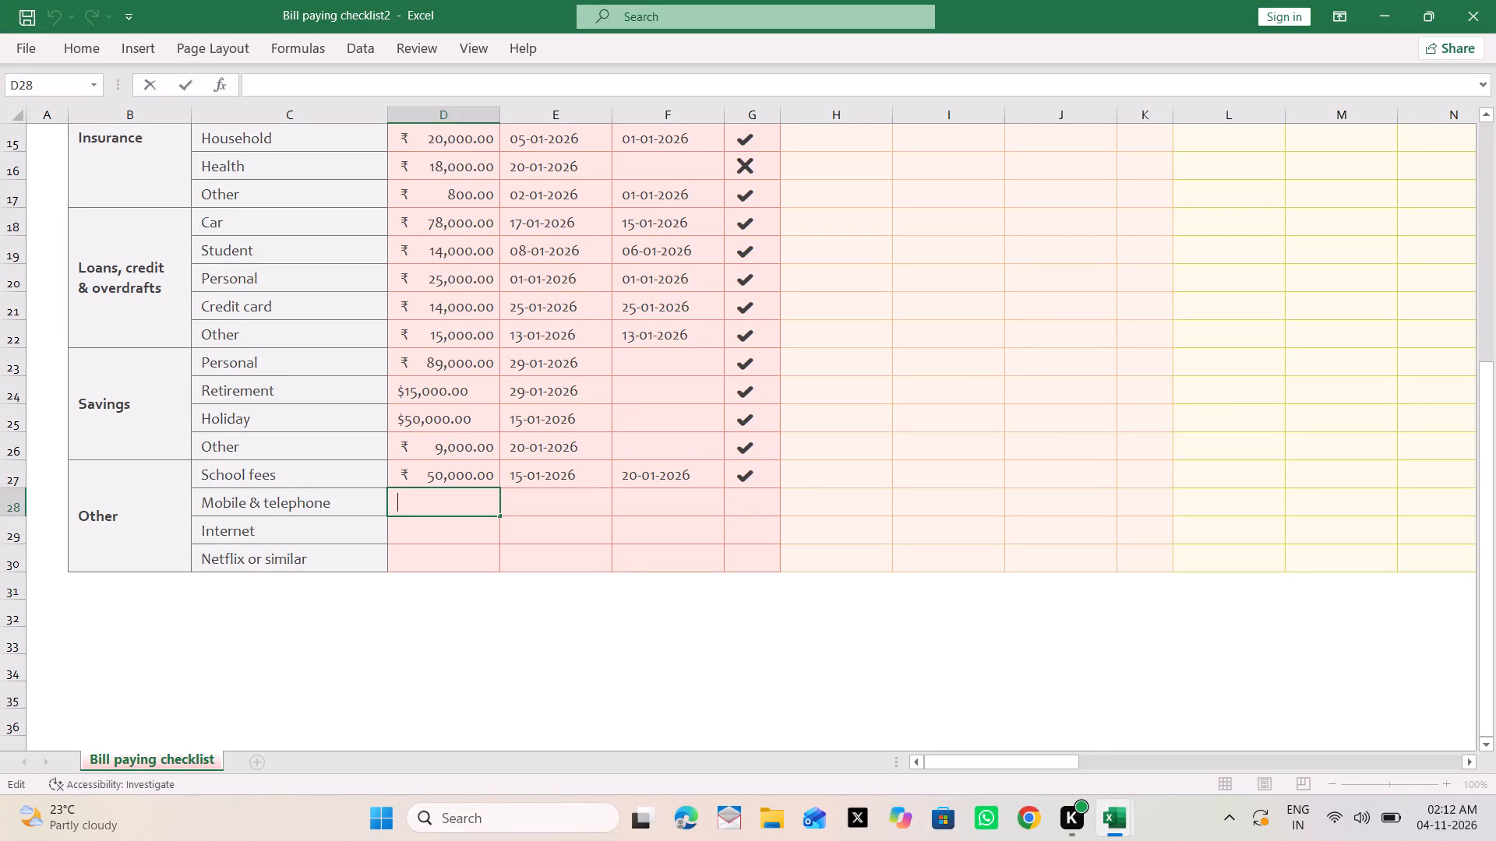
pyautogui.write('3999')
pyautogui.click(522, 505)
pyautogui.click(522, 505)
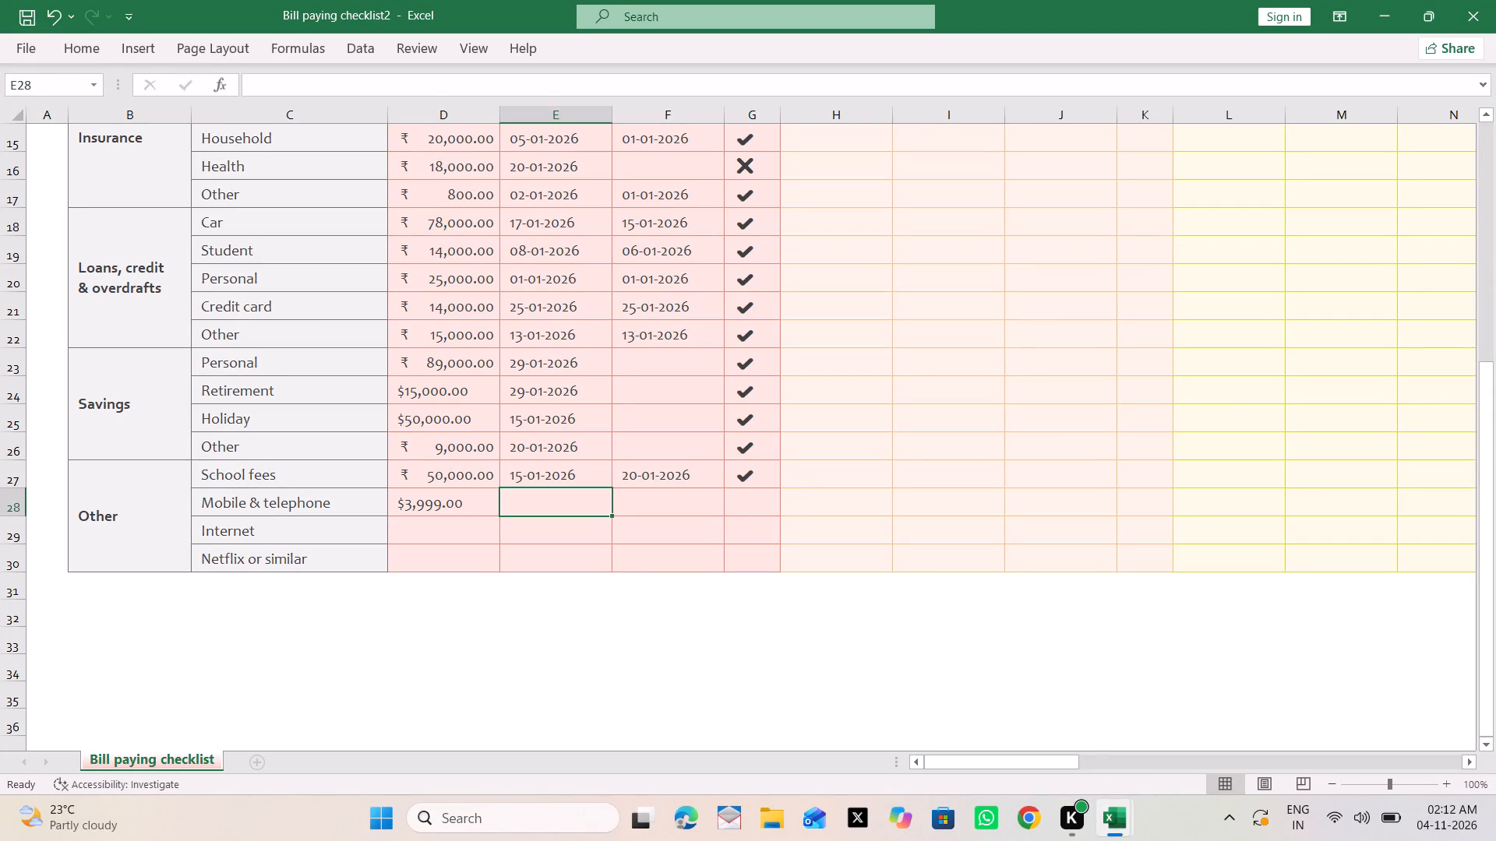
# Apply the ₹ accounting format to the January Mobile & telephone amount.
pyautogui.rightClick(472, 512)
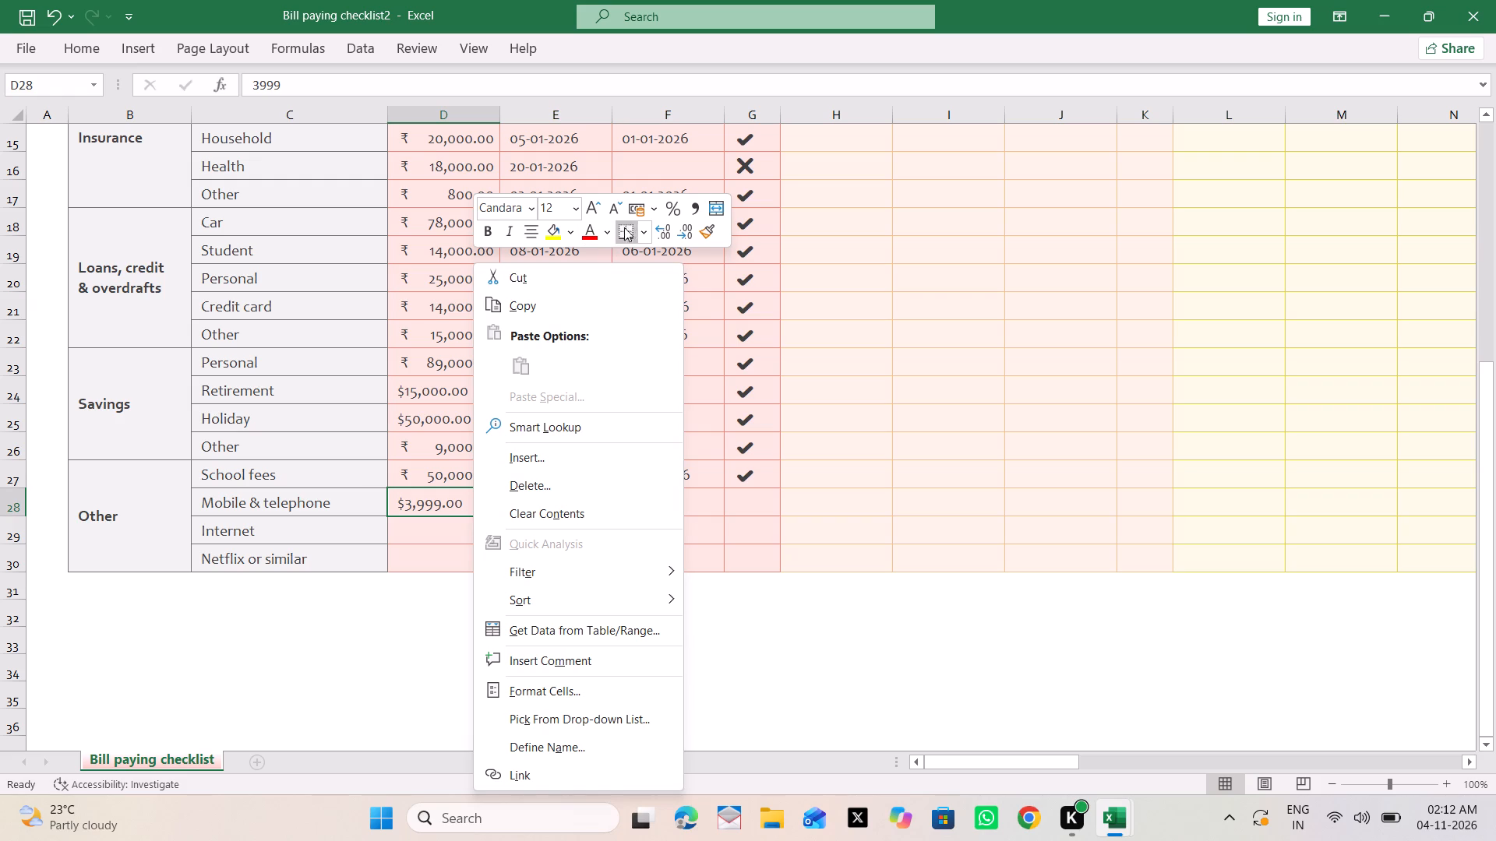
pyautogui.click(641, 208)
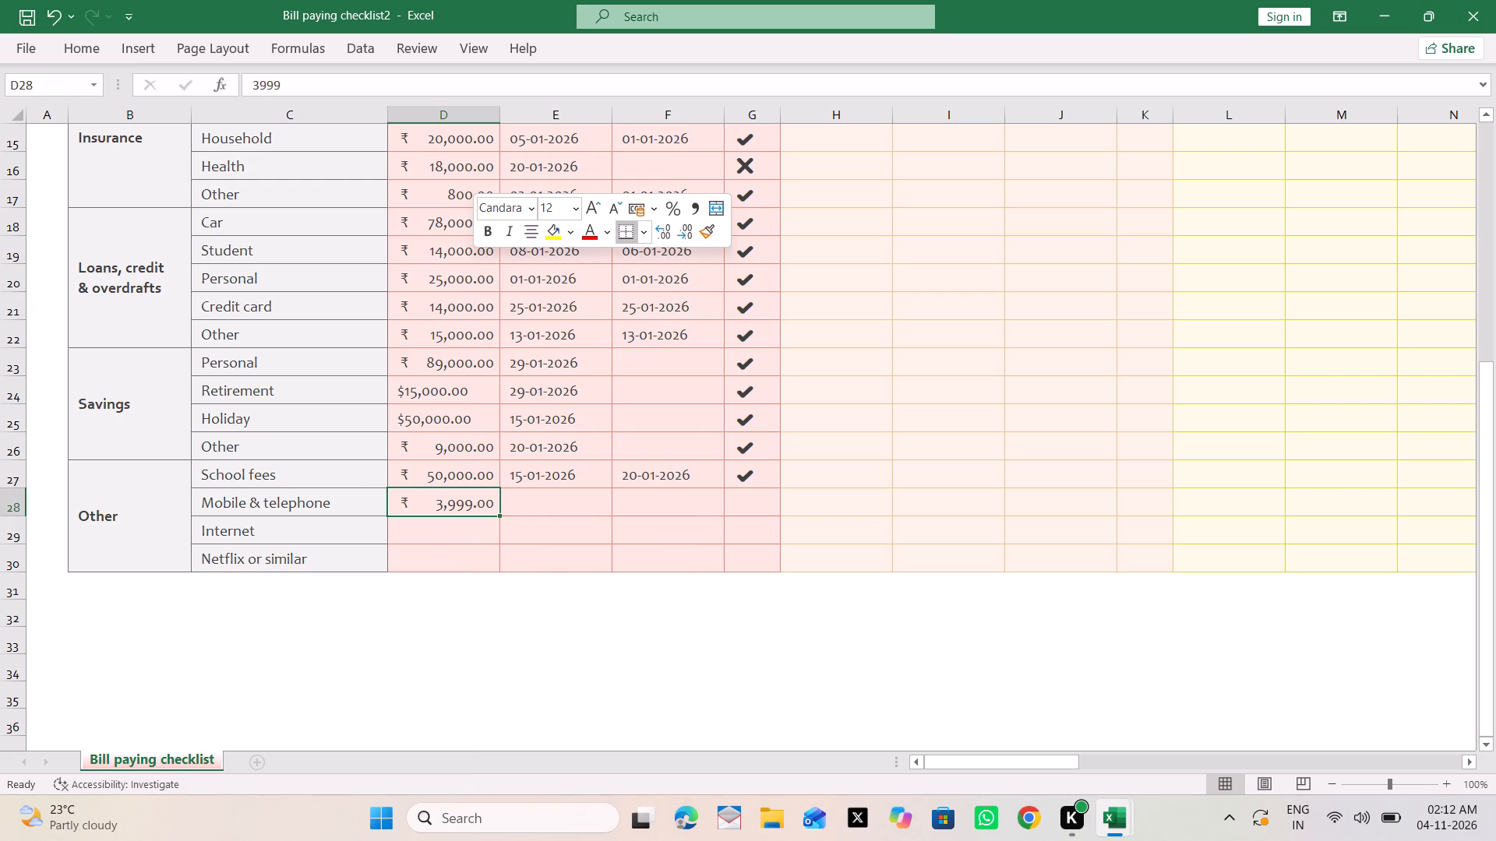
pyautogui.click(531, 513)
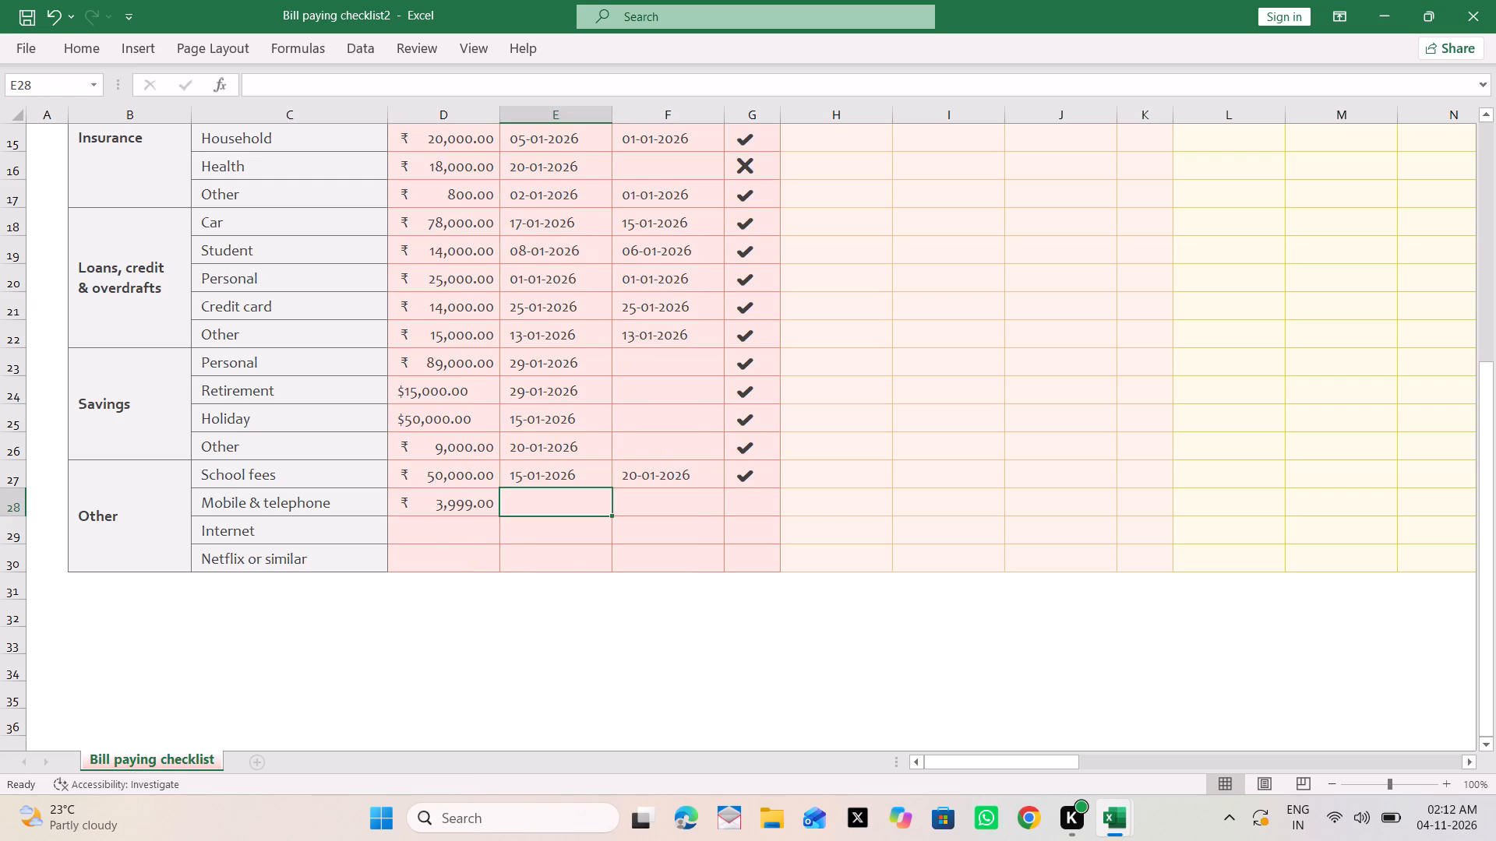
pyautogui.doubleClick(477, 506)
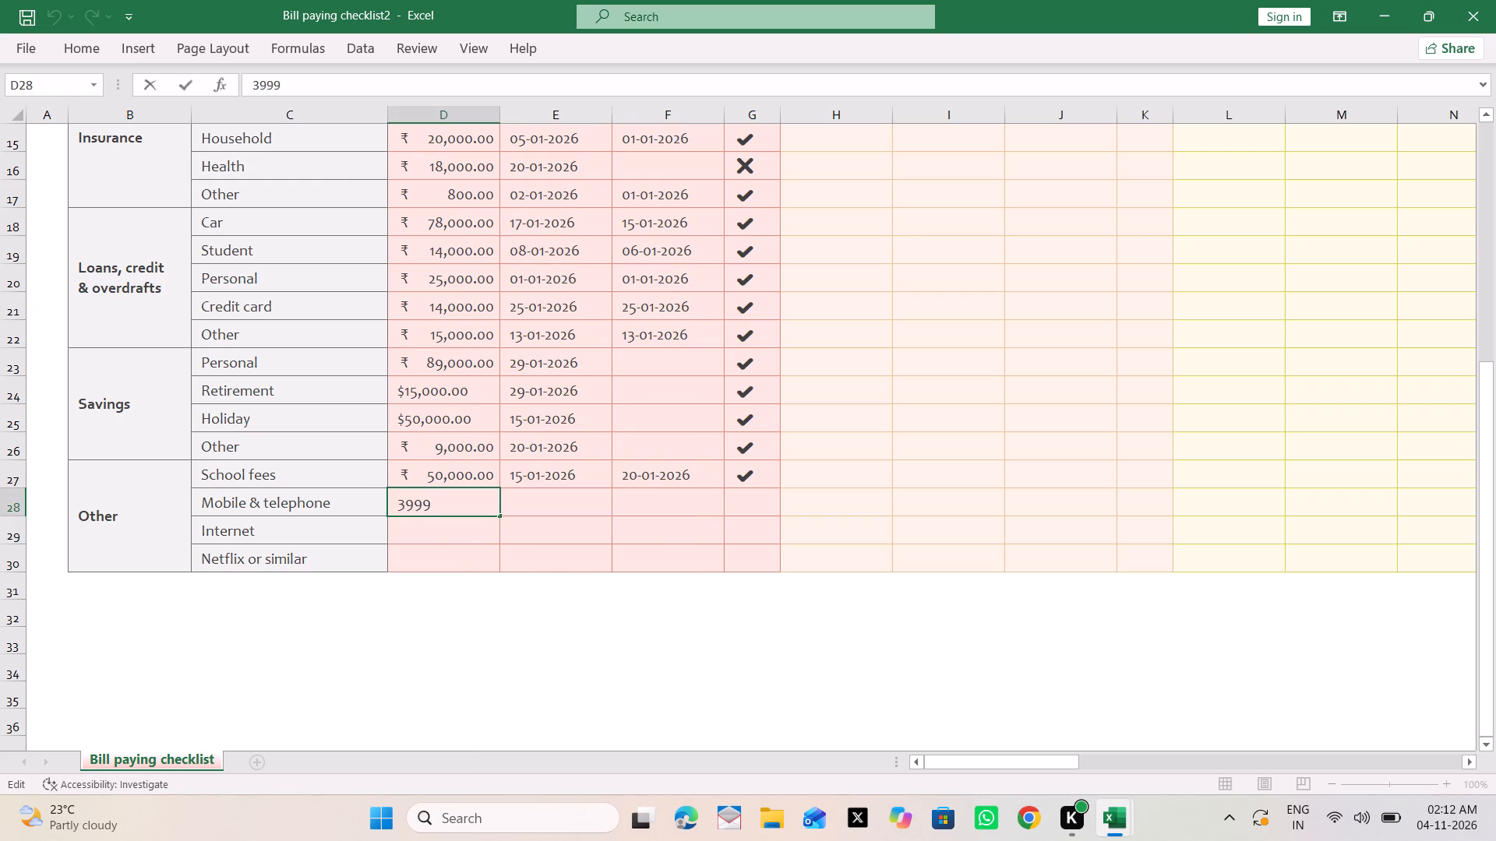
pyautogui.press('Right')
# Enter 01/01/2026 as the due date and 05/01/2026 as the date paid of the January Mobile & telephone bill.
pyautogui.doubleClick(506, 507)
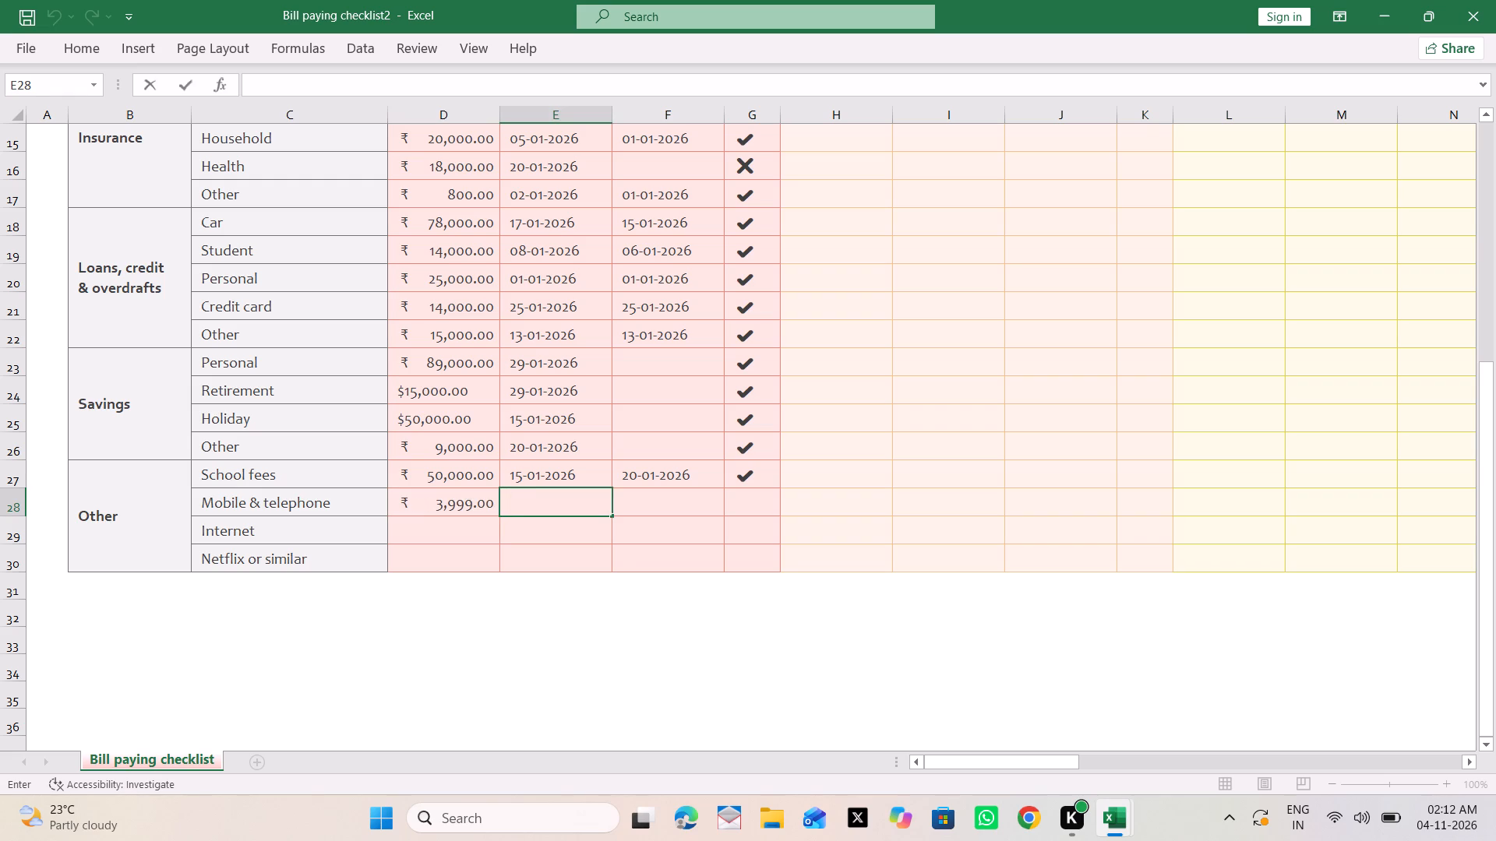
pyautogui.write('01/01/2026')
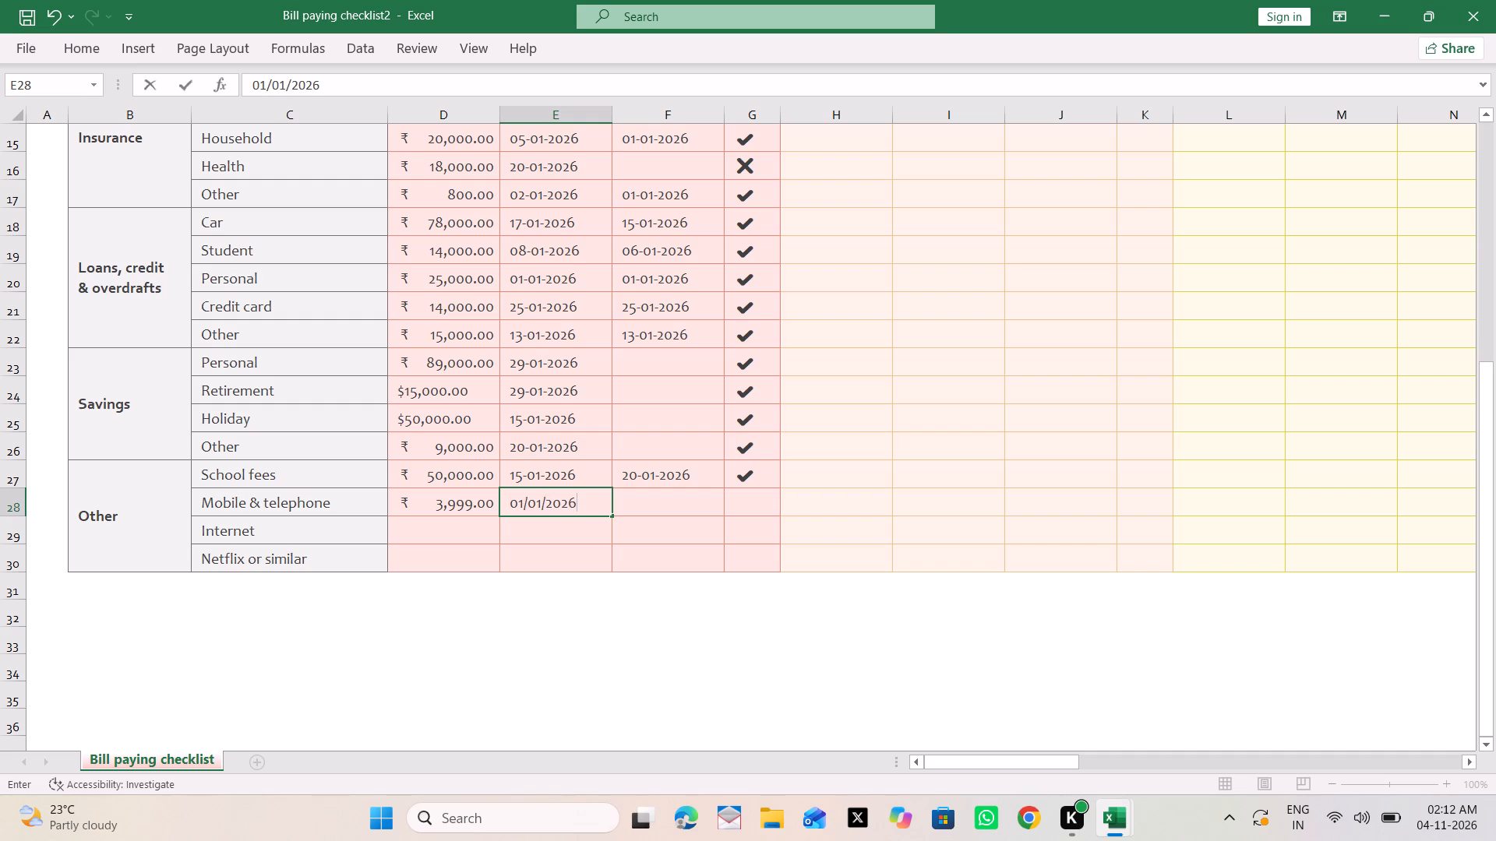
pyautogui.click(628, 498)
pyautogui.click(628, 498)
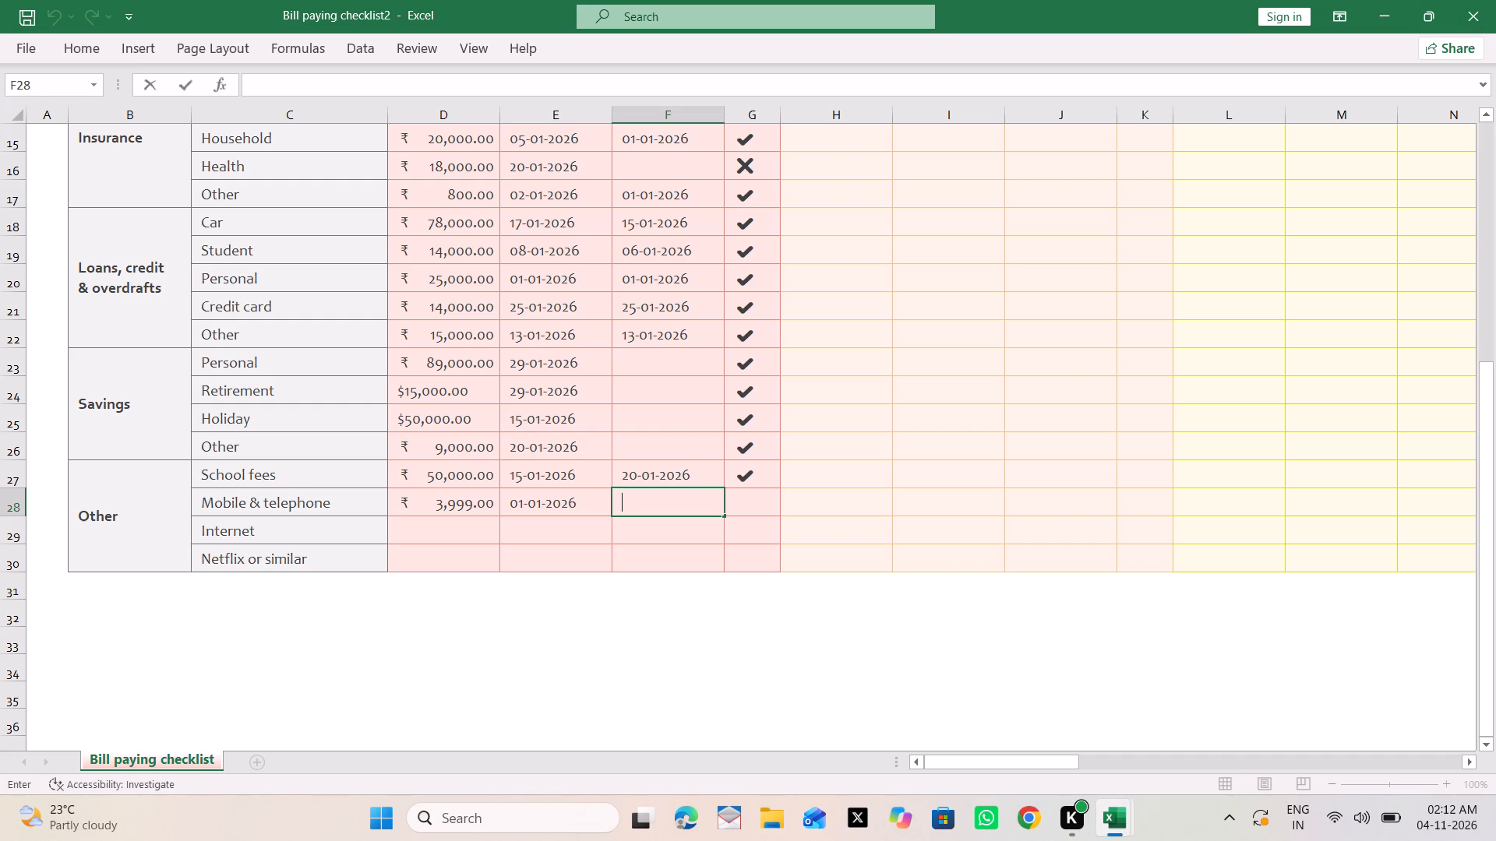
pyautogui.write('05/01/202+')
pyautogui.press('BackSpace')
pyautogui.press('6')
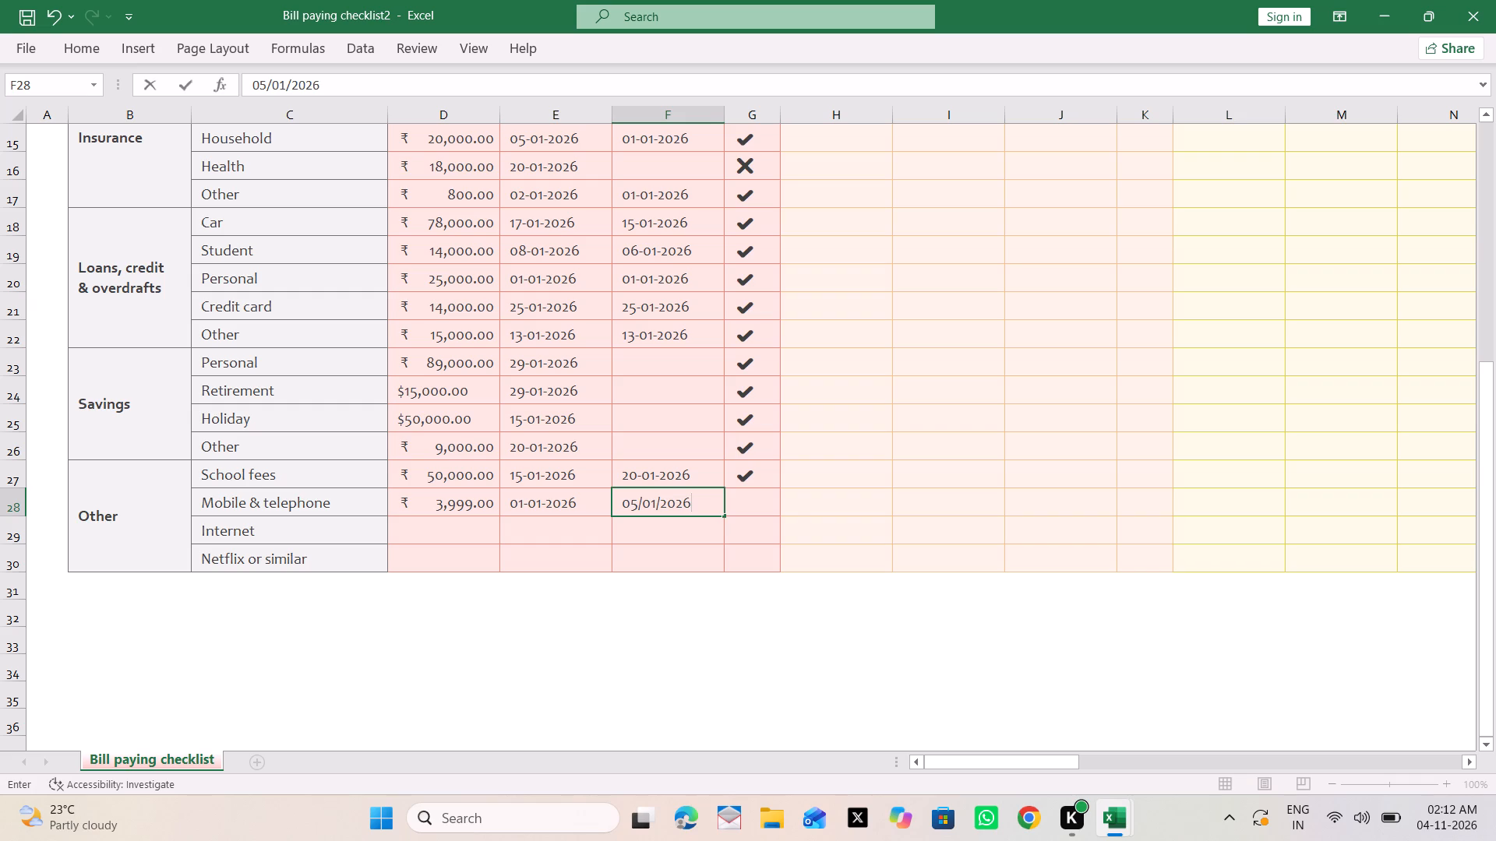
# Mark the January Mobile & telephone bill as done with the check mark.
pyautogui.click(757, 494)
pyautogui.click(789, 505)
pyautogui.click(774, 523)
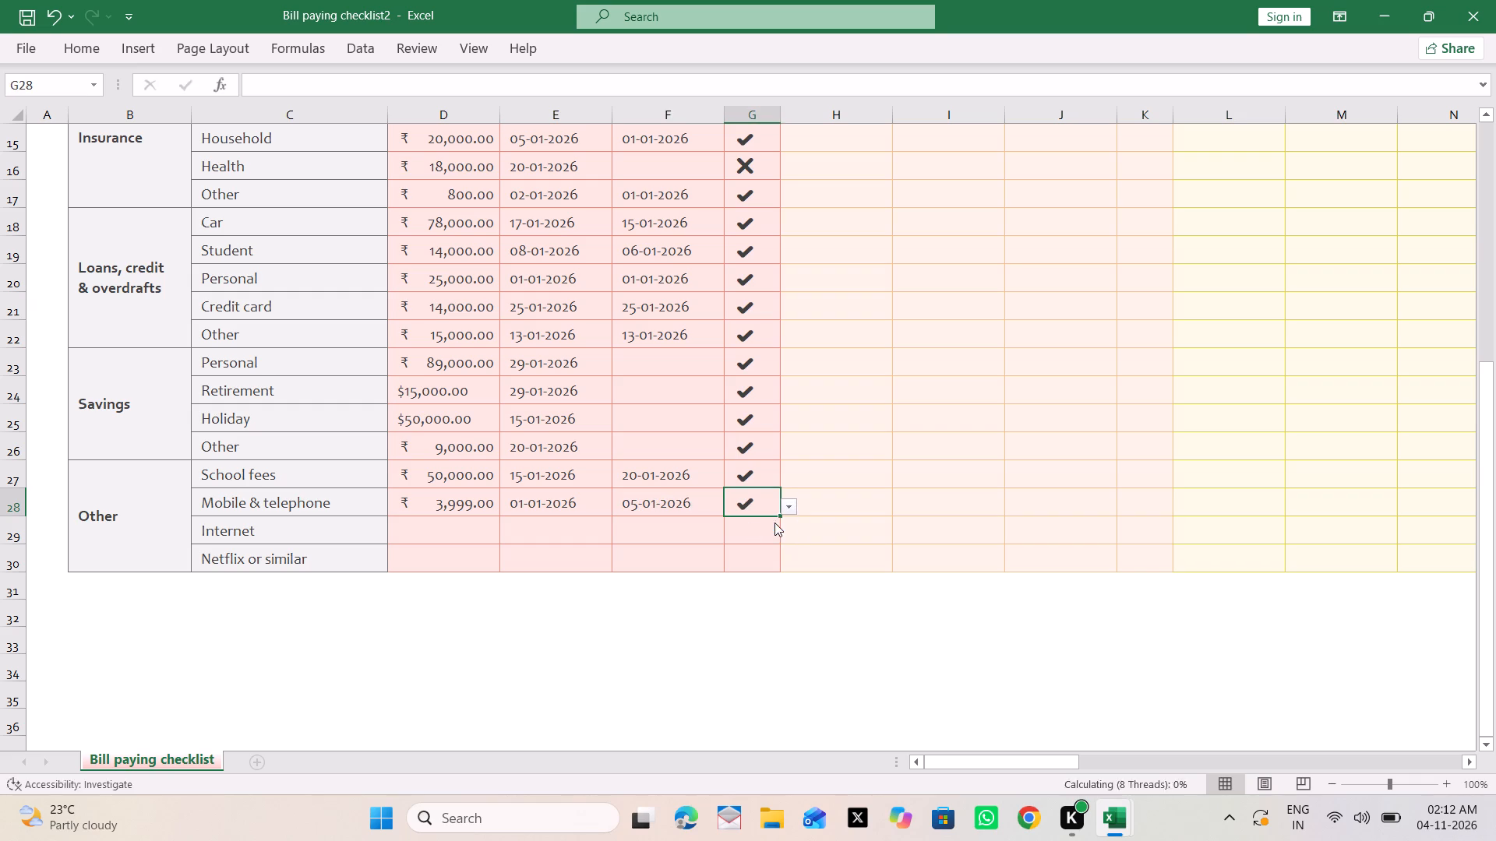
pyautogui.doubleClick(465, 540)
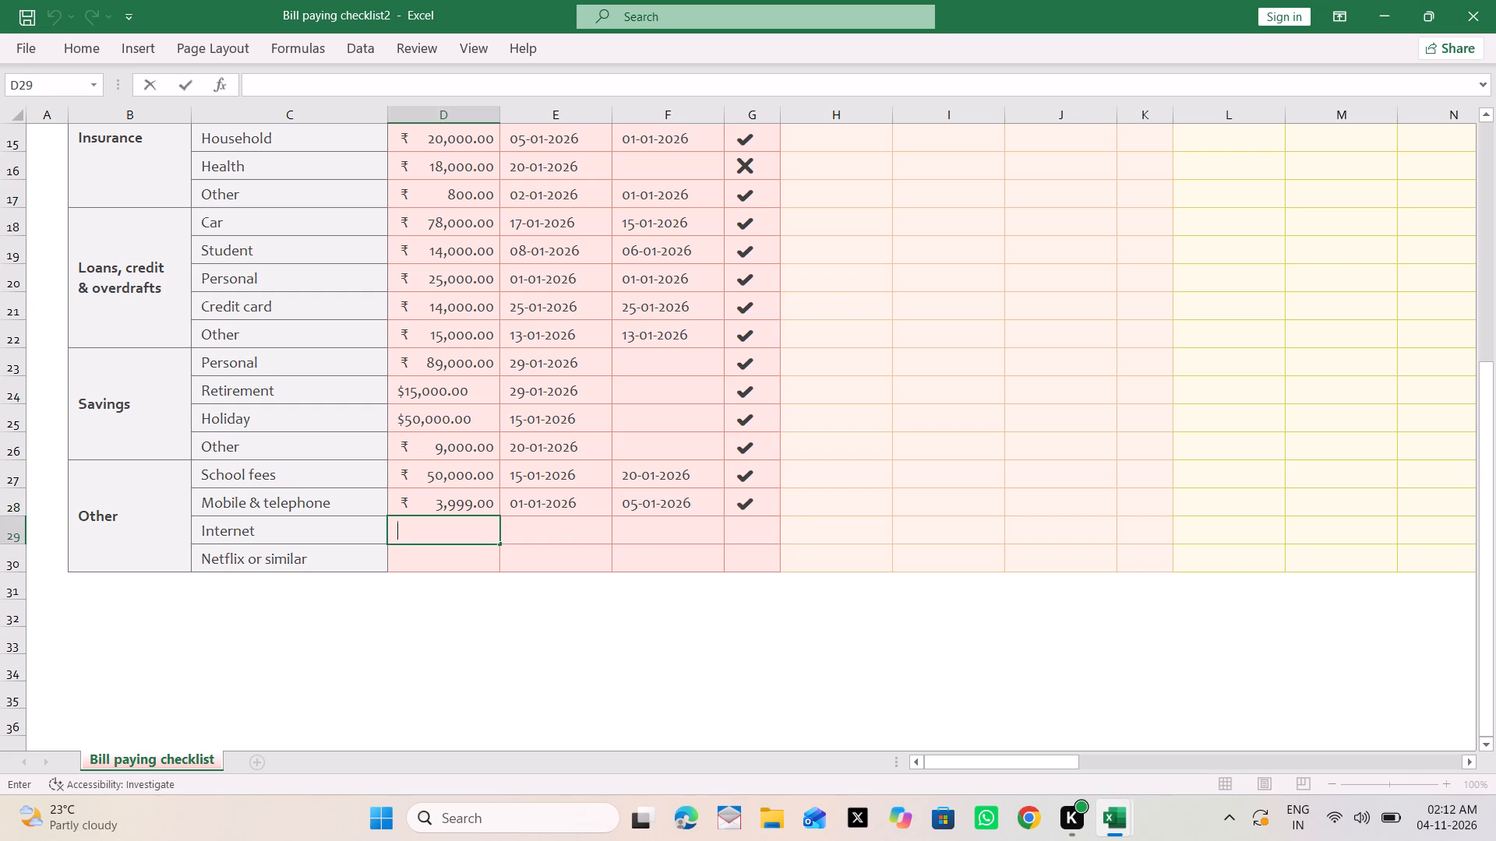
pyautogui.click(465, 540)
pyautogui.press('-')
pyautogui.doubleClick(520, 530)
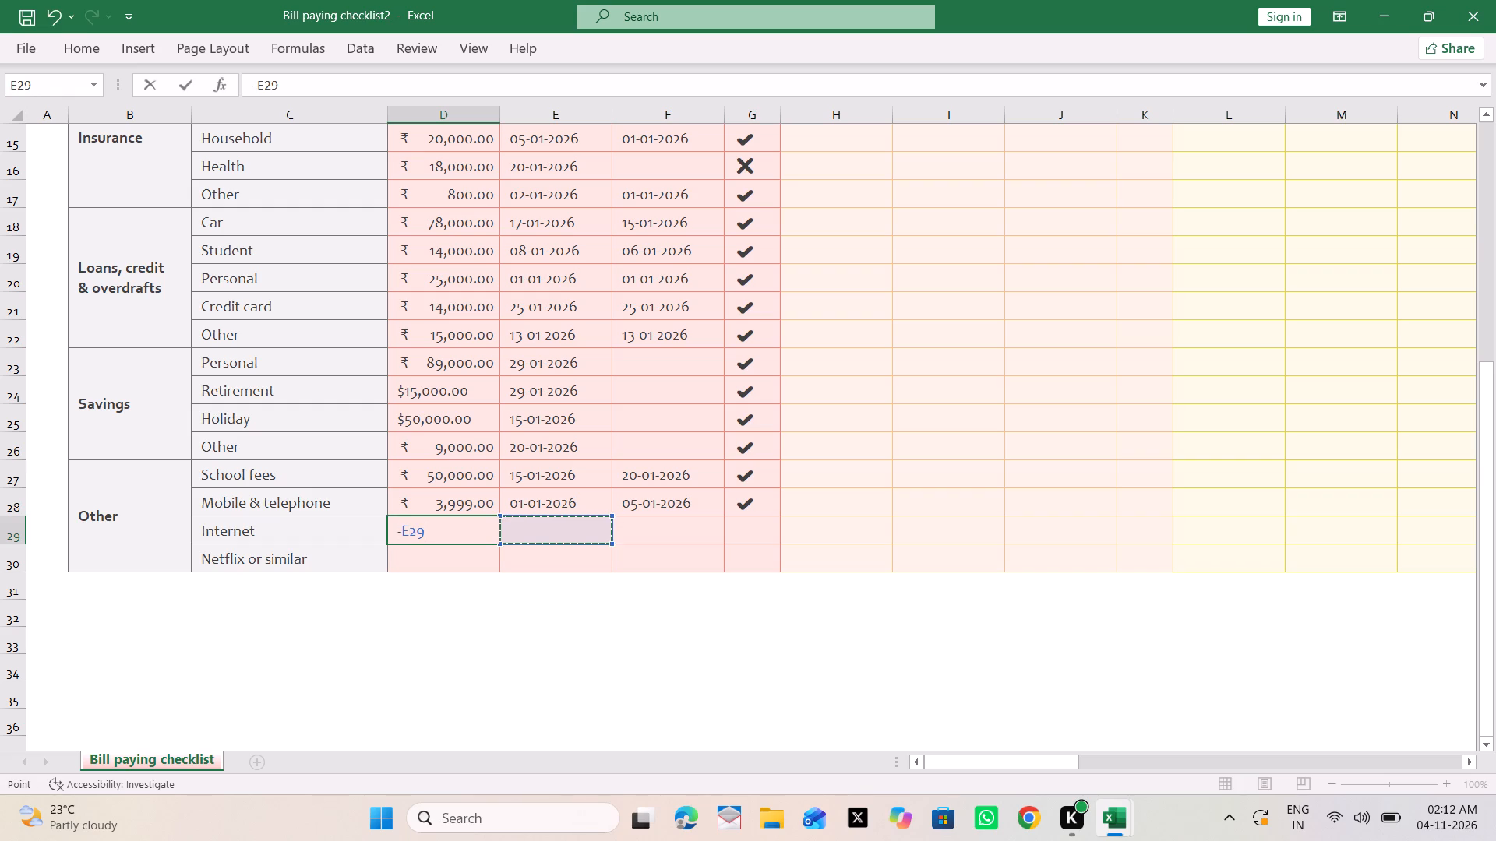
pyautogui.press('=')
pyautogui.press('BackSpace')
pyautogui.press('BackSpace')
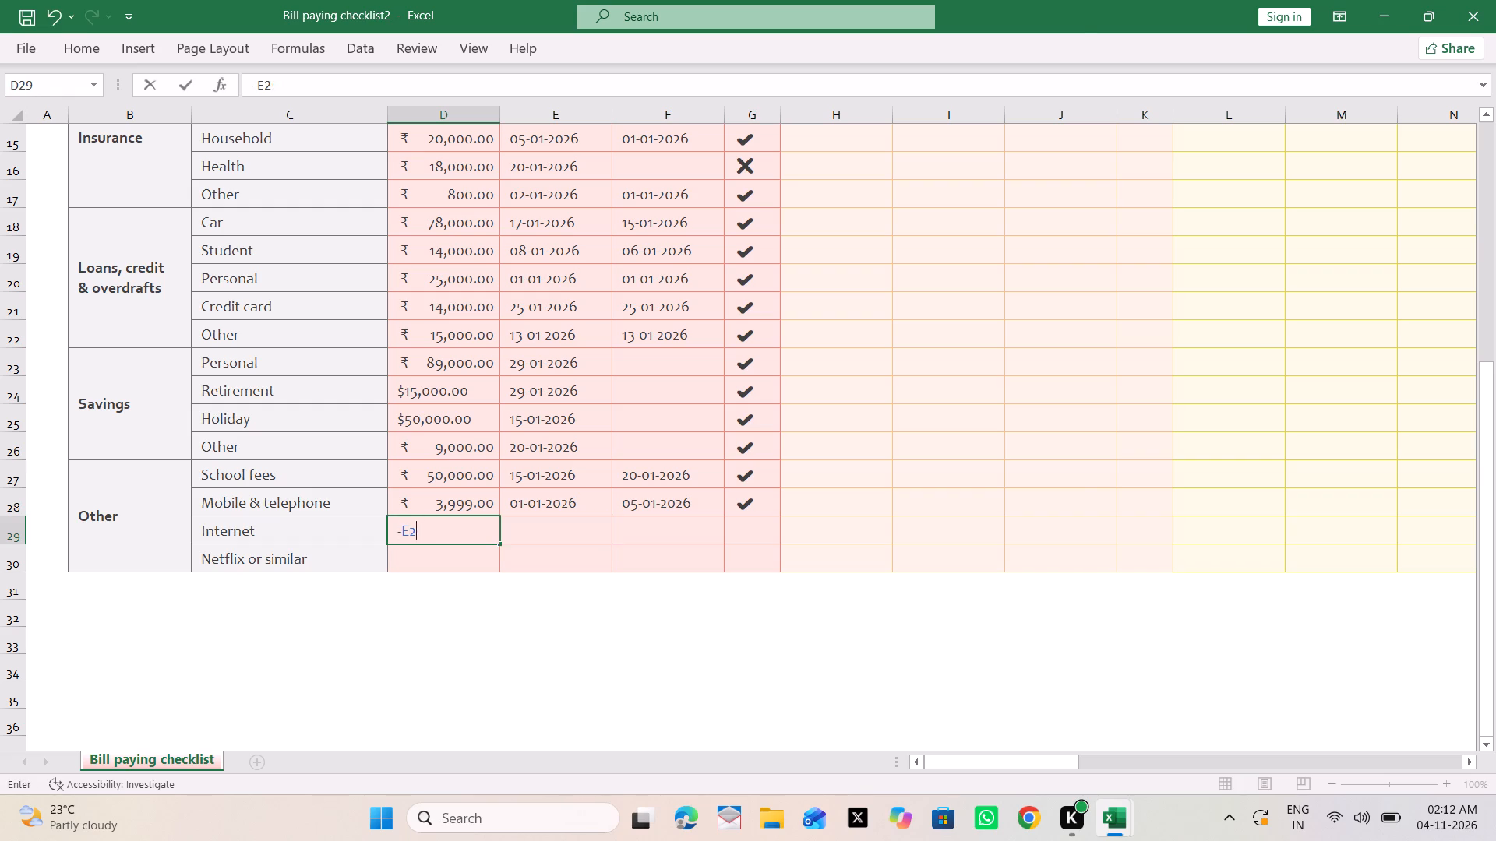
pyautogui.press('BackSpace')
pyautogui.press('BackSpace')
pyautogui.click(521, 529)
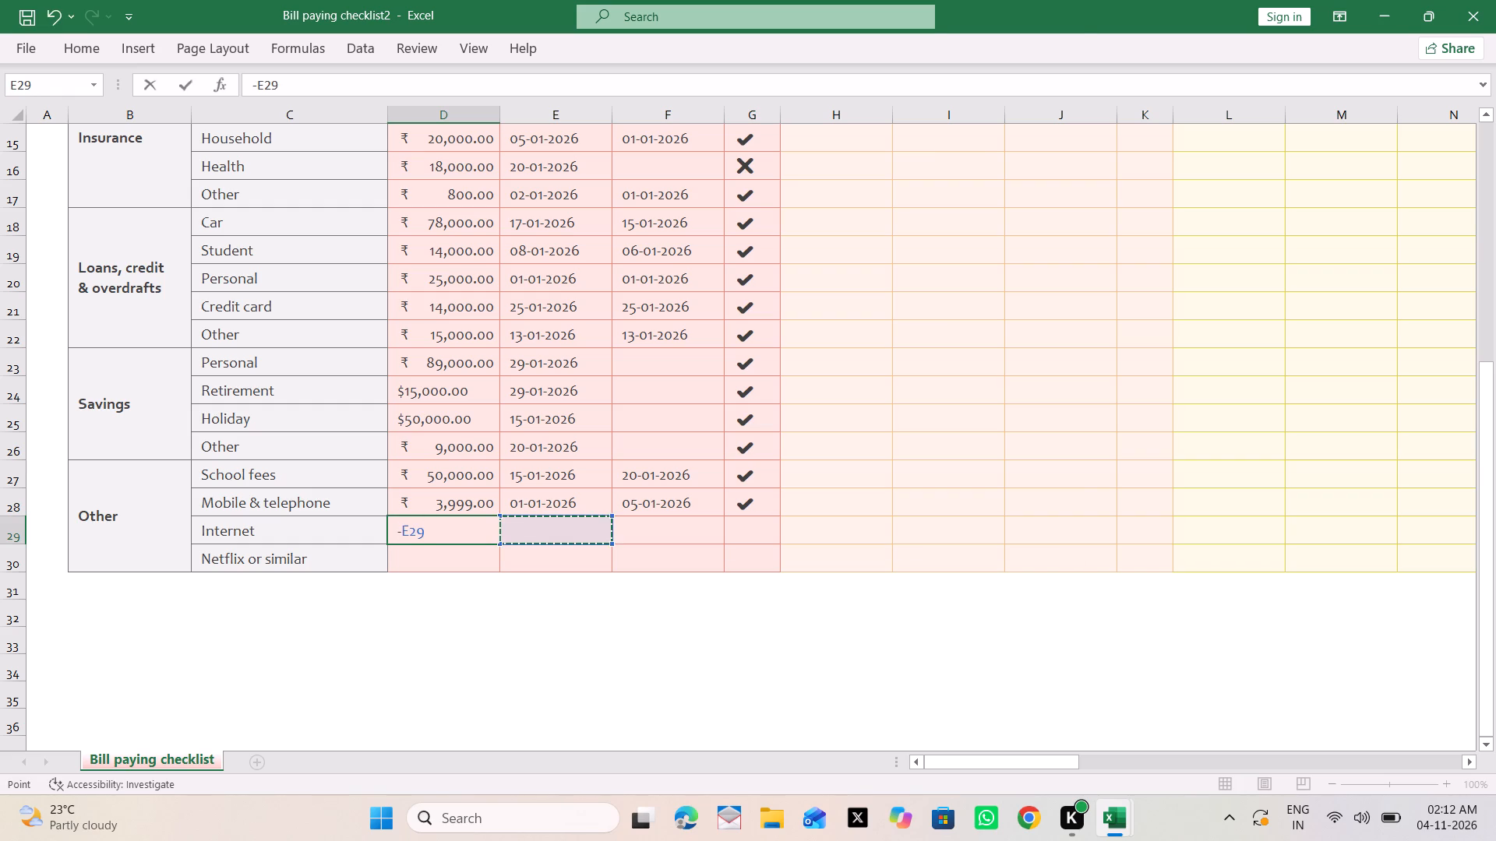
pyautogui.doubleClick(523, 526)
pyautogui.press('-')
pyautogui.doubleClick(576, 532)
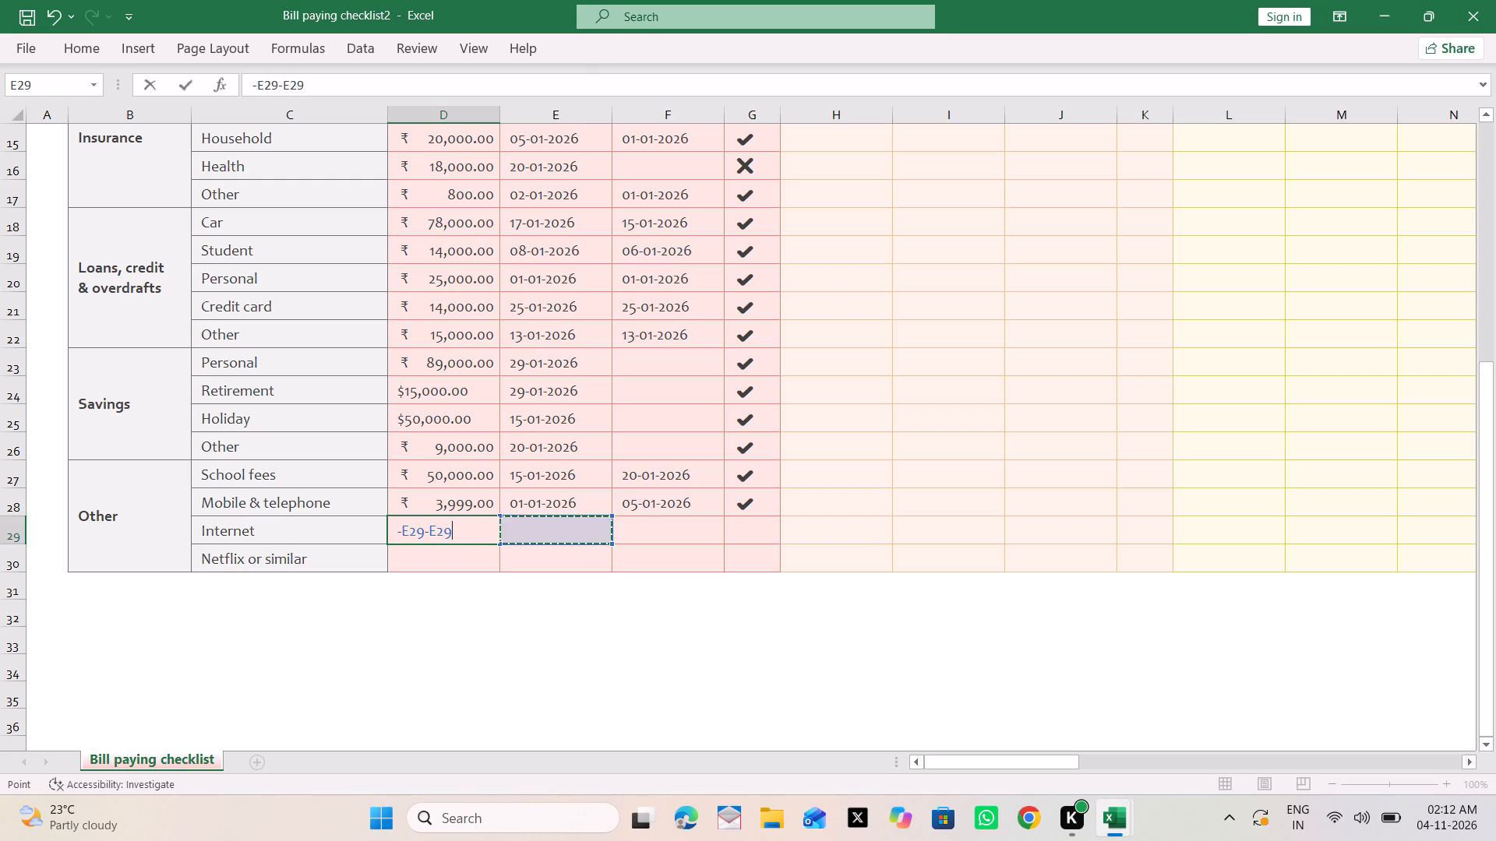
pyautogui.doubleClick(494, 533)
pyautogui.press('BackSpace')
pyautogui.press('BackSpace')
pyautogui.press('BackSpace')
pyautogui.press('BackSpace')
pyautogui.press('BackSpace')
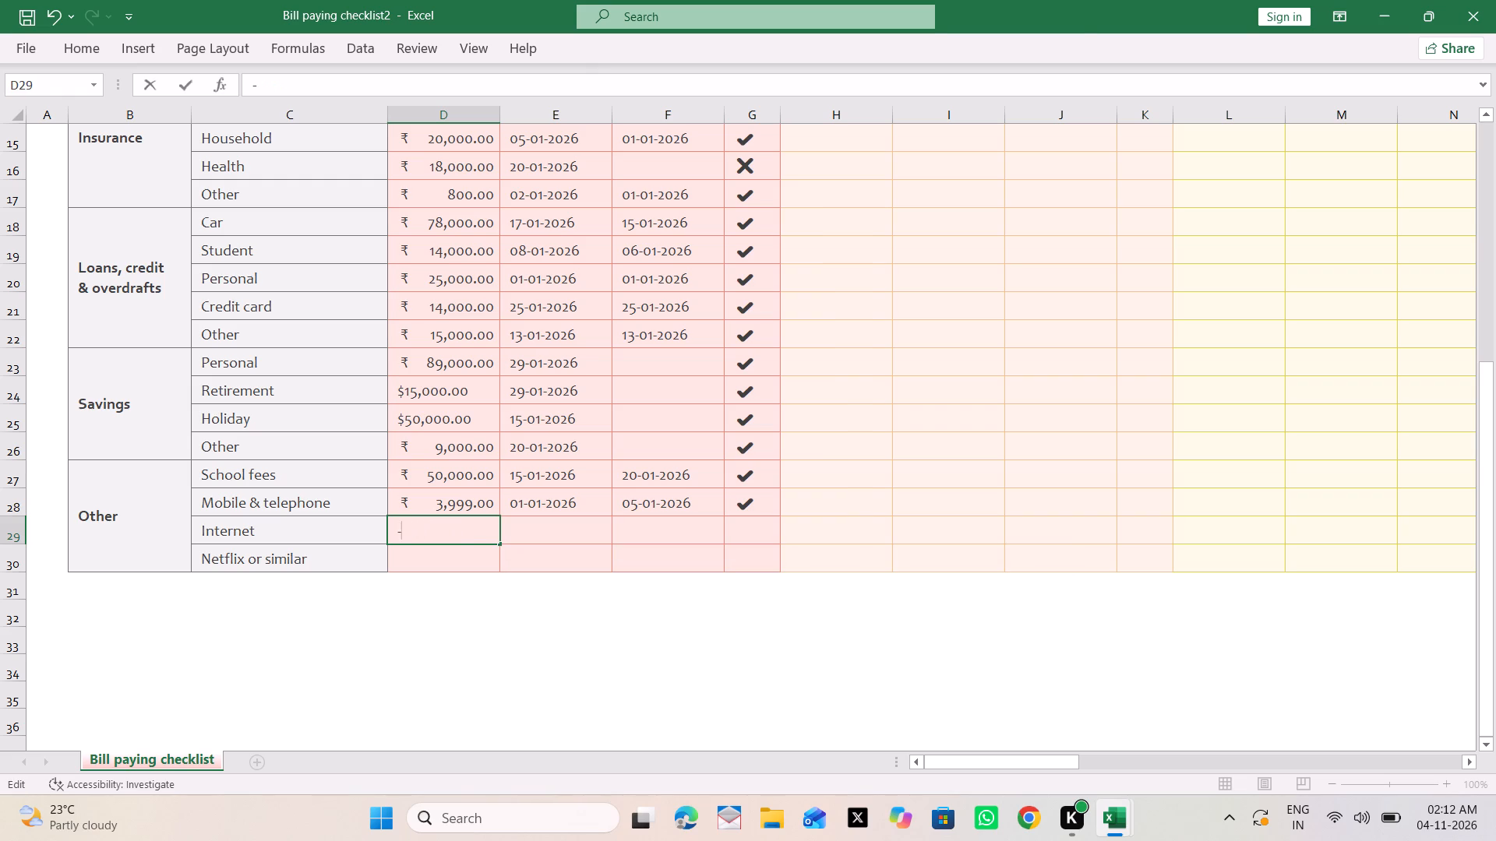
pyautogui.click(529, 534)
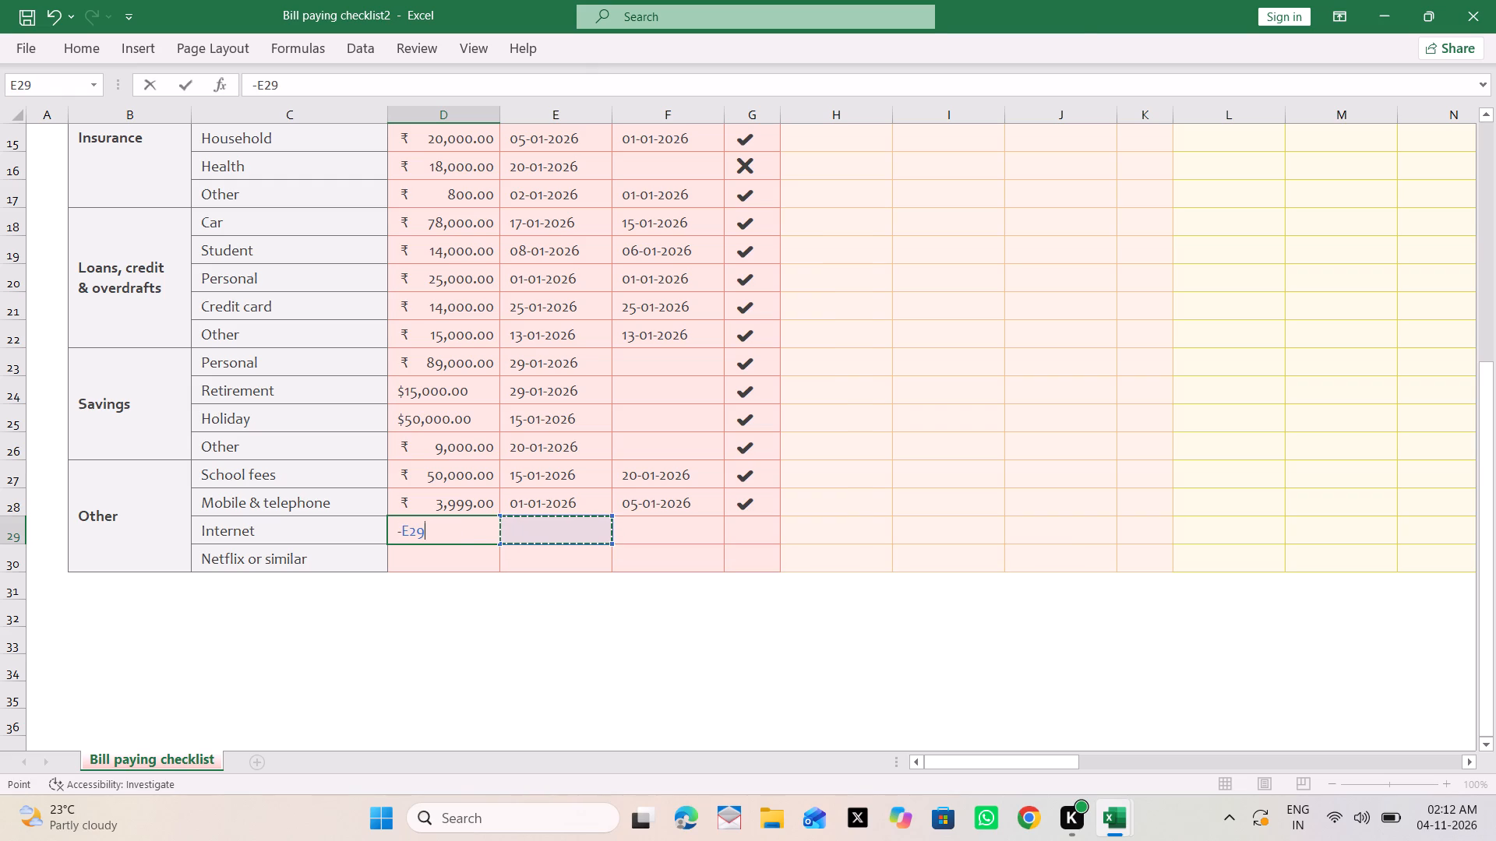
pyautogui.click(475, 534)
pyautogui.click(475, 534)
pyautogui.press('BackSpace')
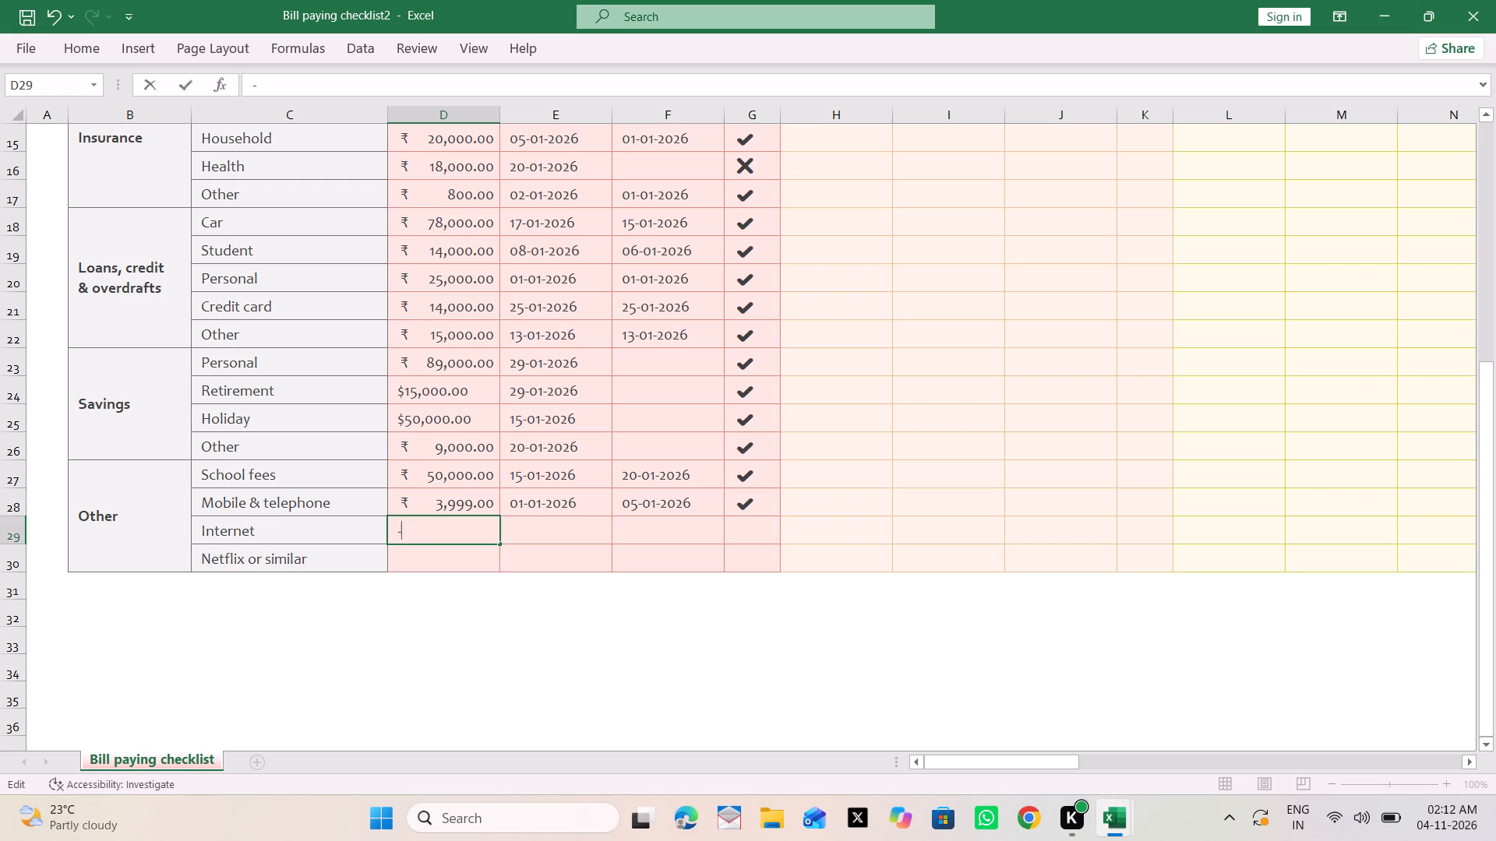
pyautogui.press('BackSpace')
# Enter 0 as the January Internet amount and apply the ₹ accounting format to it.
pyautogui.press('0')
pyautogui.press('Right')
pyautogui.press('Right')
pyautogui.press('Right')
pyautogui.press('Return')
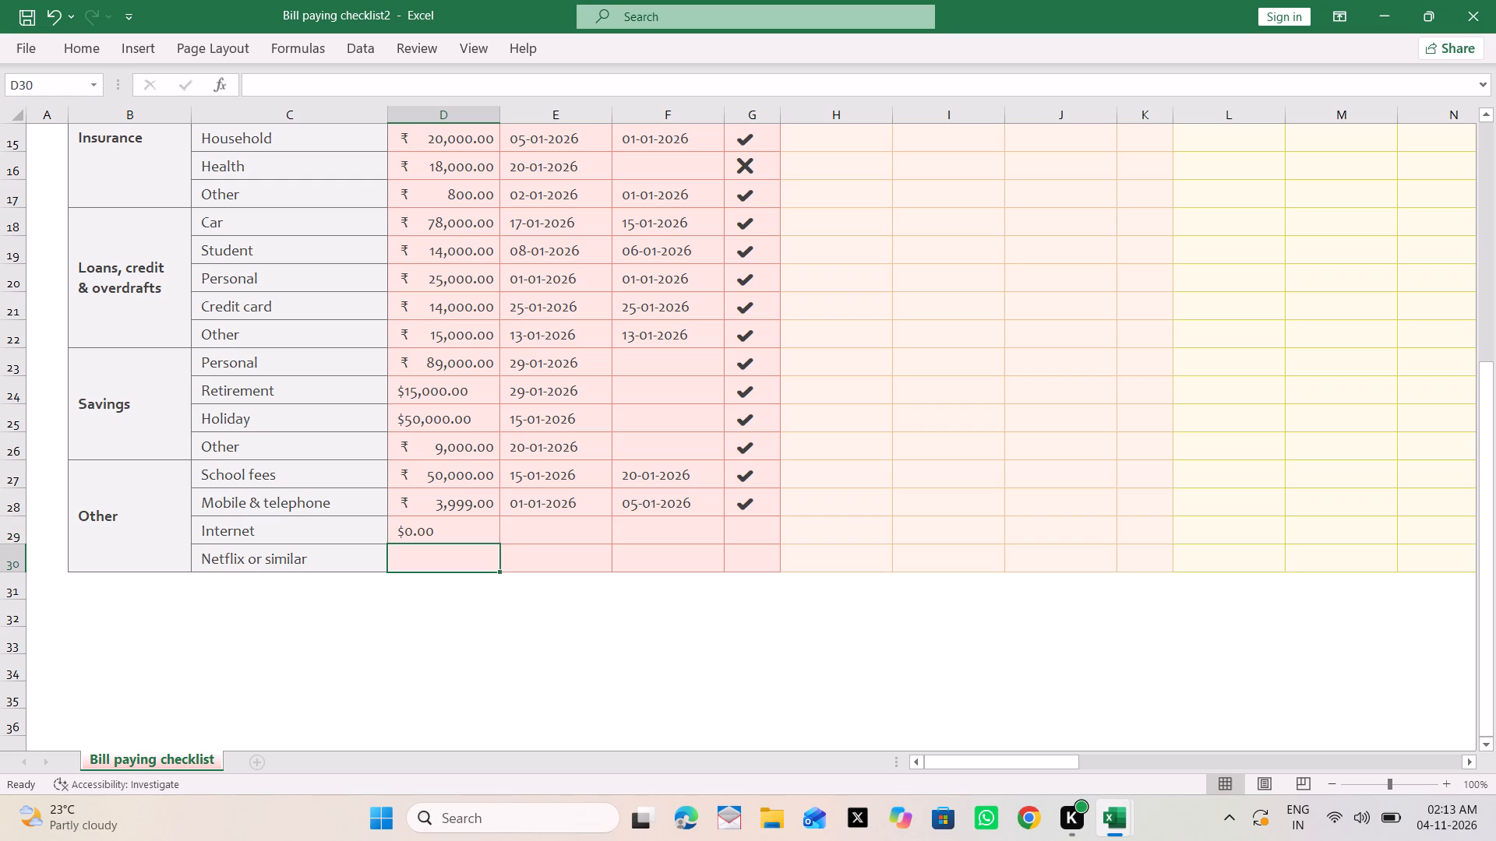
pyautogui.rightClick(475, 534)
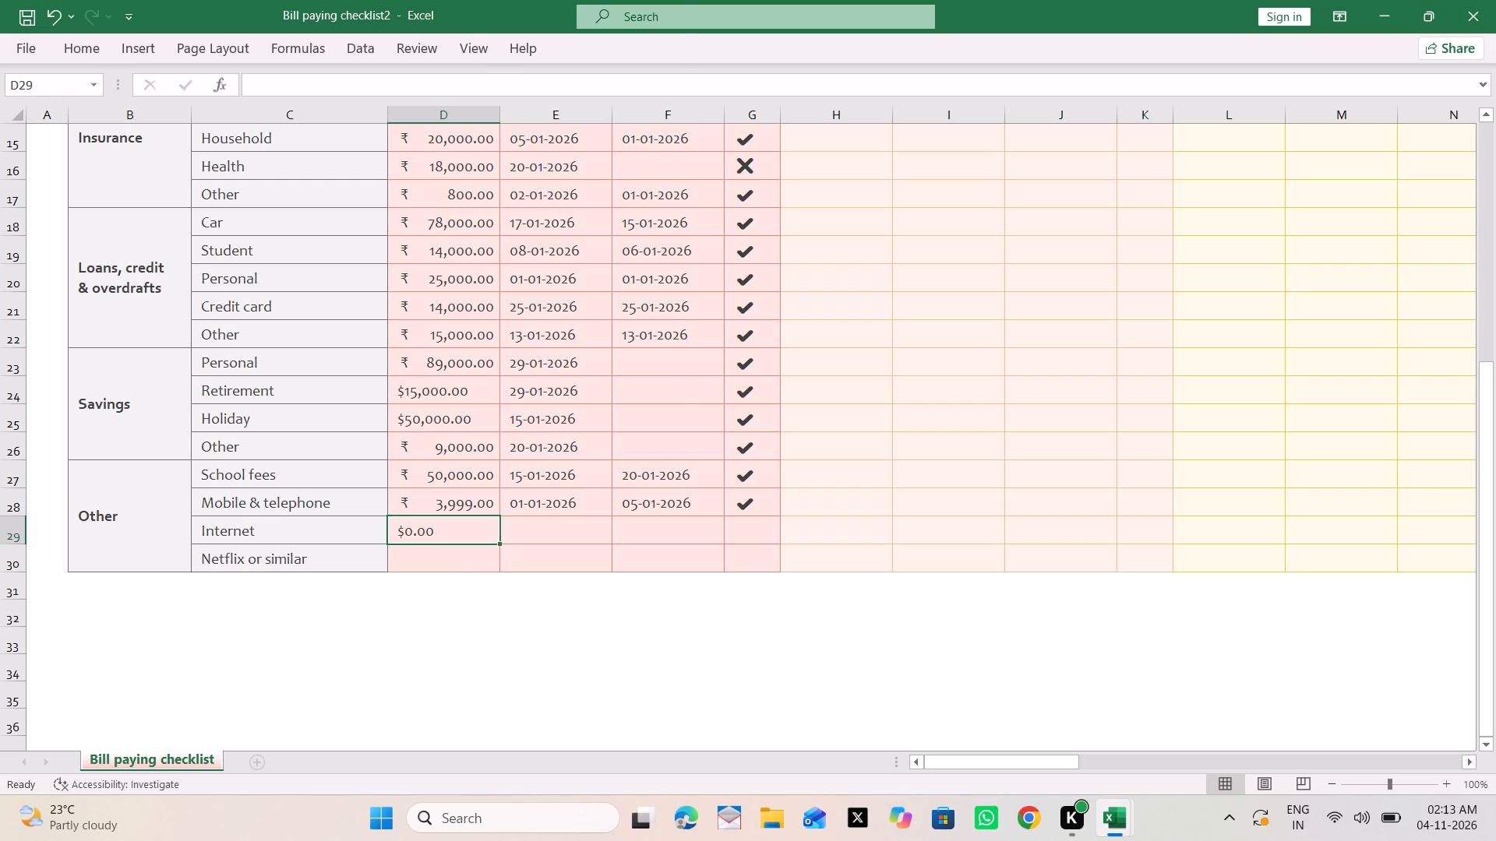
pyautogui.click(637, 561)
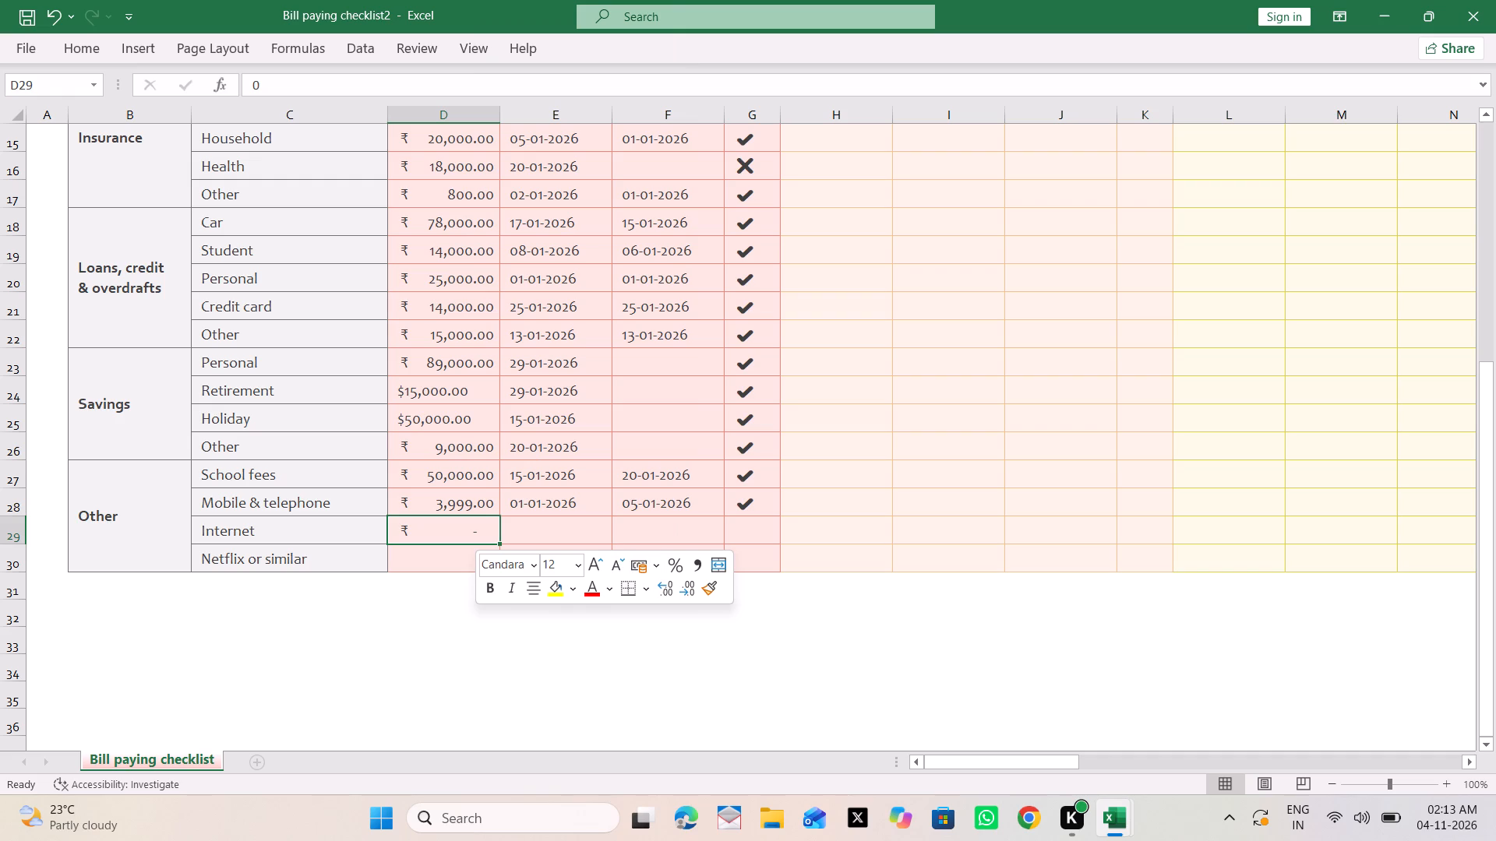
# Enter 0 as both the due date and the date paid of the January Internet bill.
pyautogui.rightClick(577, 529)
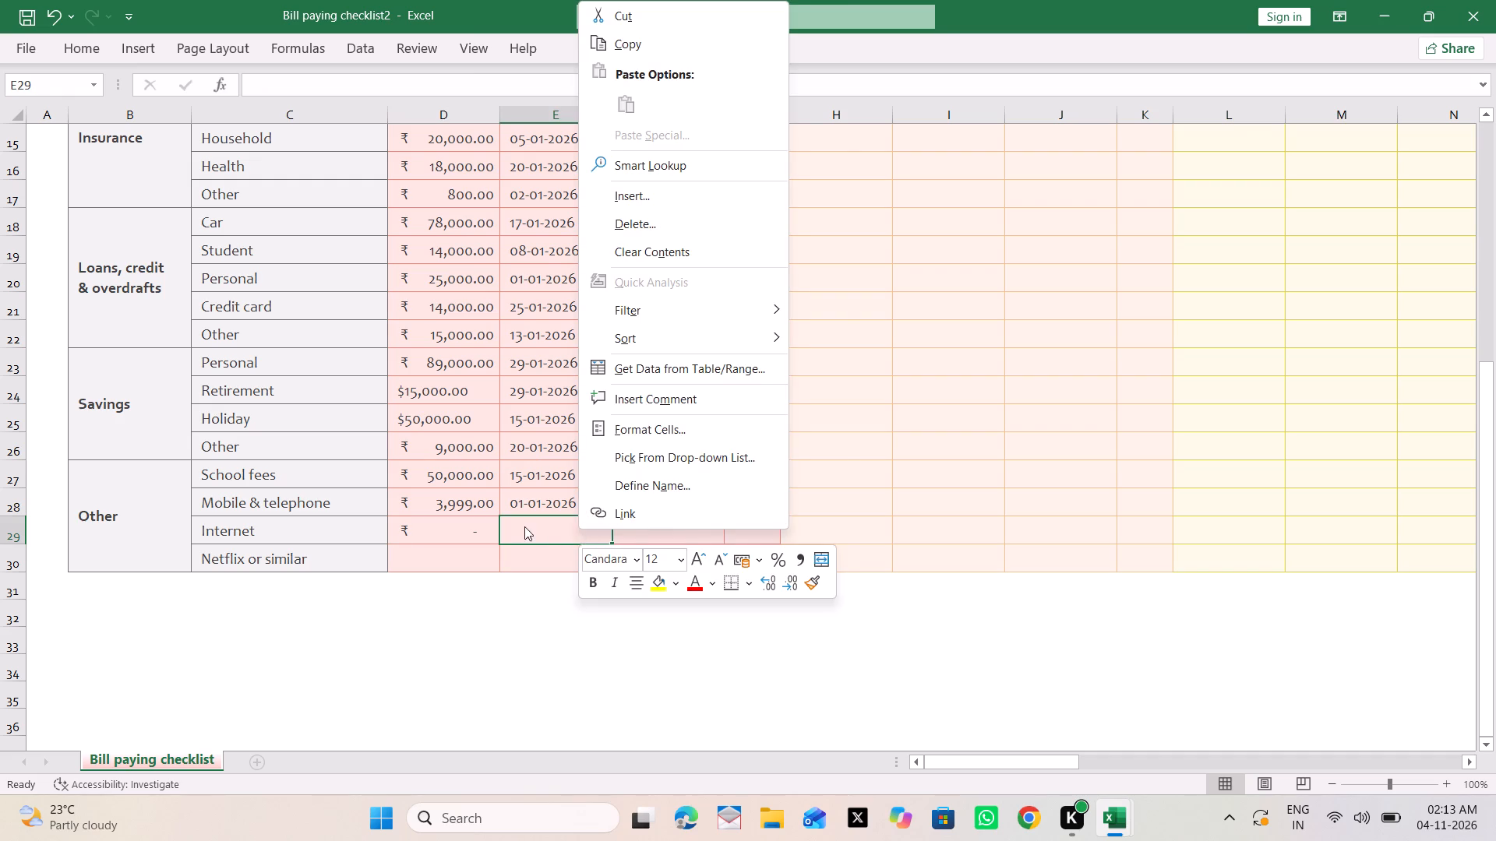
pyautogui.doubleClick(523, 526)
pyautogui.press('0')
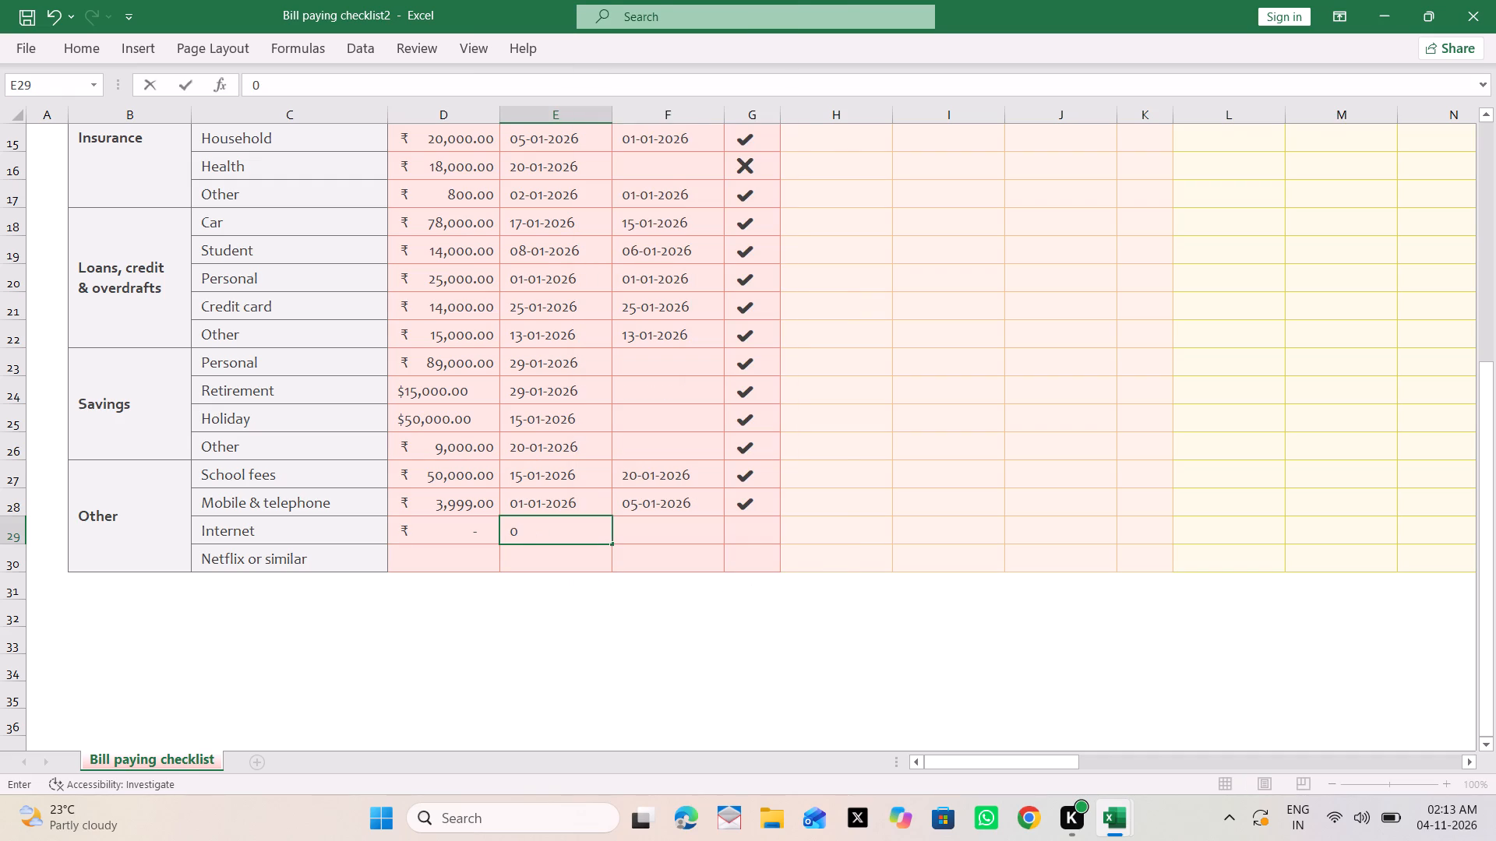
pyautogui.doubleClick(637, 529)
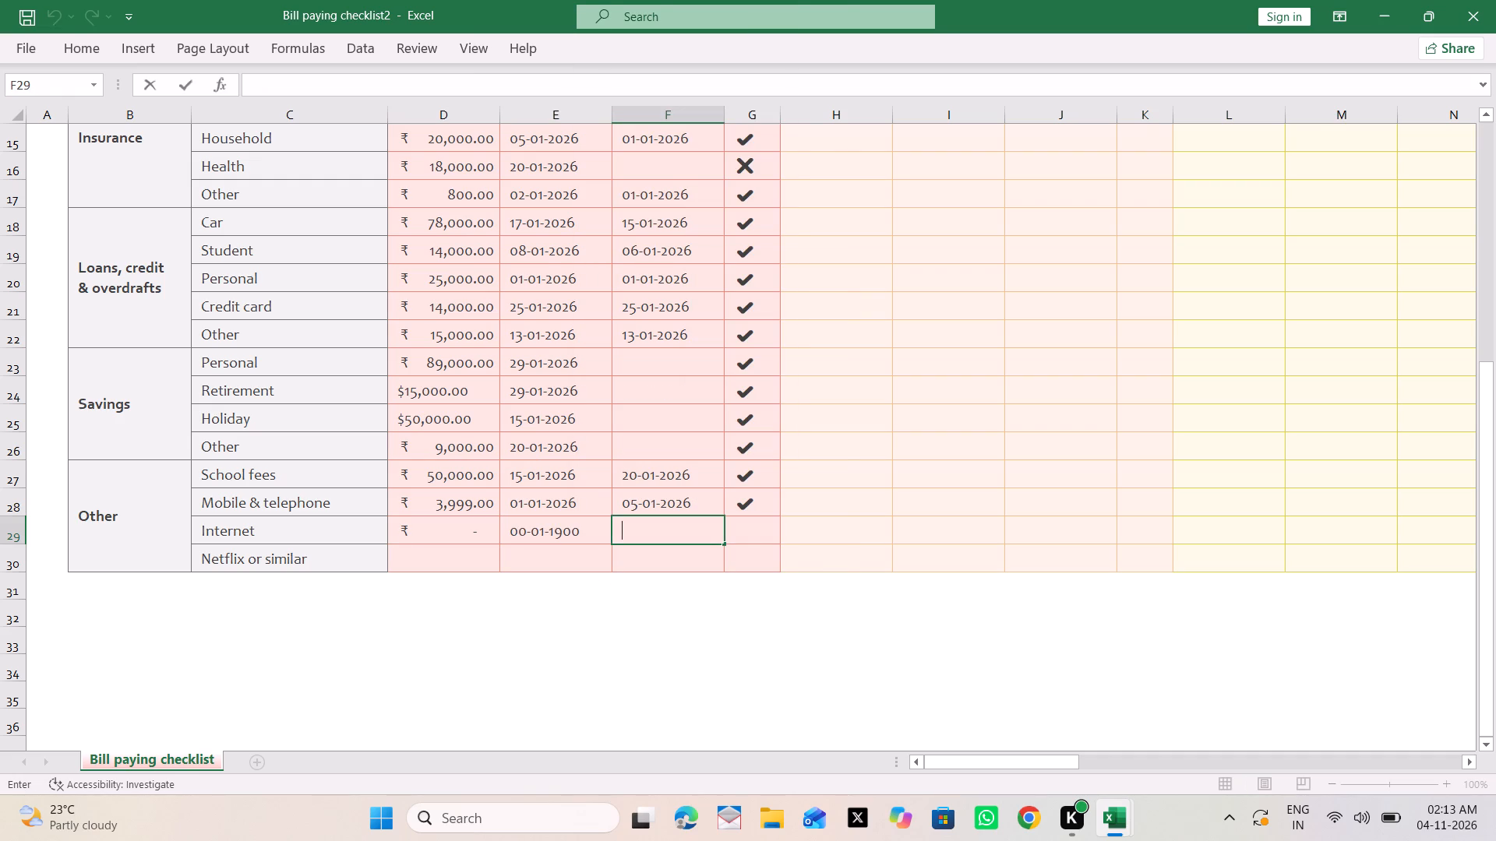
pyautogui.click(637, 529)
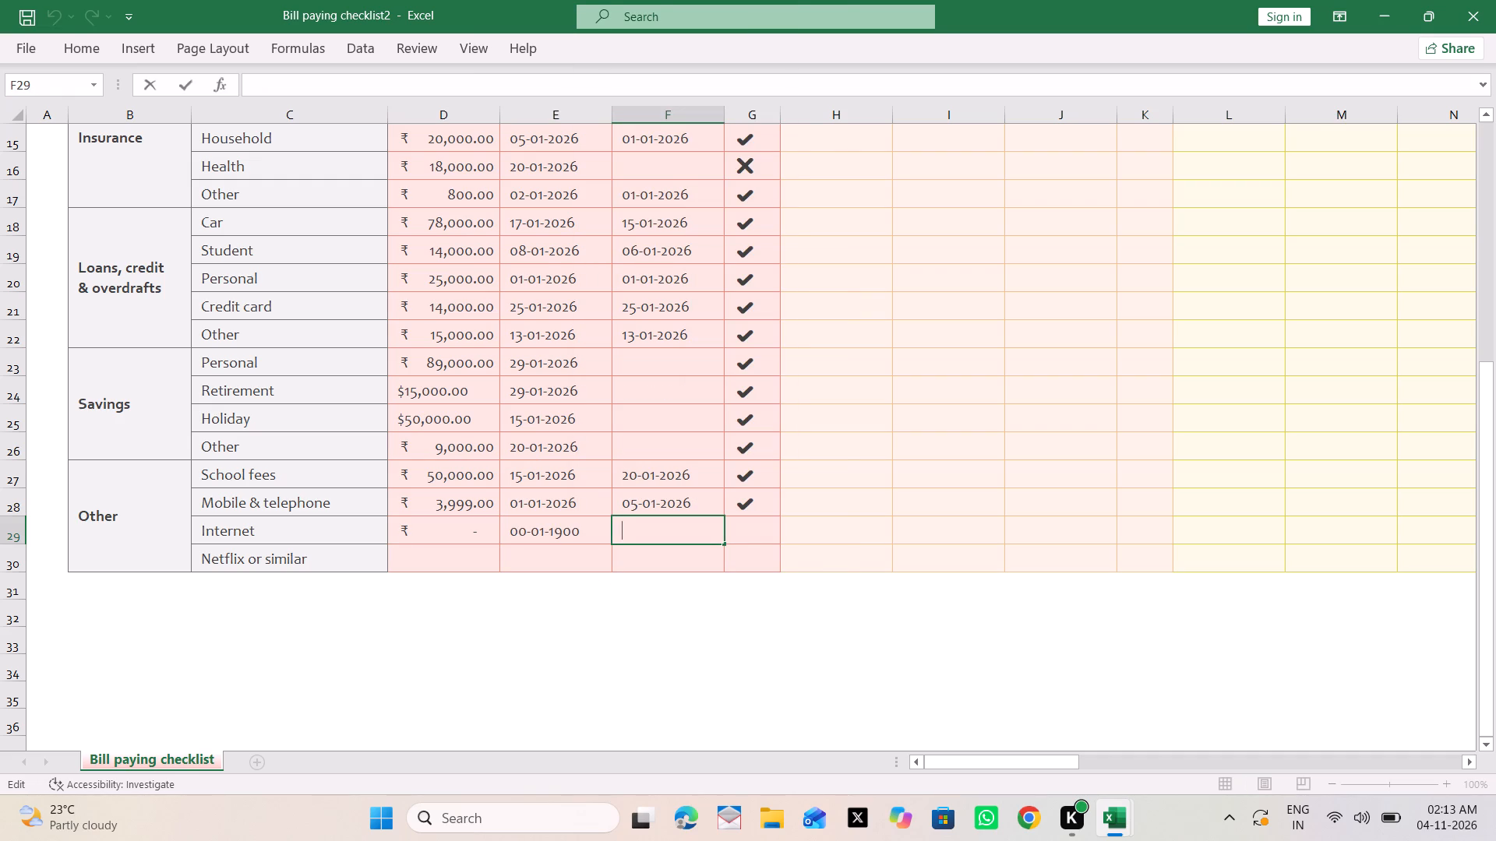
pyautogui.doubleClick(580, 532)
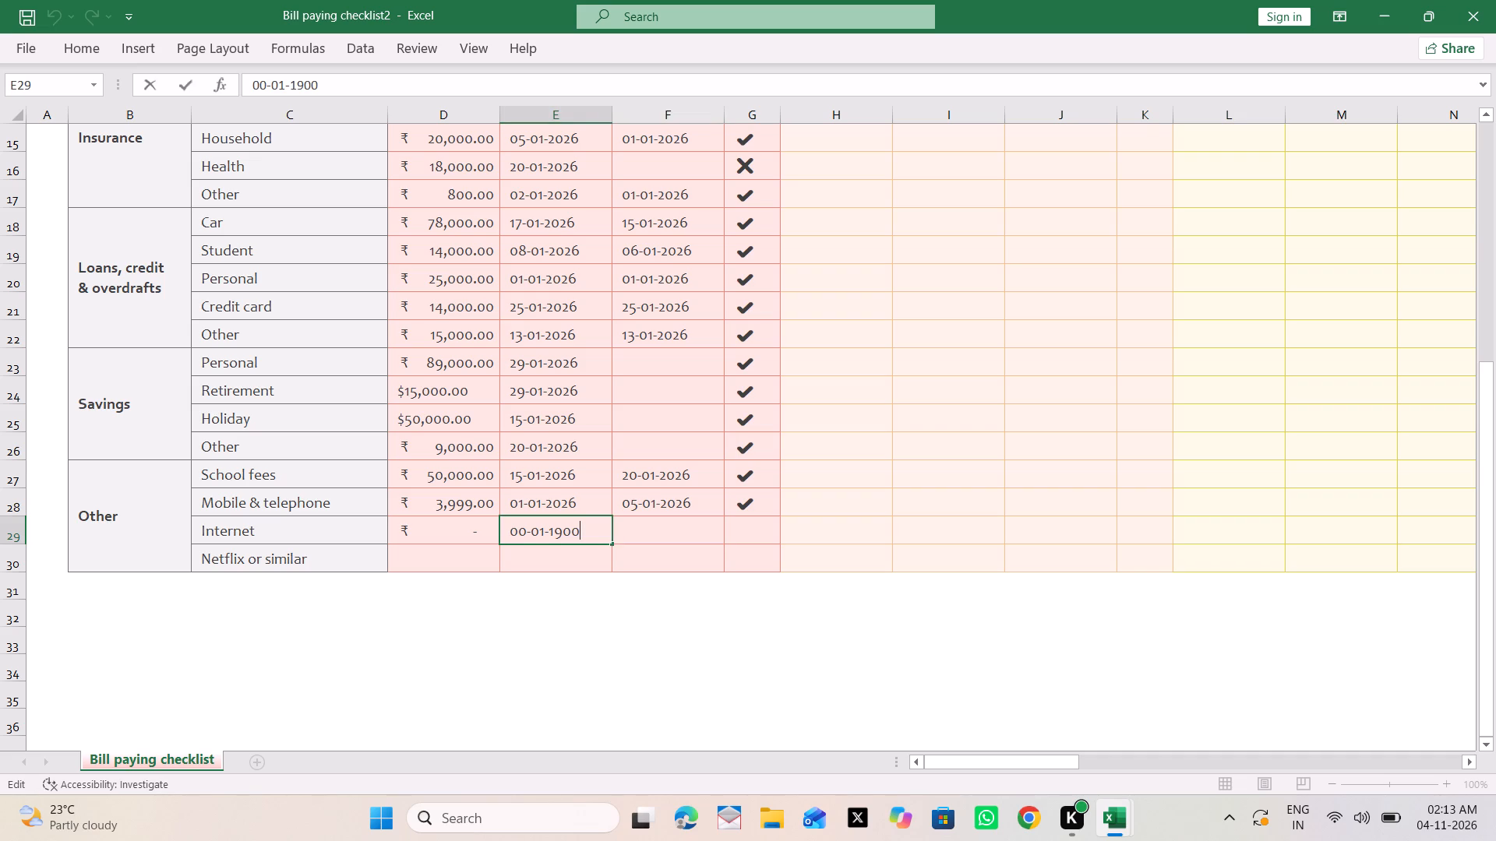
pyautogui.doubleClick(633, 531)
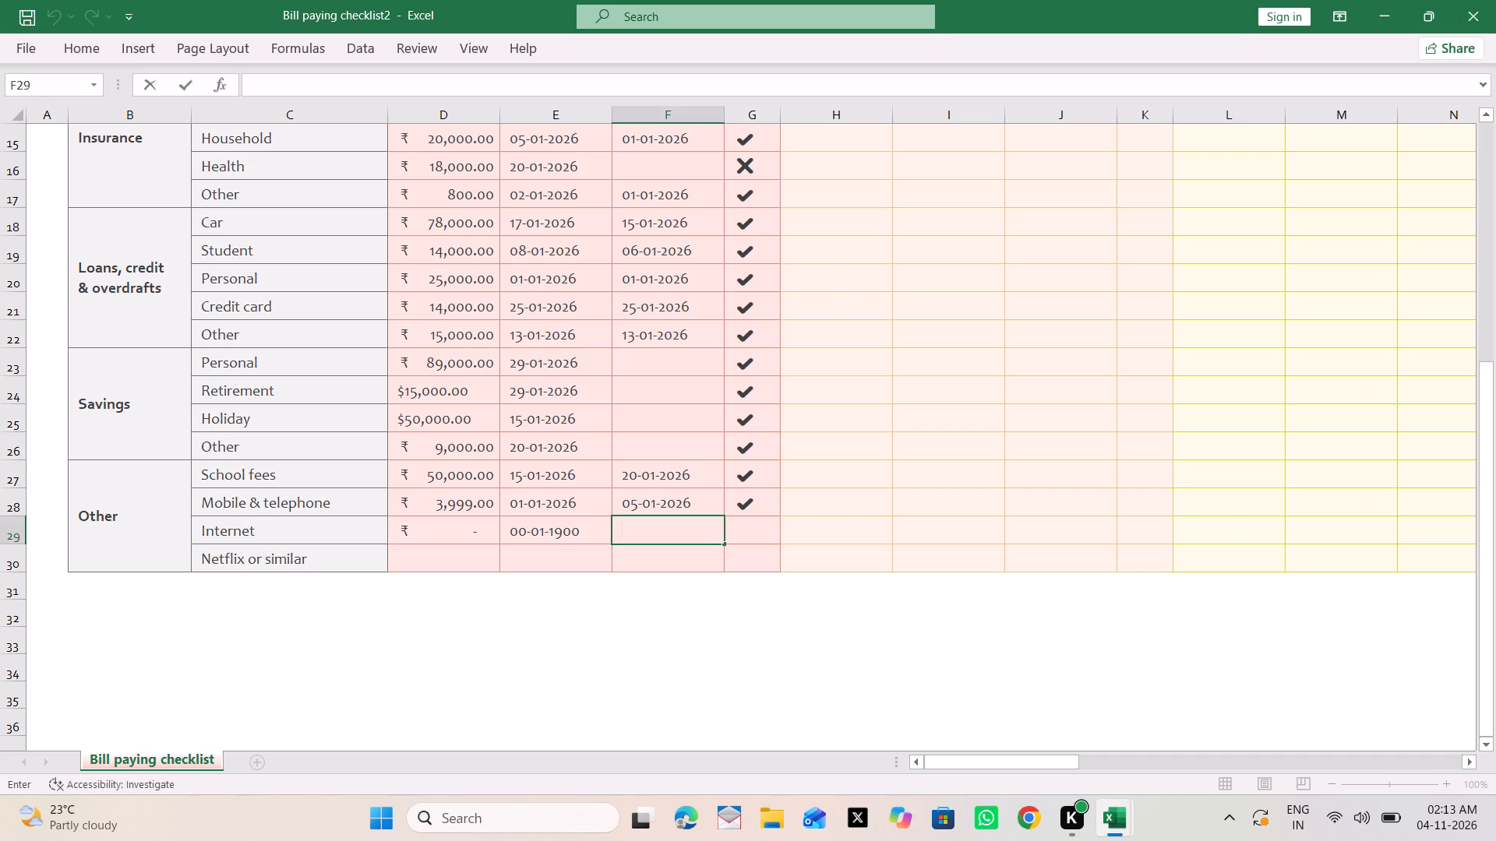
pyautogui.press('0')
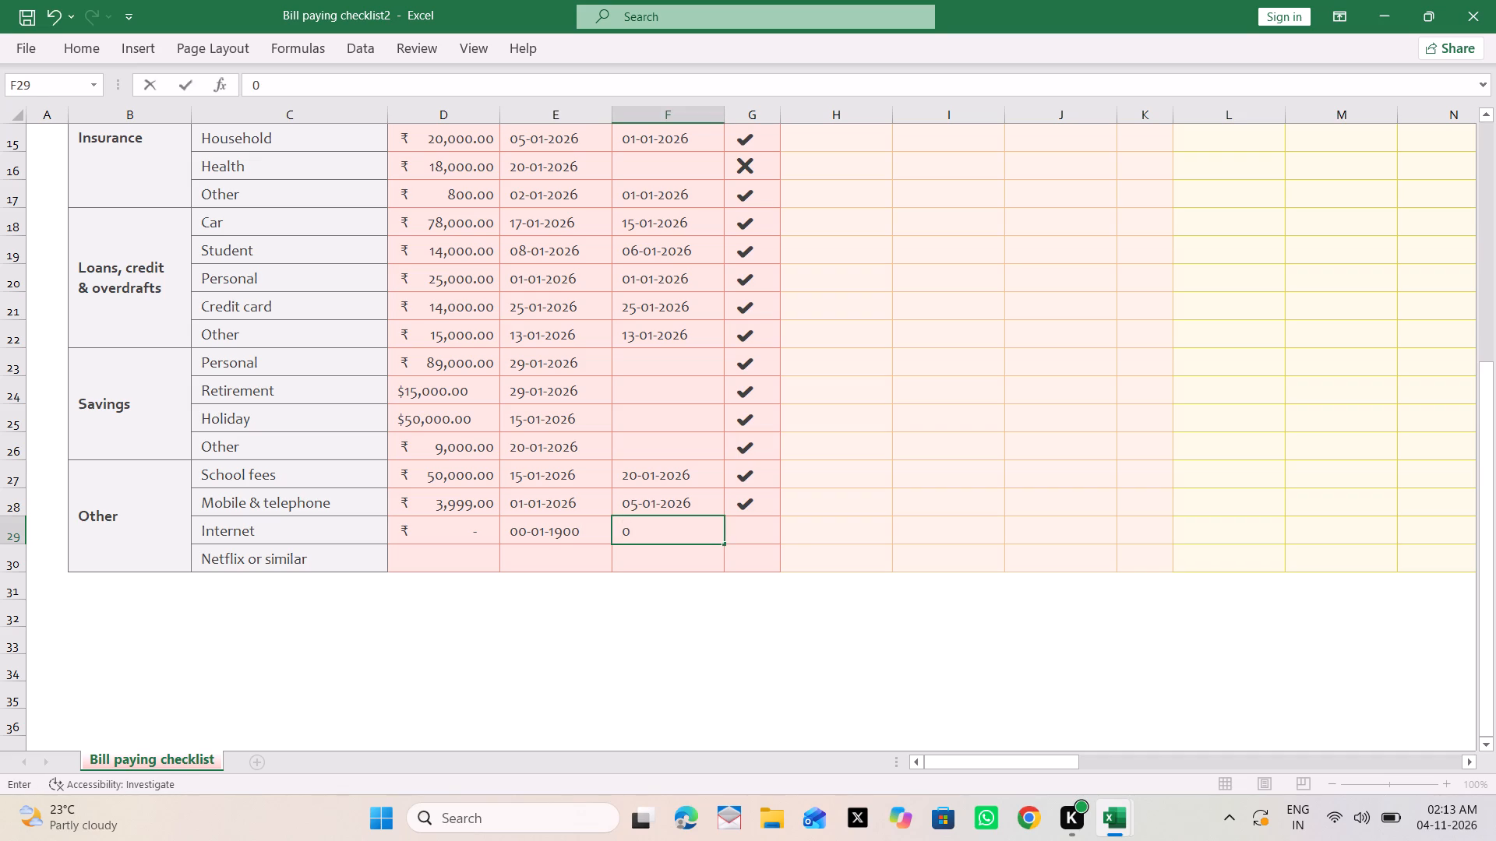
pyautogui.click(750, 521)
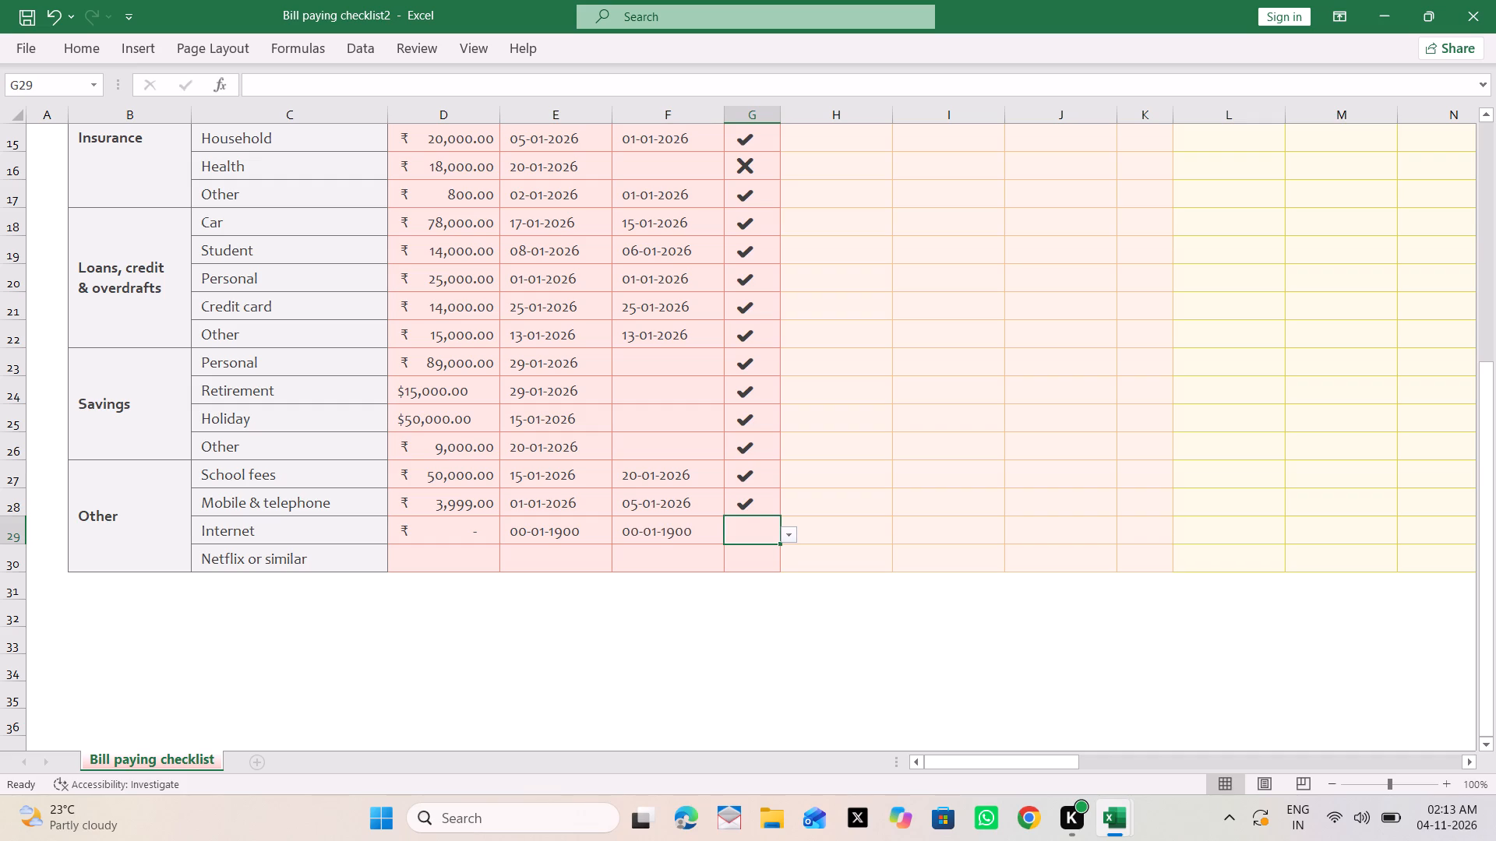
# Enter 1299 as the January Netflix or similar amount.
pyautogui.doubleClick(463, 546)
pyautogui.scroll(-4, 463, 546)
pyautogui.click(419, 498)
pyautogui.click(419, 498)
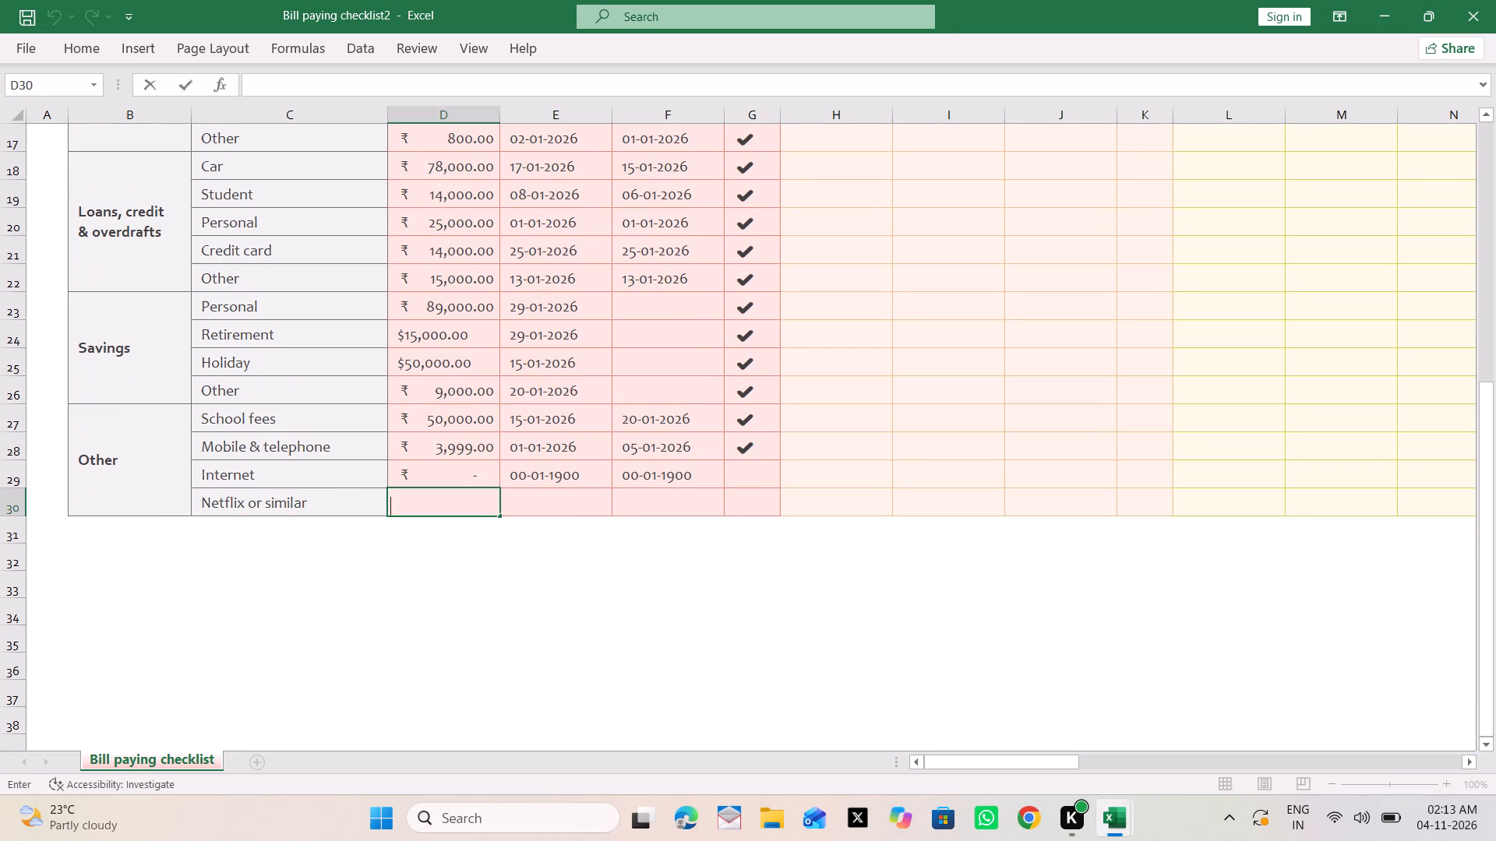
pyautogui.write('1299')
pyautogui.doubleClick(514, 500)
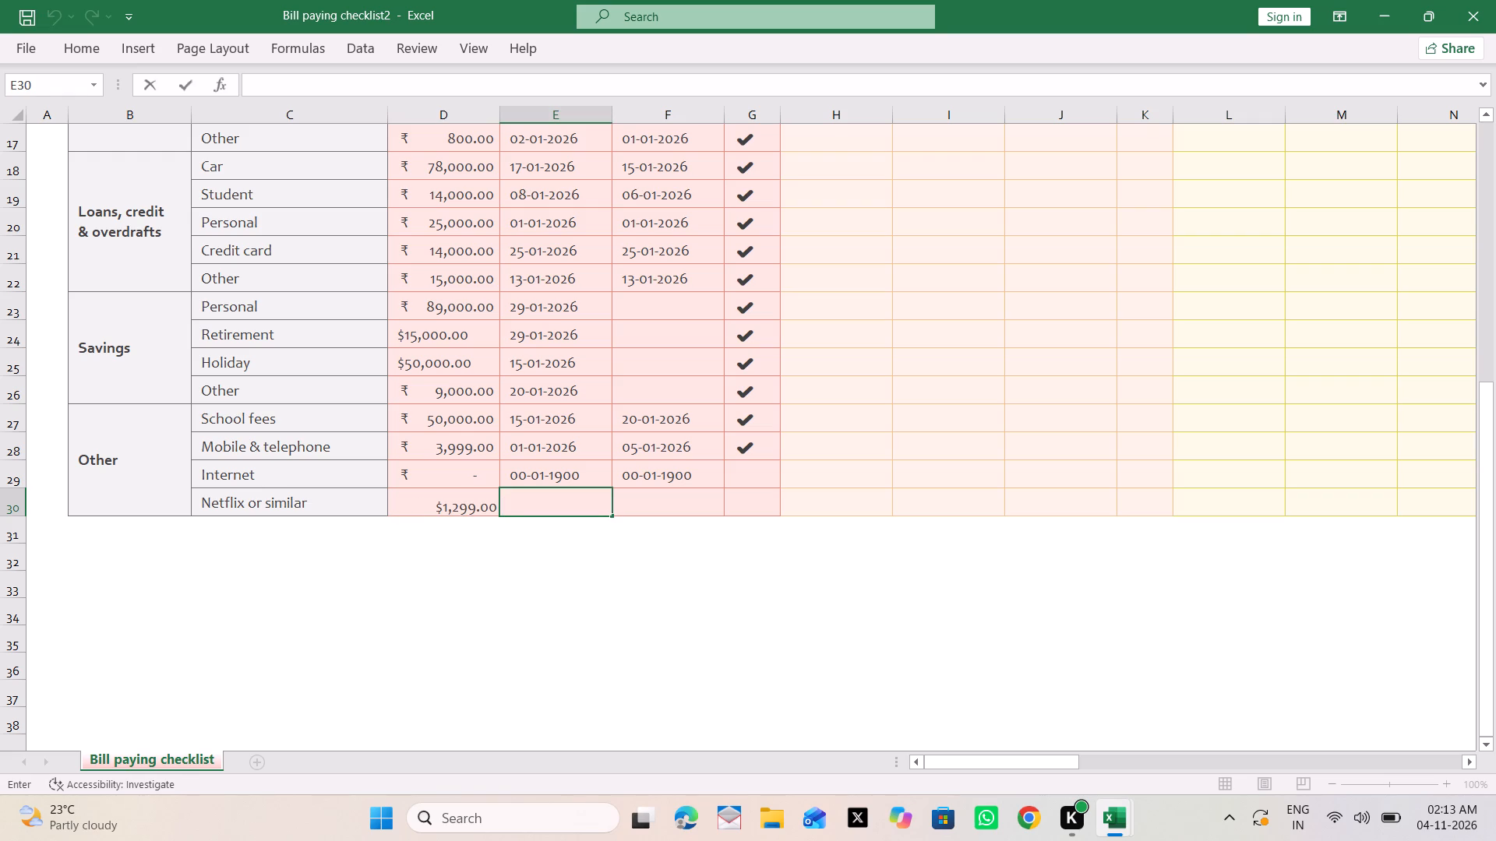
# Apply the ₹ accounting format to the January Netflix or similar amount.
pyautogui.rightClick(482, 508)
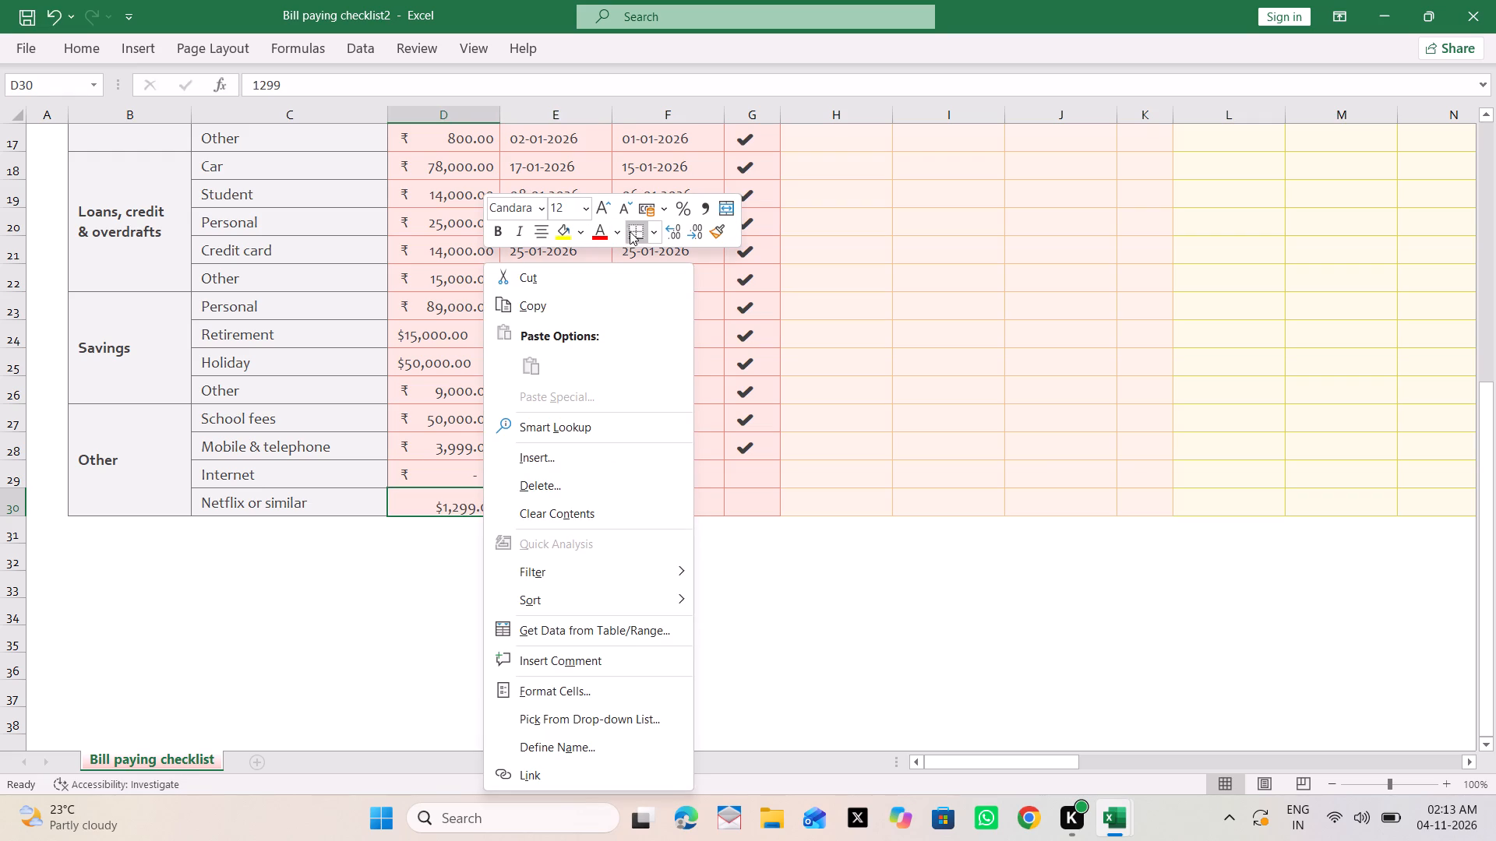
pyautogui.click(639, 217)
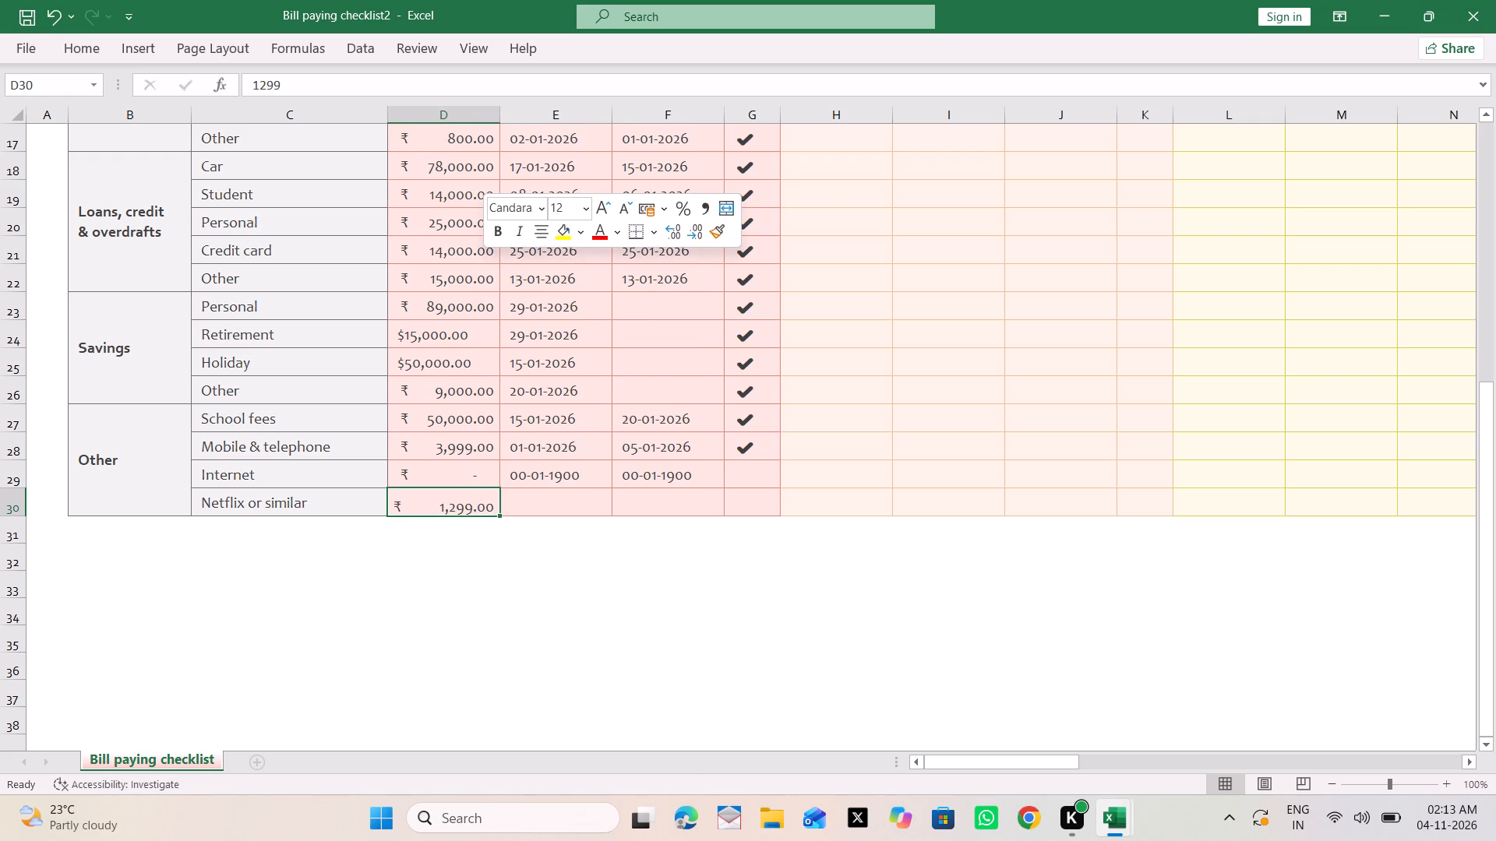
# Enter 09/01/2026 as the due date of the January Netflix or similar bill.
pyautogui.click(553, 499)
pyautogui.doubleClick(553, 498)
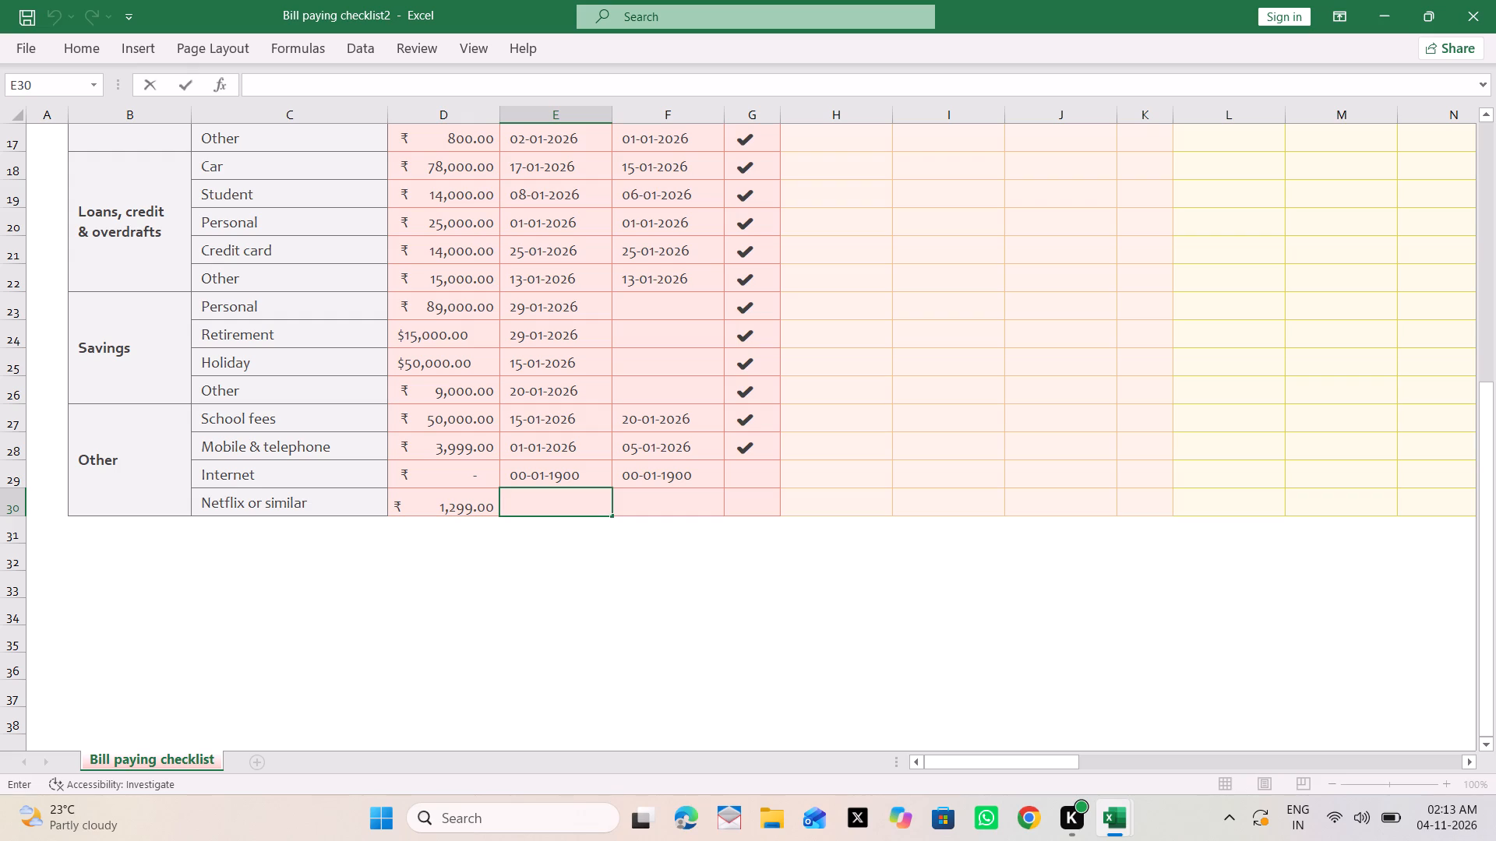
pyautogui.press('0')
pyautogui.write('9/01/2026')
# Mark the January Netflix or similar bill as done with the check mark.
pyautogui.click(738, 512)
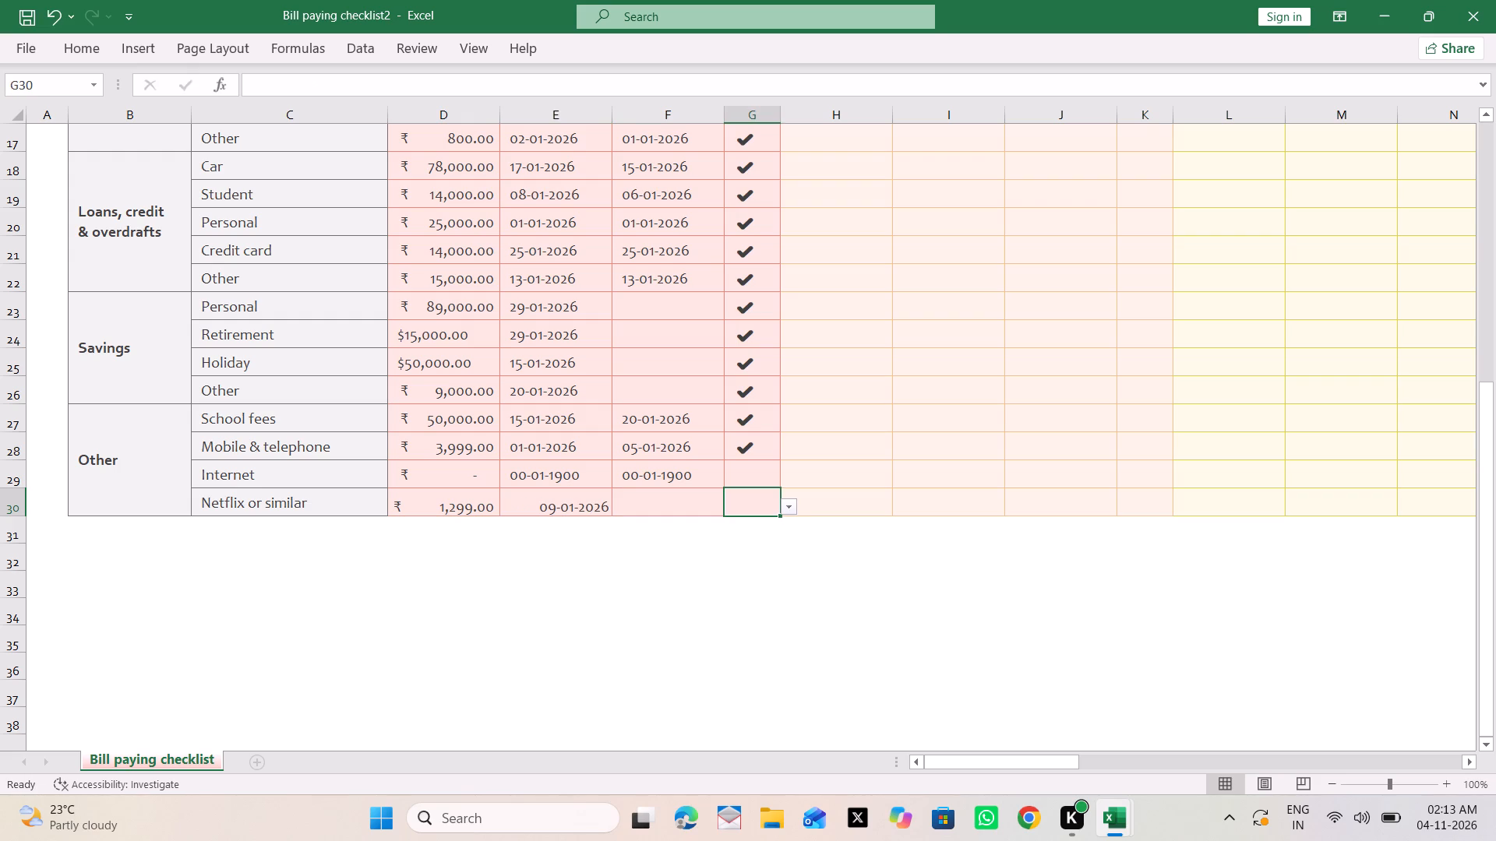
pyautogui.click(783, 506)
pyautogui.click(771, 521)
# Enter 12000 as the February Mortgage/rent amount and apply the ₹ accounting format to it.
pyautogui.scroll(6, 771, 521)
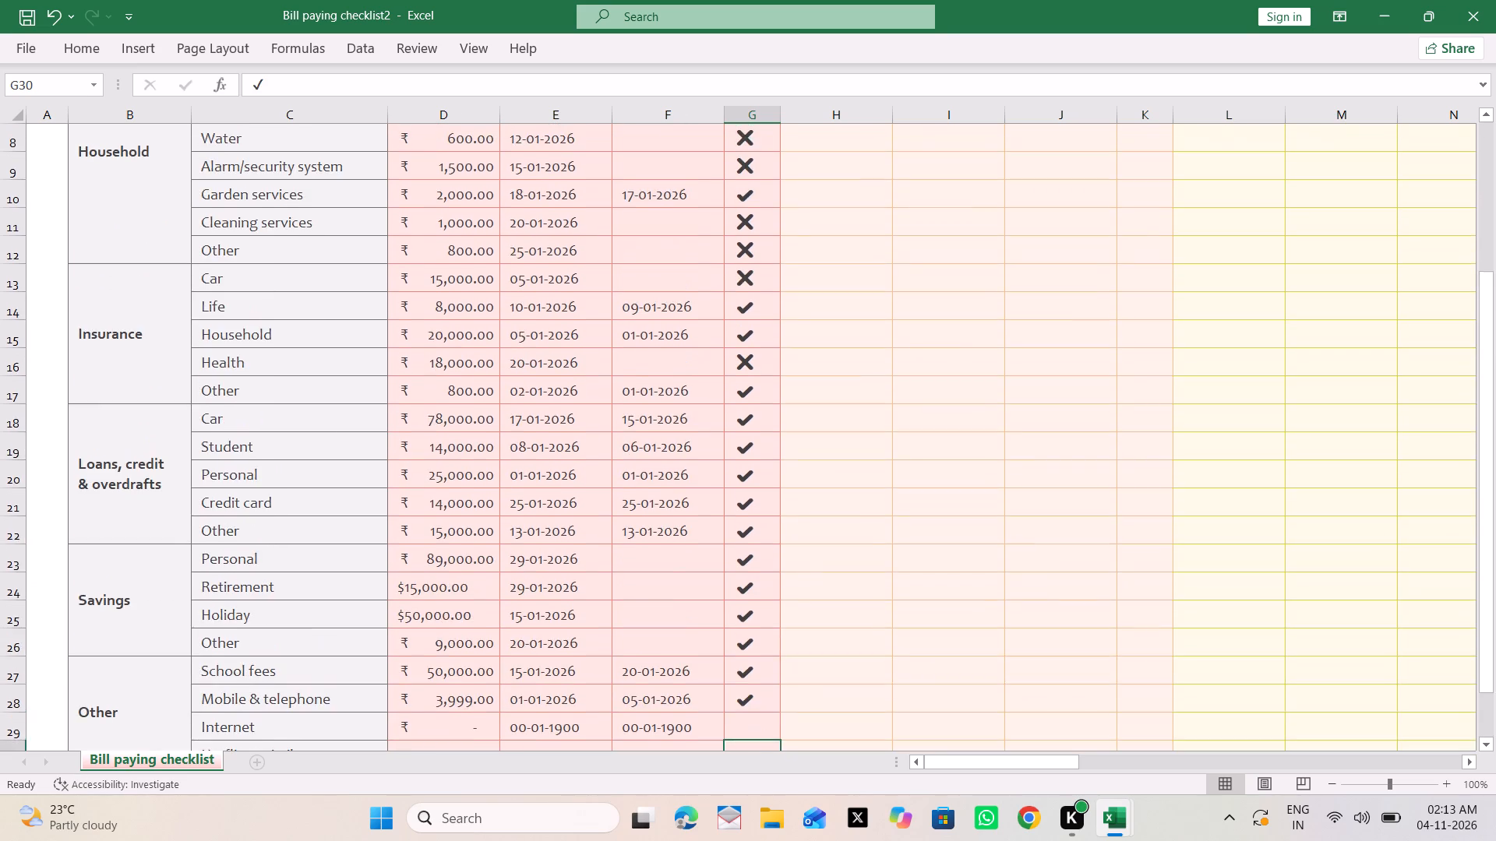
pyautogui.scroll(2, 771, 521)
pyautogui.hscroll(-4, 771, 521)
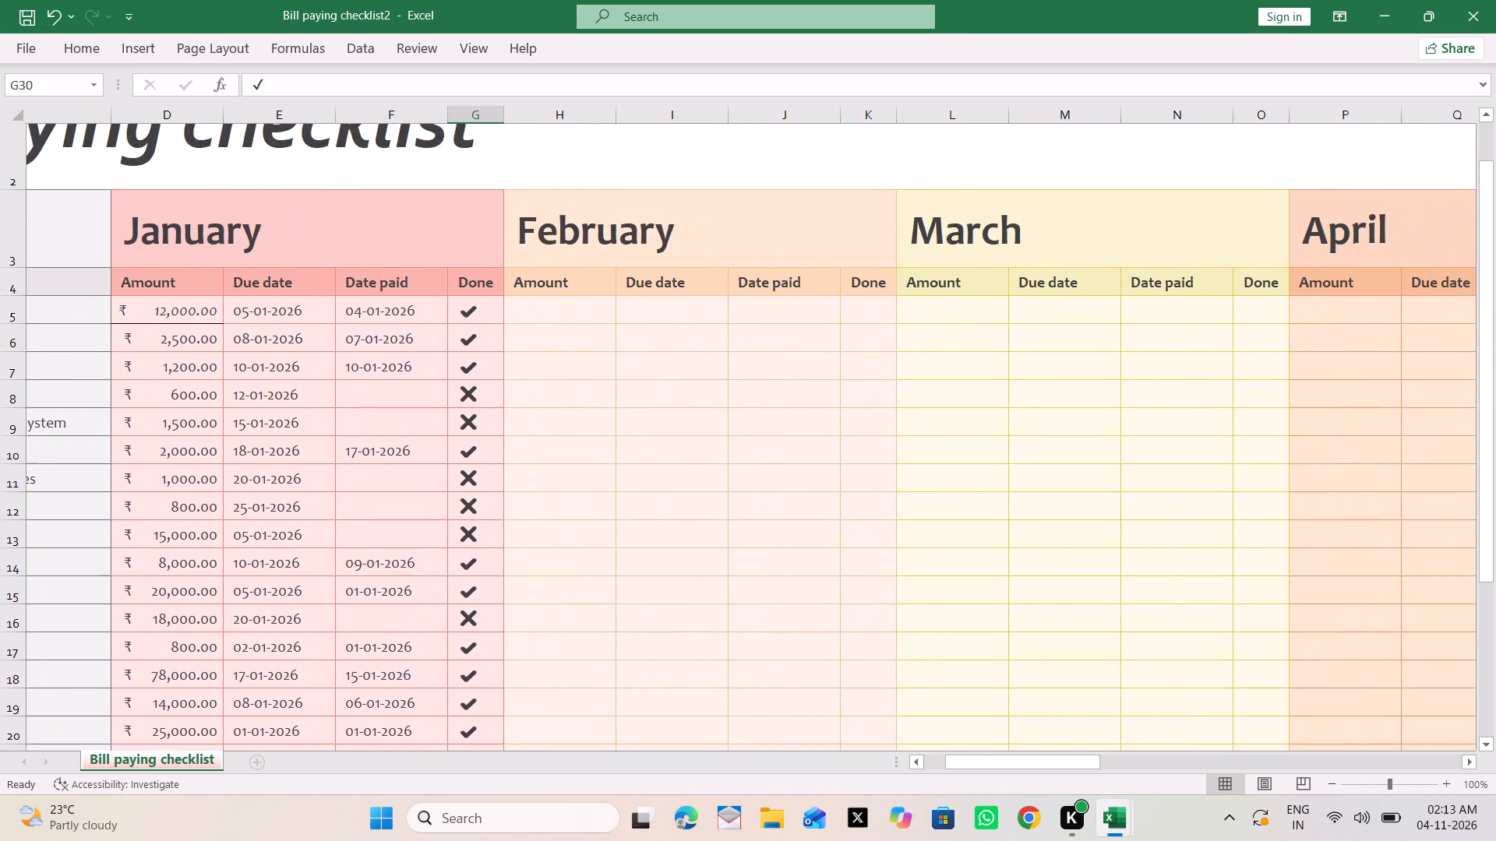
pyautogui.hscroll(-1, 771, 521)
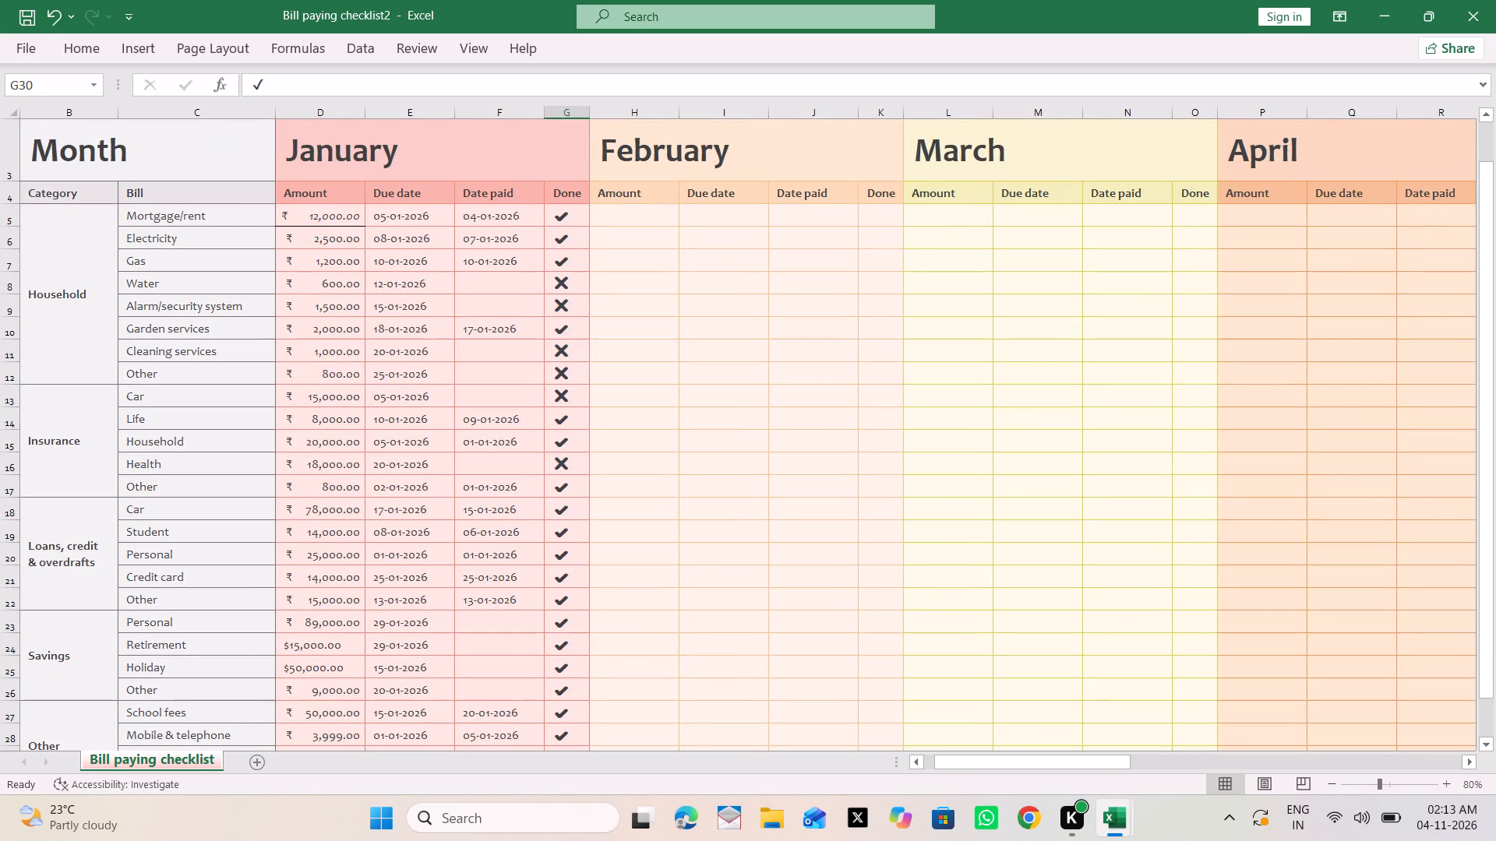
pyautogui.doubleClick(626, 208)
pyautogui.doubleClick(619, 216)
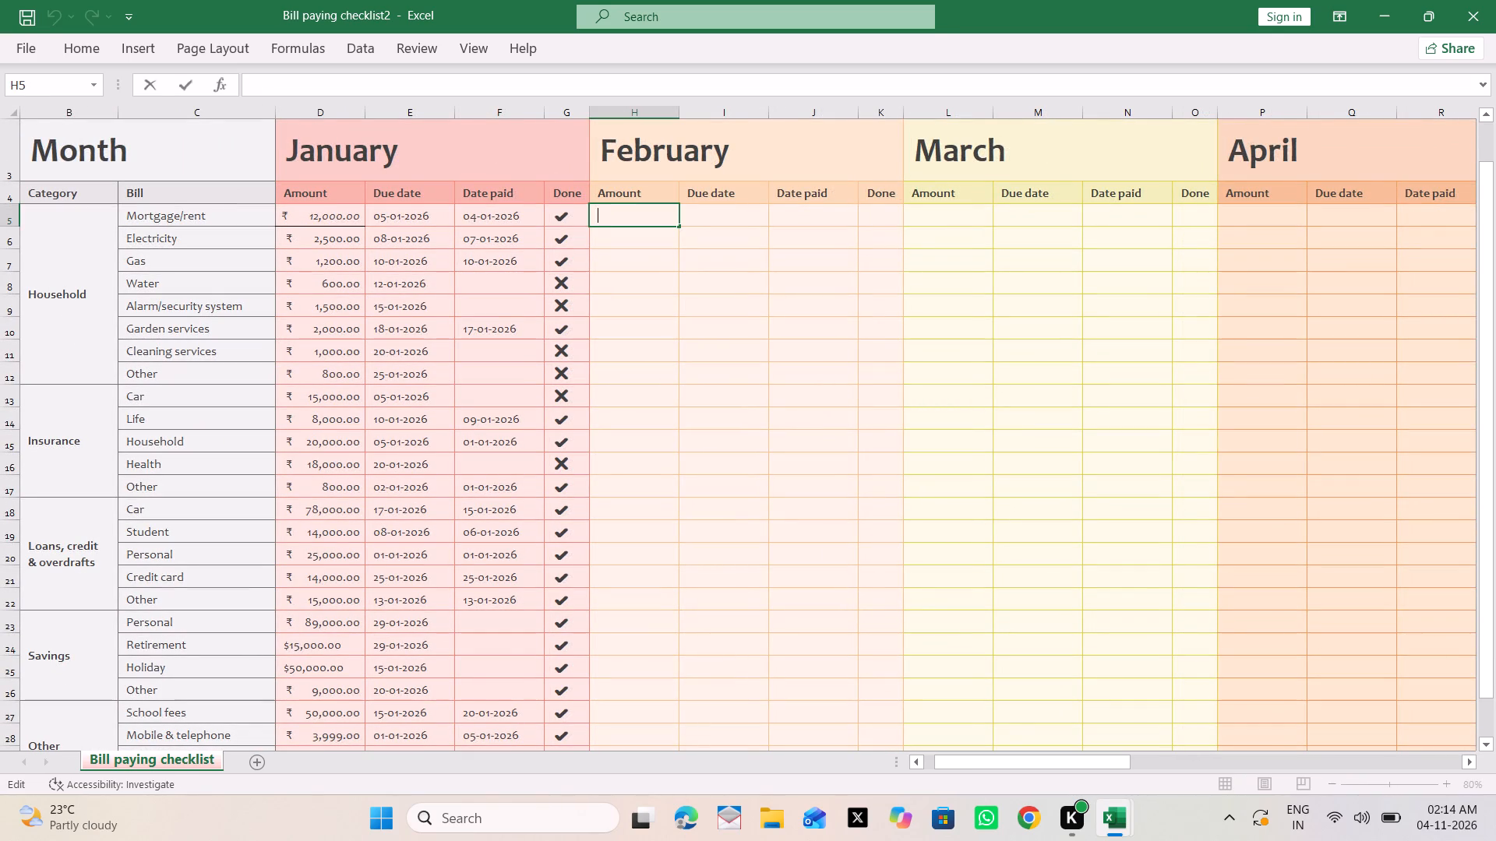
pyautogui.write('12')
pyautogui.write('000')
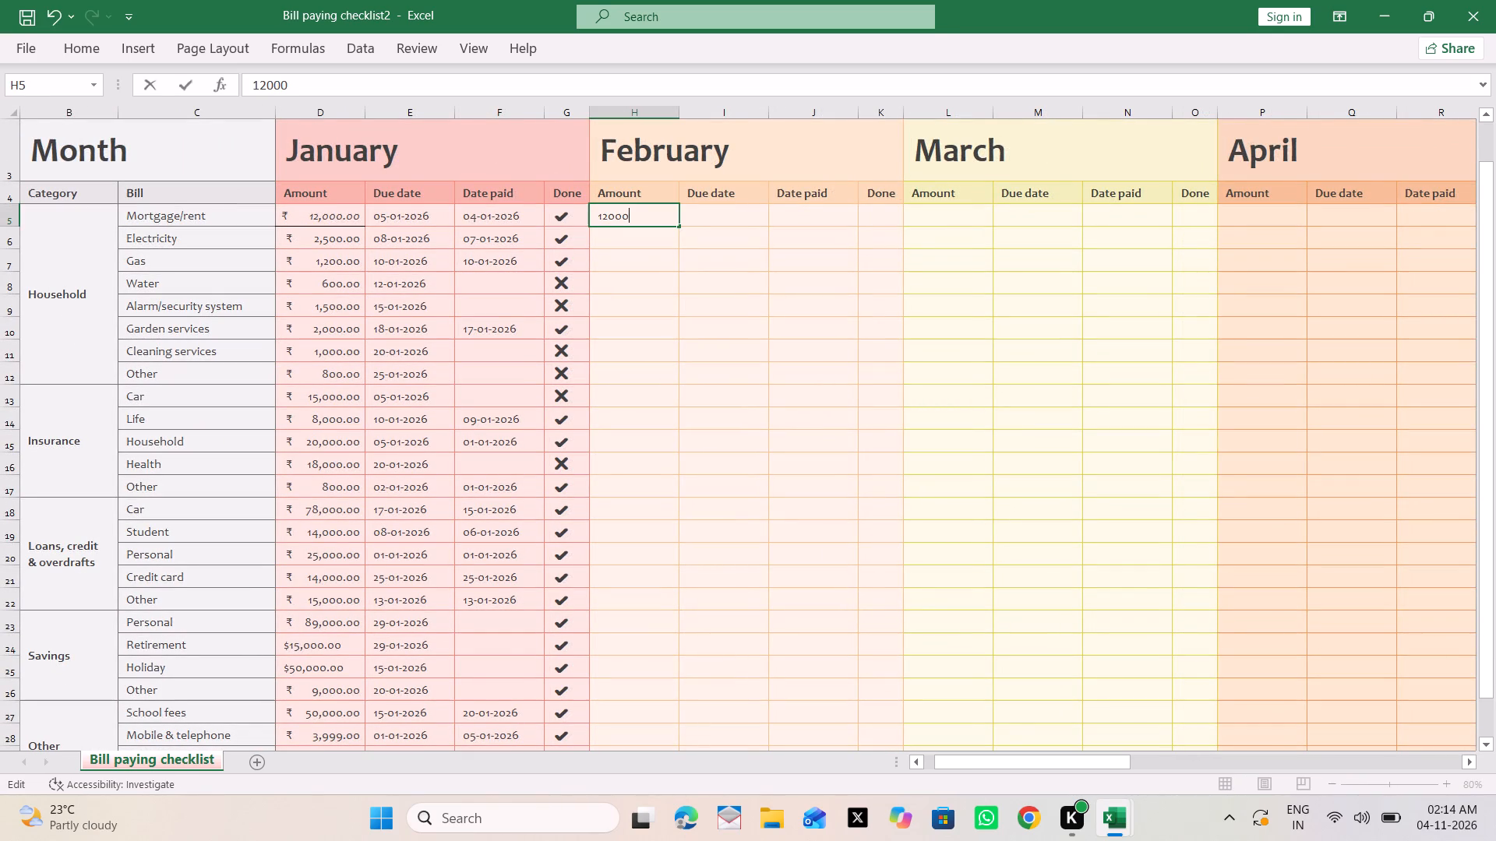
pyautogui.doubleClick(702, 221)
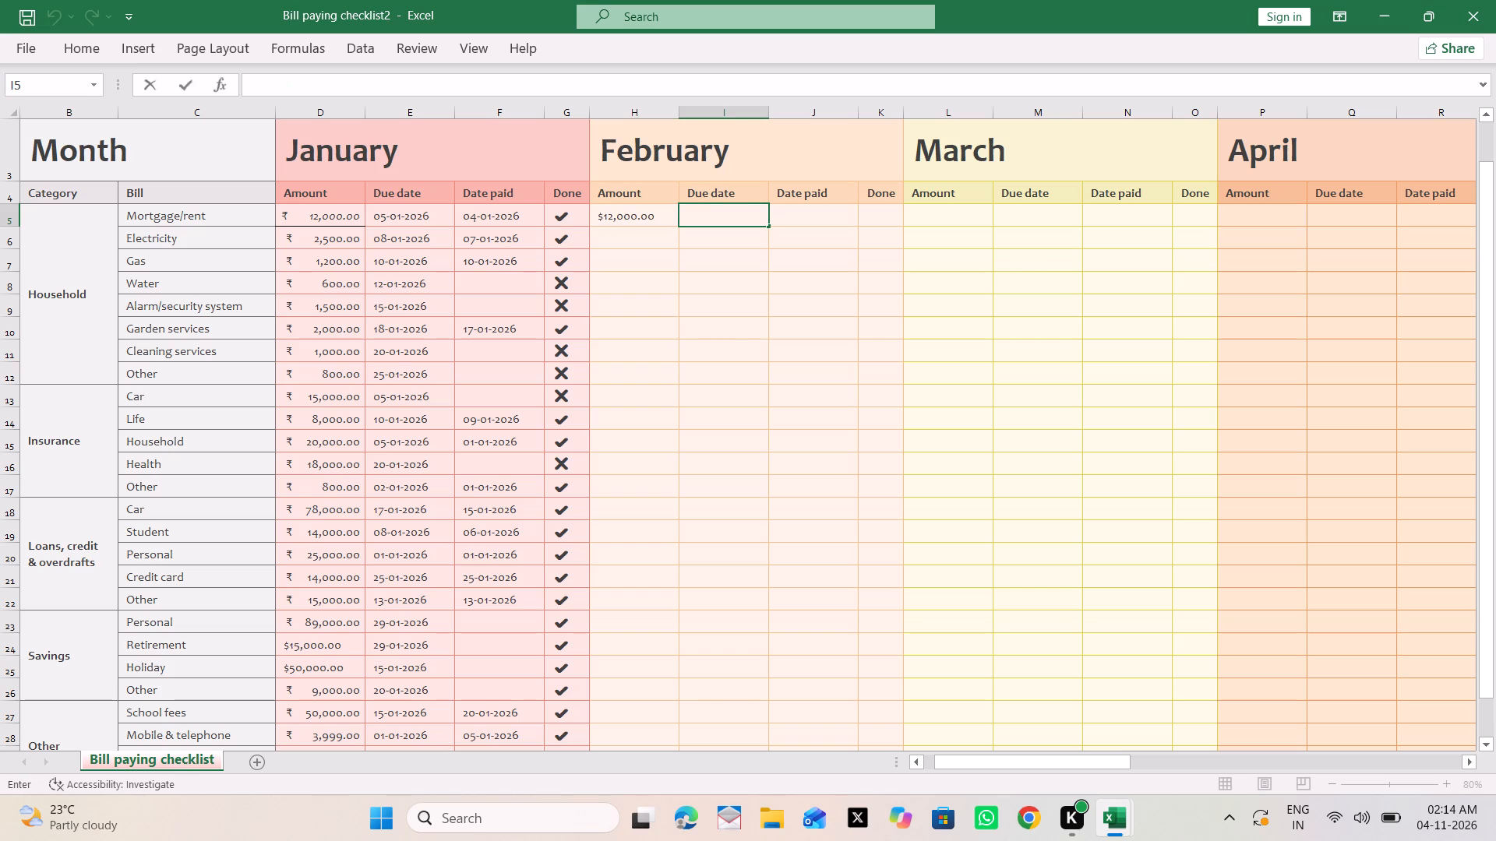
pyautogui.click(649, 221)
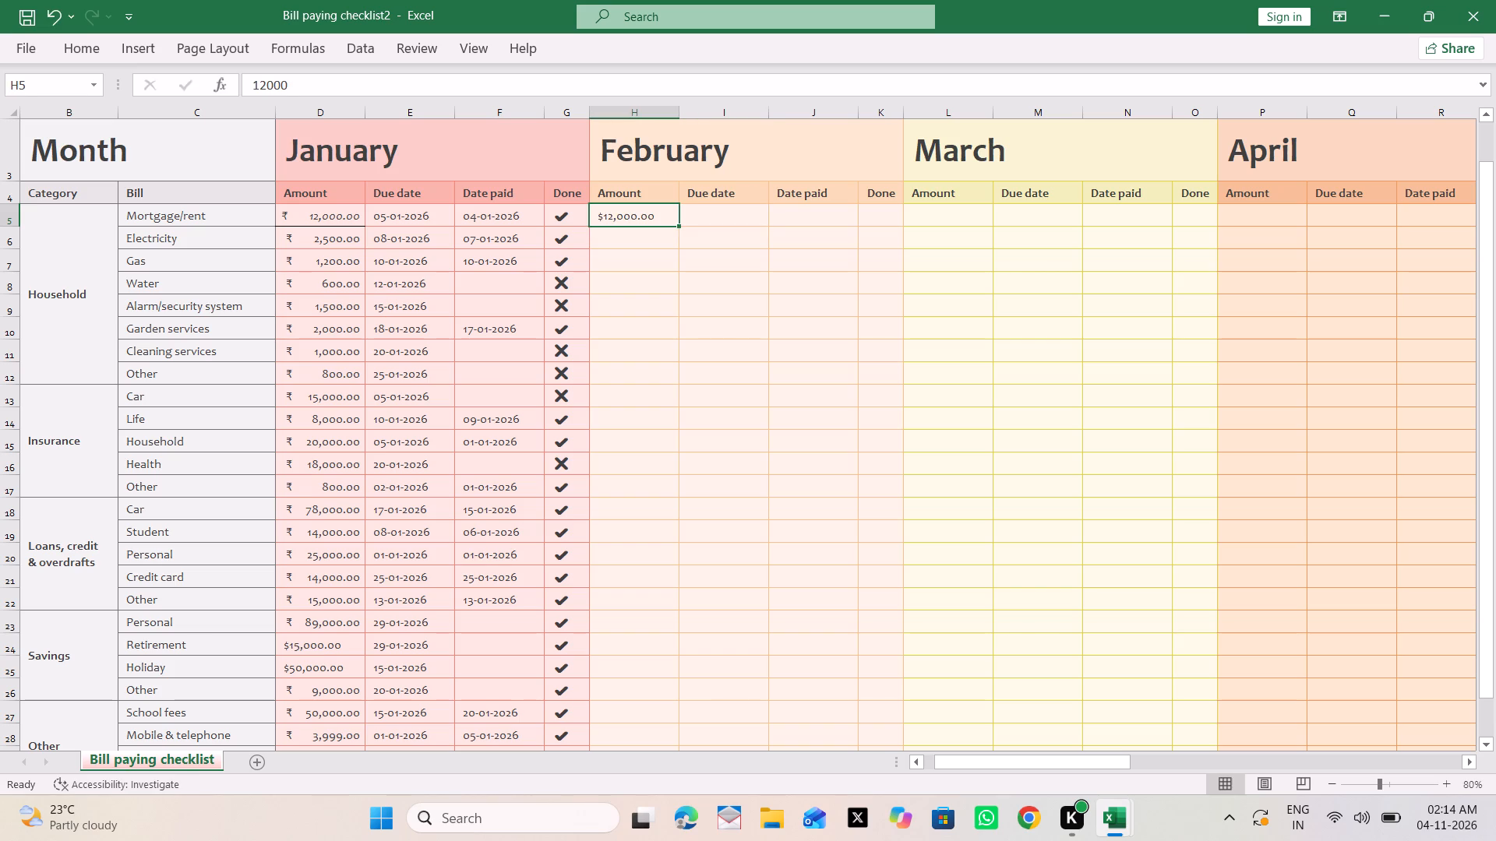
pyautogui.rightClick(639, 223)
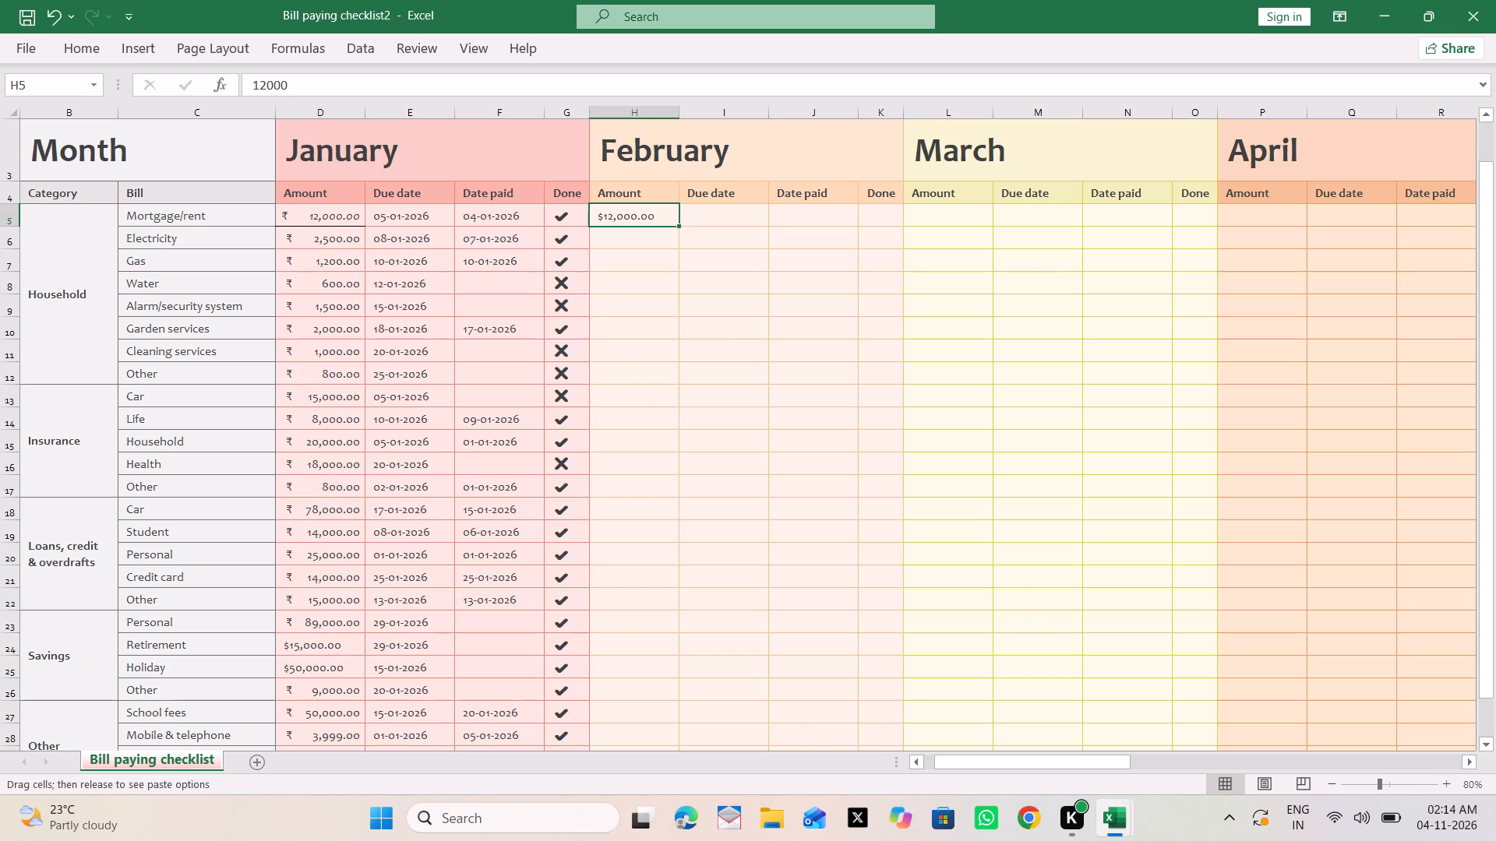
pyautogui.moveTo(634, 223); pyautogui.dragTo(626, 219, button='right')
pyautogui.click(1111, 315)
pyautogui.rightClick(639, 216)
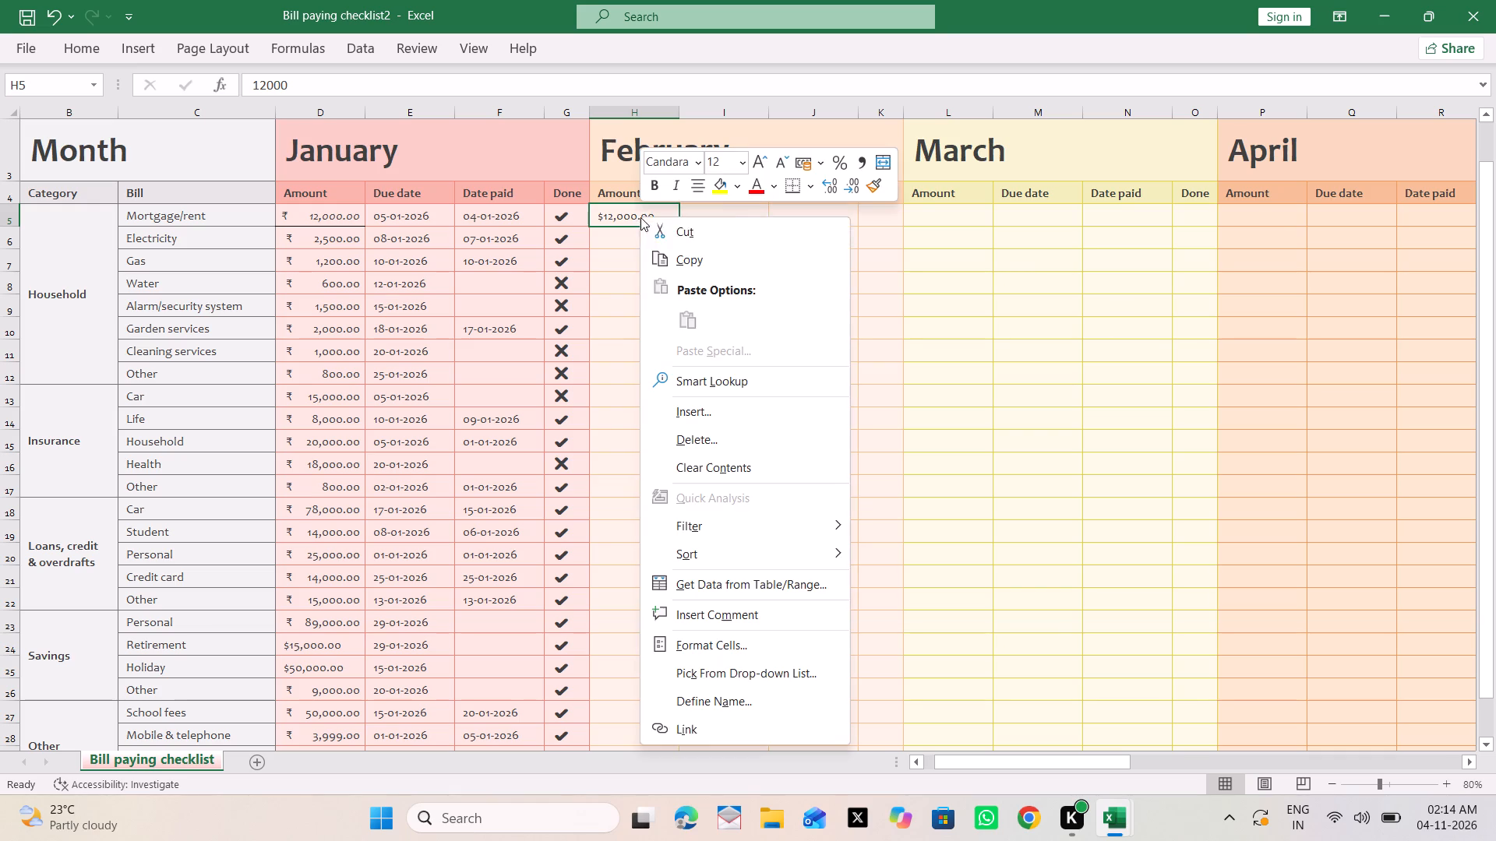
pyautogui.click(800, 161)
# Enter 08/02/2026 as the due date of the February Mortgage/rent bill.
pyautogui.click(719, 218)
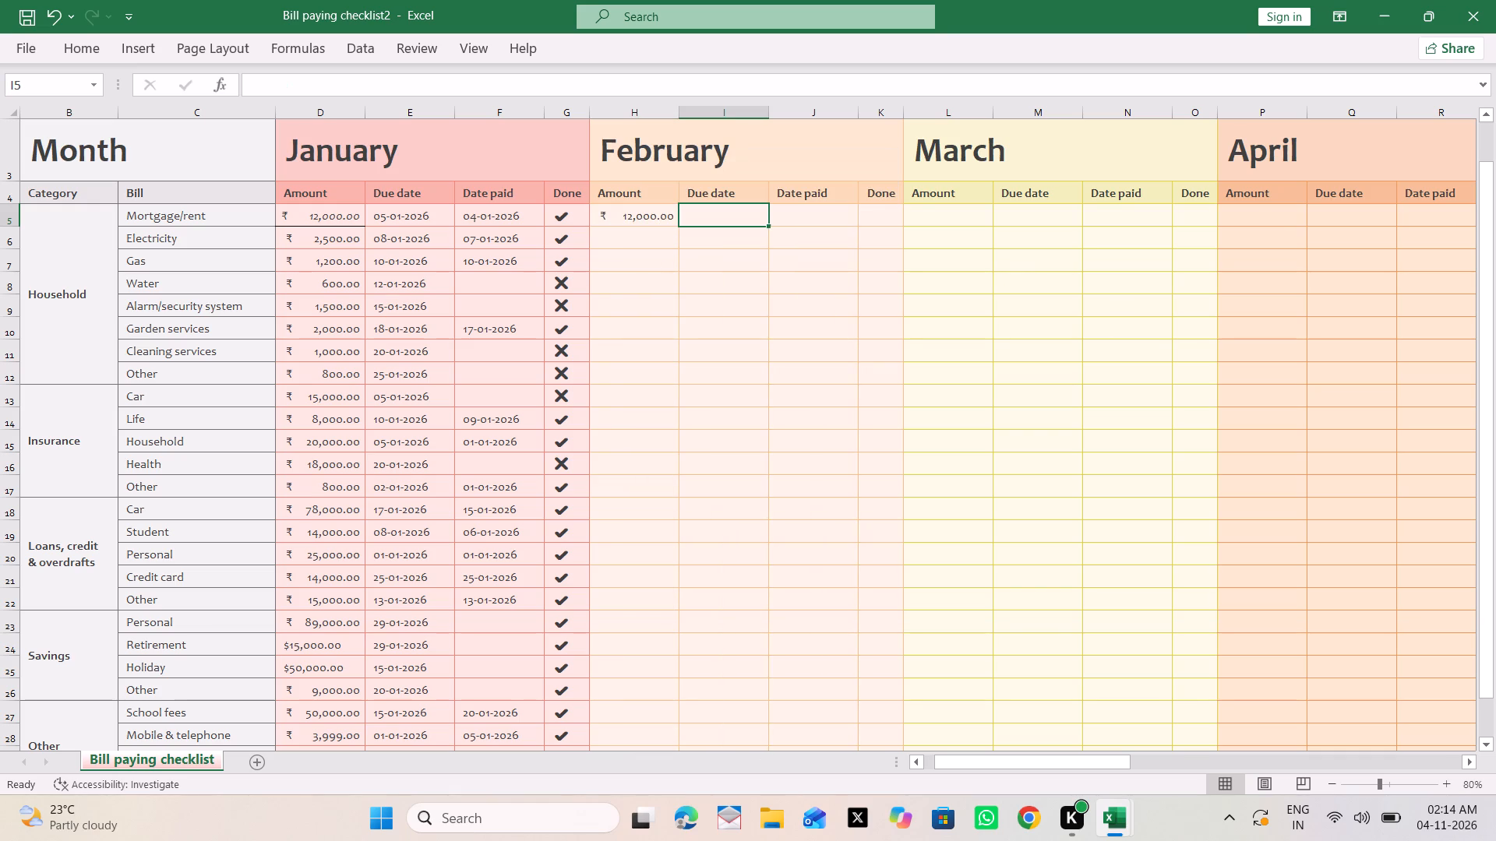
pyautogui.doubleClick(719, 218)
pyautogui.write('08')
pyautogui.press('/')
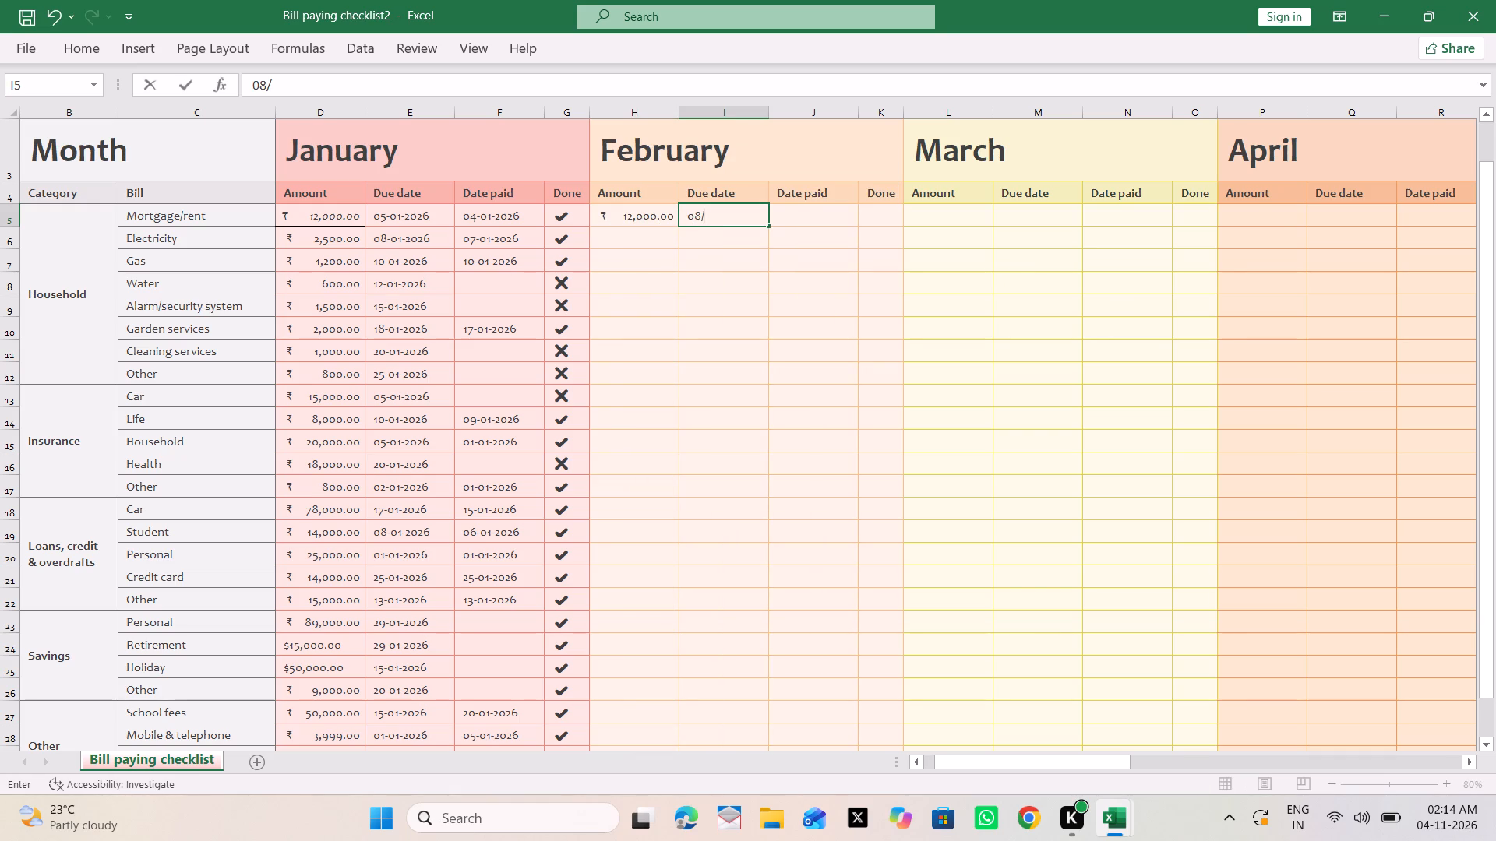
pyautogui.write('02')
pyautogui.press('/')
pyautogui.write('2026')
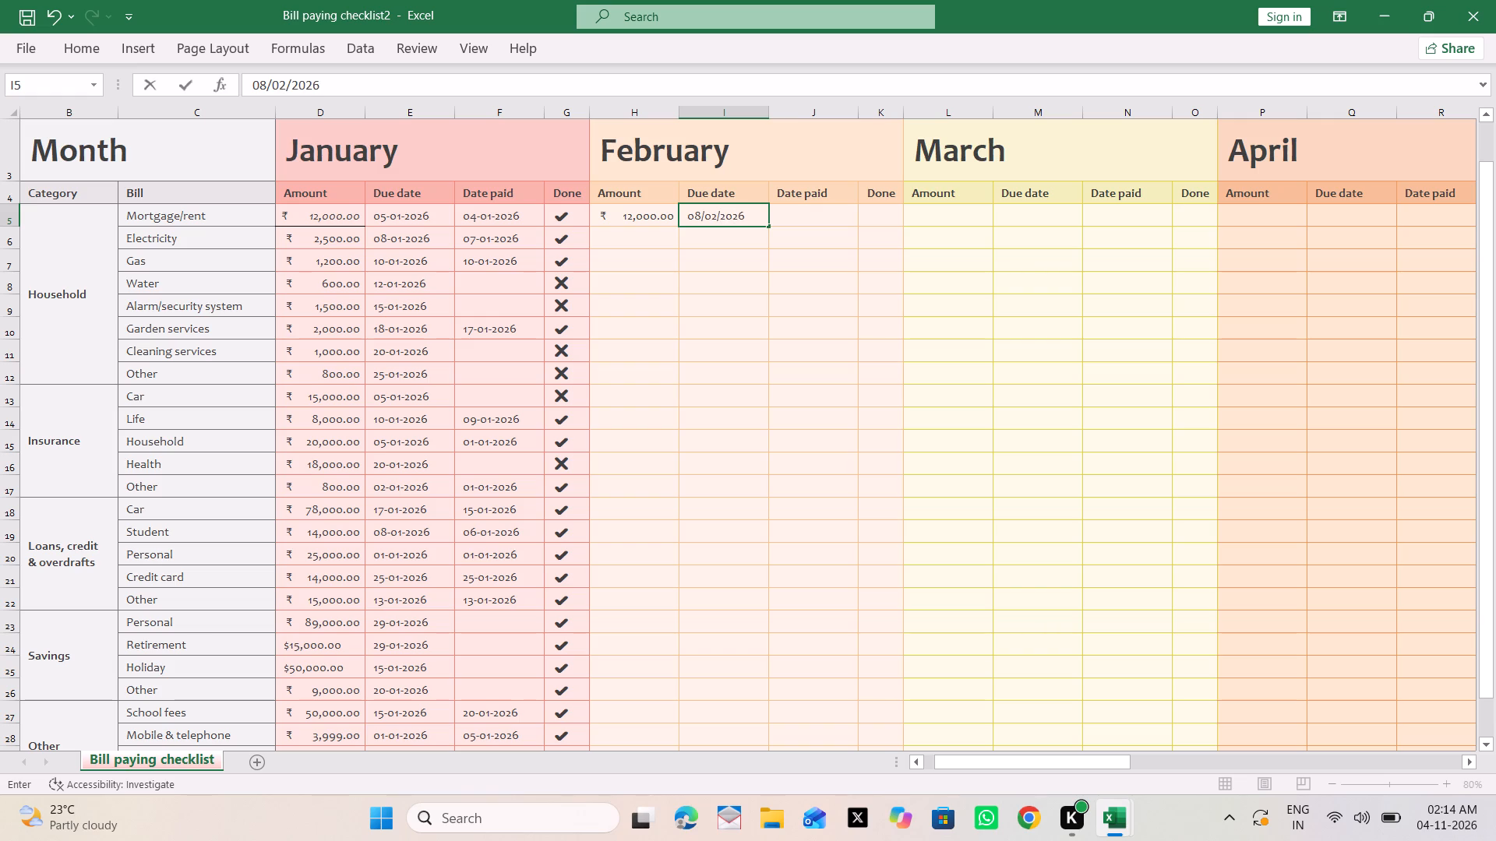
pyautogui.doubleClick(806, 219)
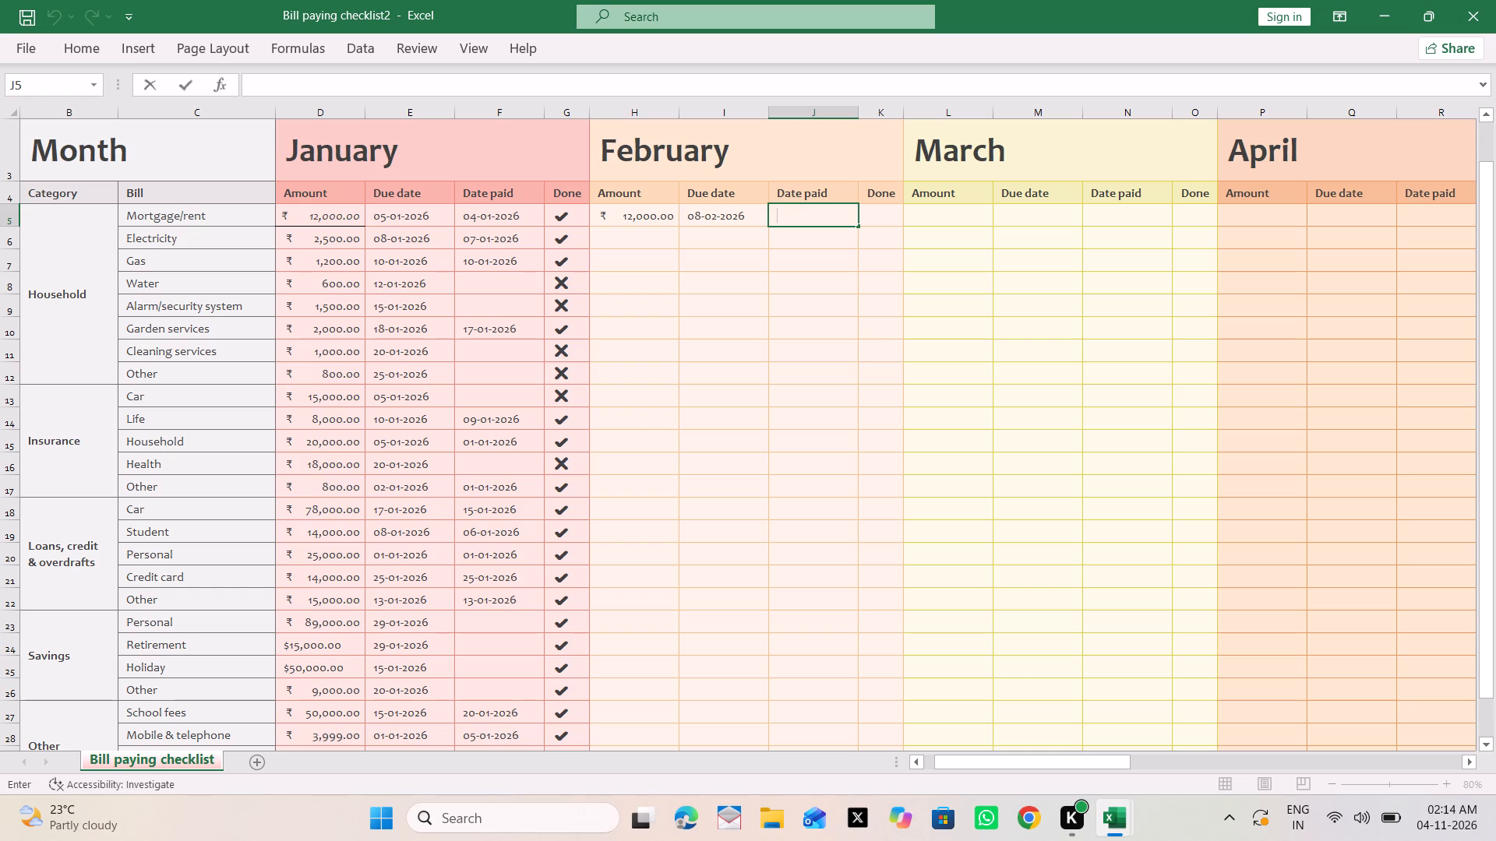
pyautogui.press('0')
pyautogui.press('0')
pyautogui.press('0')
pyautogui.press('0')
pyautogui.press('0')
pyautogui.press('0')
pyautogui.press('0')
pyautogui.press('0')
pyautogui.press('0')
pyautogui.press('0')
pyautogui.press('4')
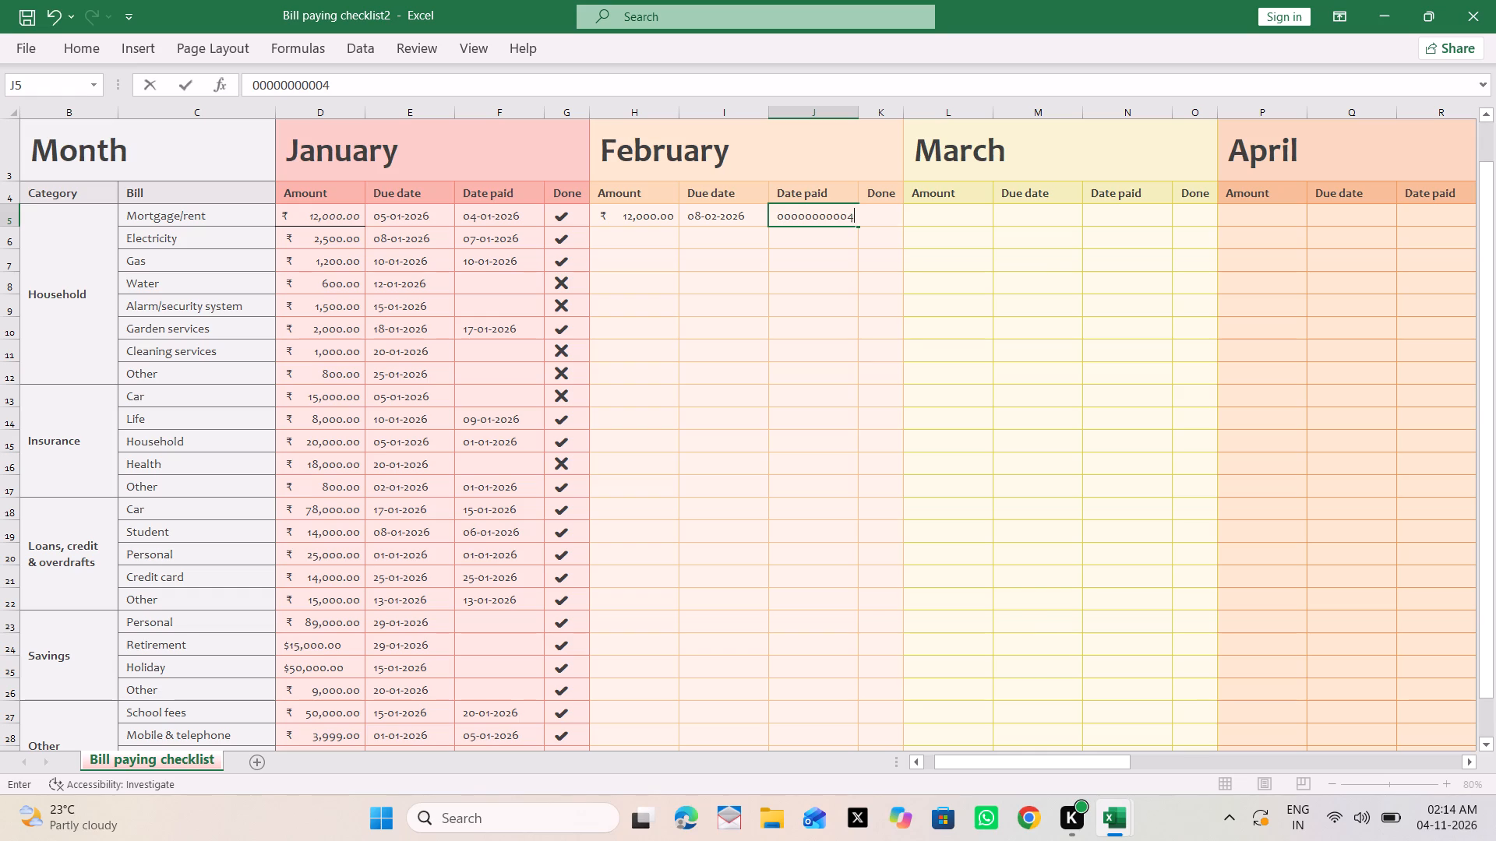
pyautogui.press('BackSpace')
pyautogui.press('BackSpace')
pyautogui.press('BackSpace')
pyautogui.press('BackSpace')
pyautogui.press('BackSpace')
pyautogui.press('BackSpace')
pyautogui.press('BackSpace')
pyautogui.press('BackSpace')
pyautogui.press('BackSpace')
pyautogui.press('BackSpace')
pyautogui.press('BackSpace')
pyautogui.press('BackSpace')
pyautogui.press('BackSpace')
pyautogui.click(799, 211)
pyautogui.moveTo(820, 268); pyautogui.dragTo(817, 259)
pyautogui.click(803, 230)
# Enter 04/02/2026 as the date paid of the February Mortgage/rent bill.
pyautogui.doubleClick(803, 221)
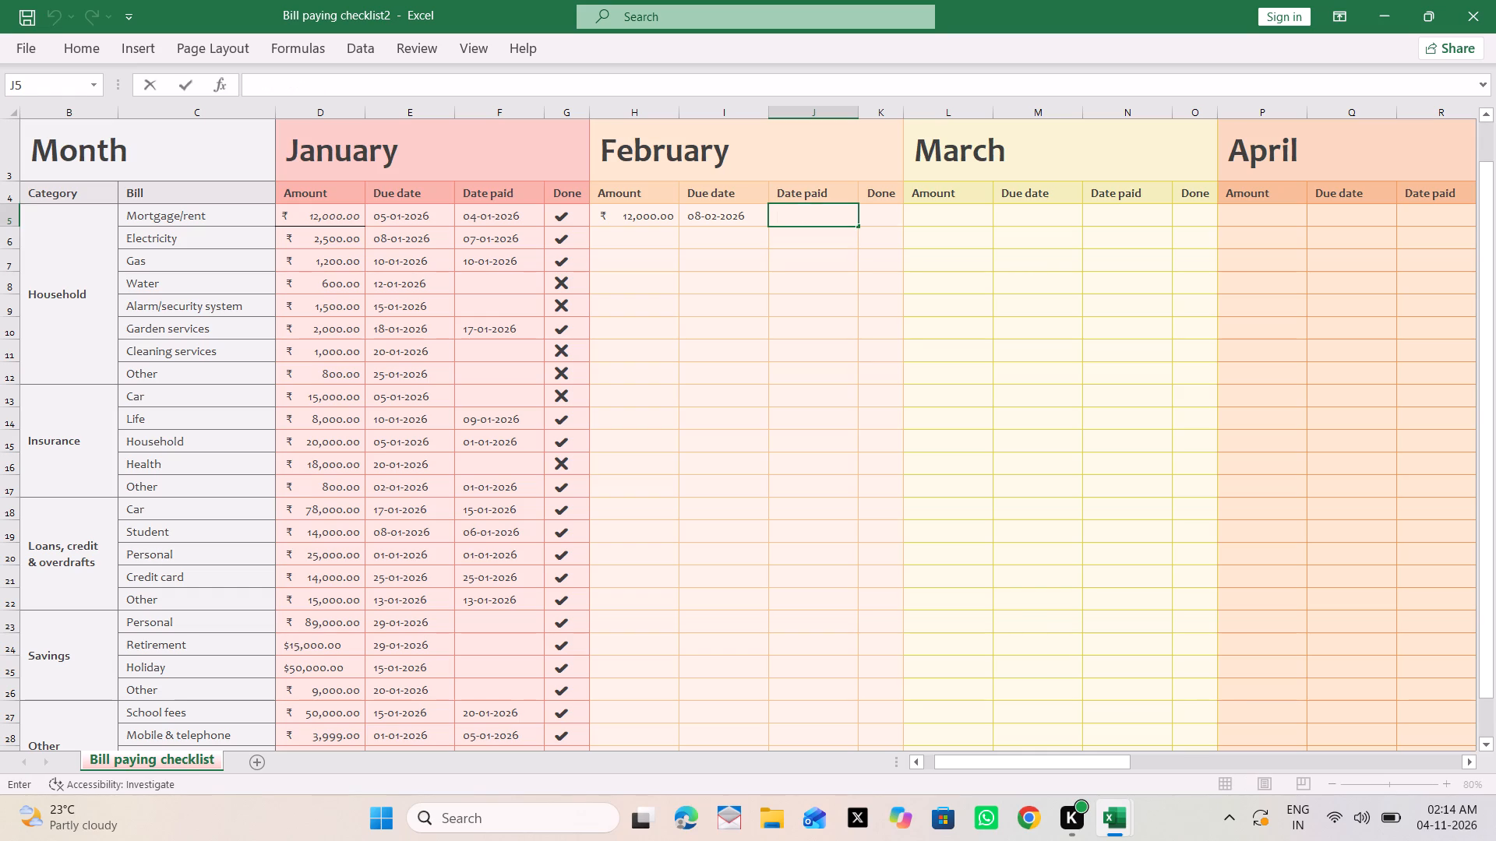
pyautogui.write('04')
pyautogui.press('/')
pyautogui.press('0')
pyautogui.press('2')
pyautogui.write('/2026')
# Mark the February Mortgage/rent bill as done with the check mark.
pyautogui.click(877, 209)
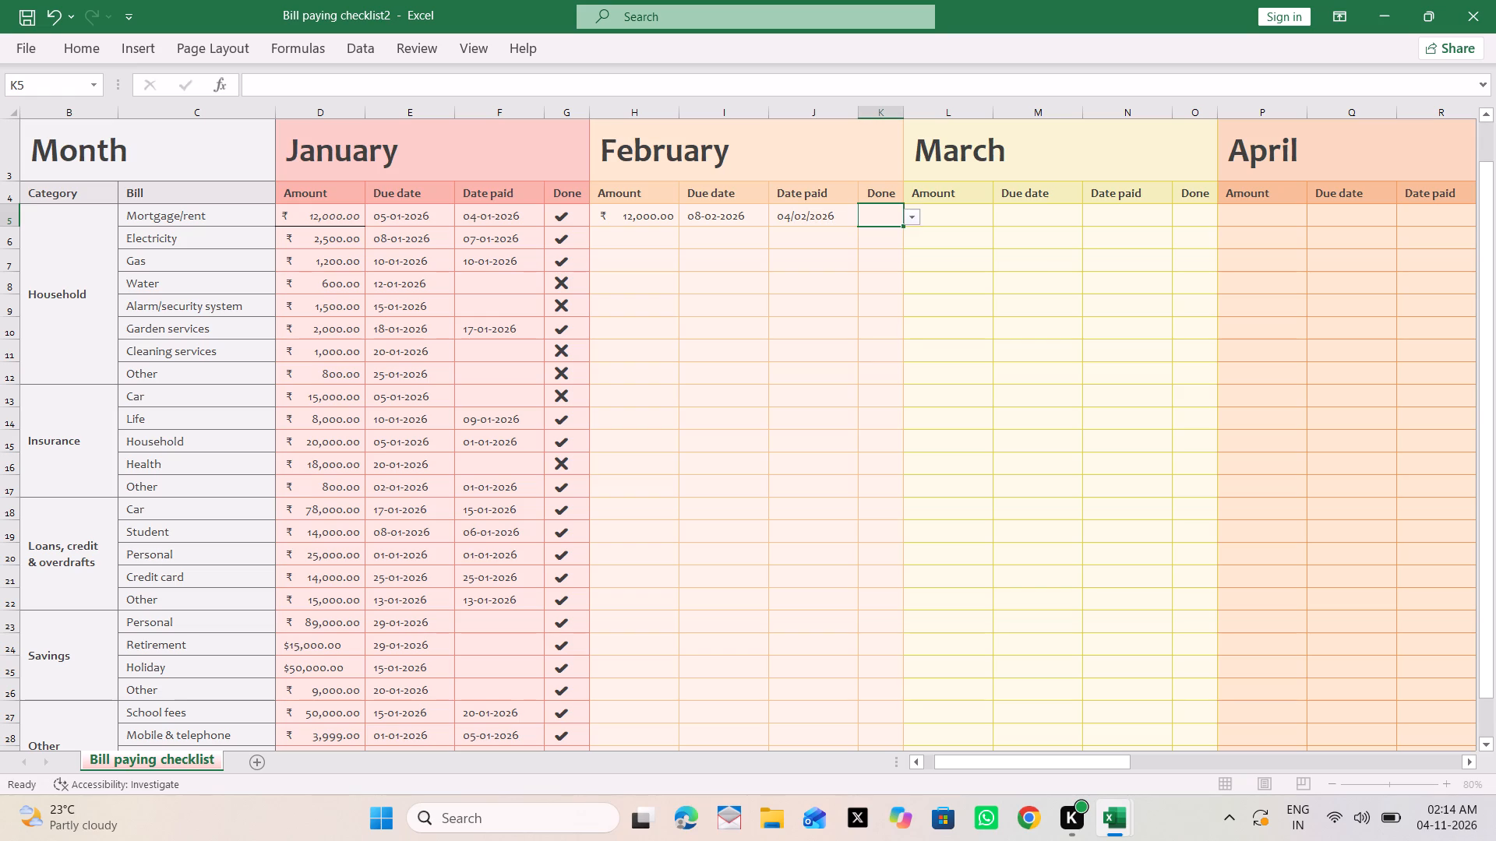
pyautogui.click(917, 215)
pyautogui.click(902, 227)
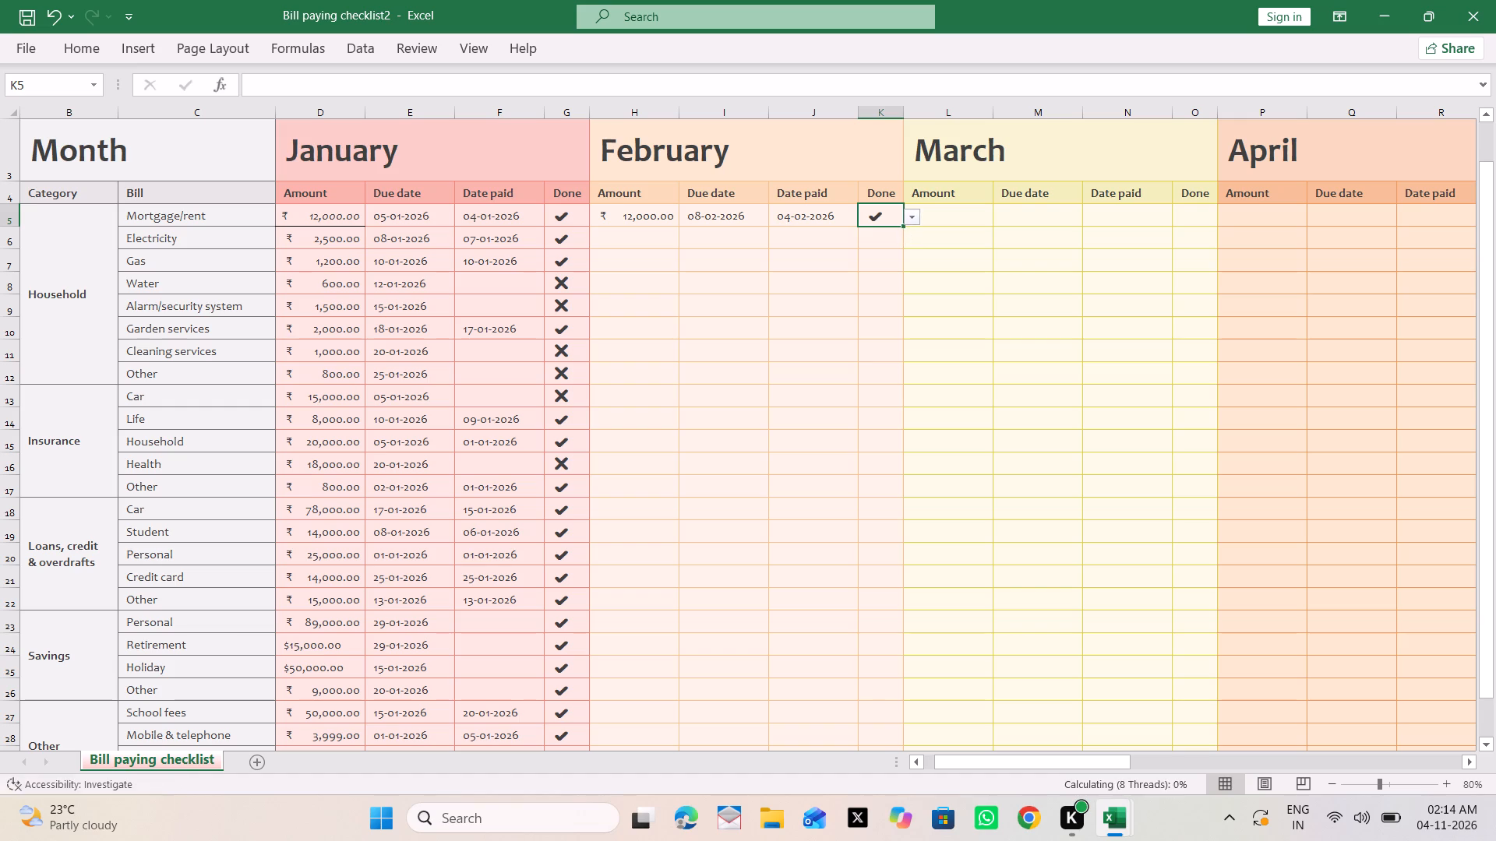
# Enter 2500 as the February Electricity amount and apply the ₹ accounting format to it.
pyautogui.doubleClick(637, 236)
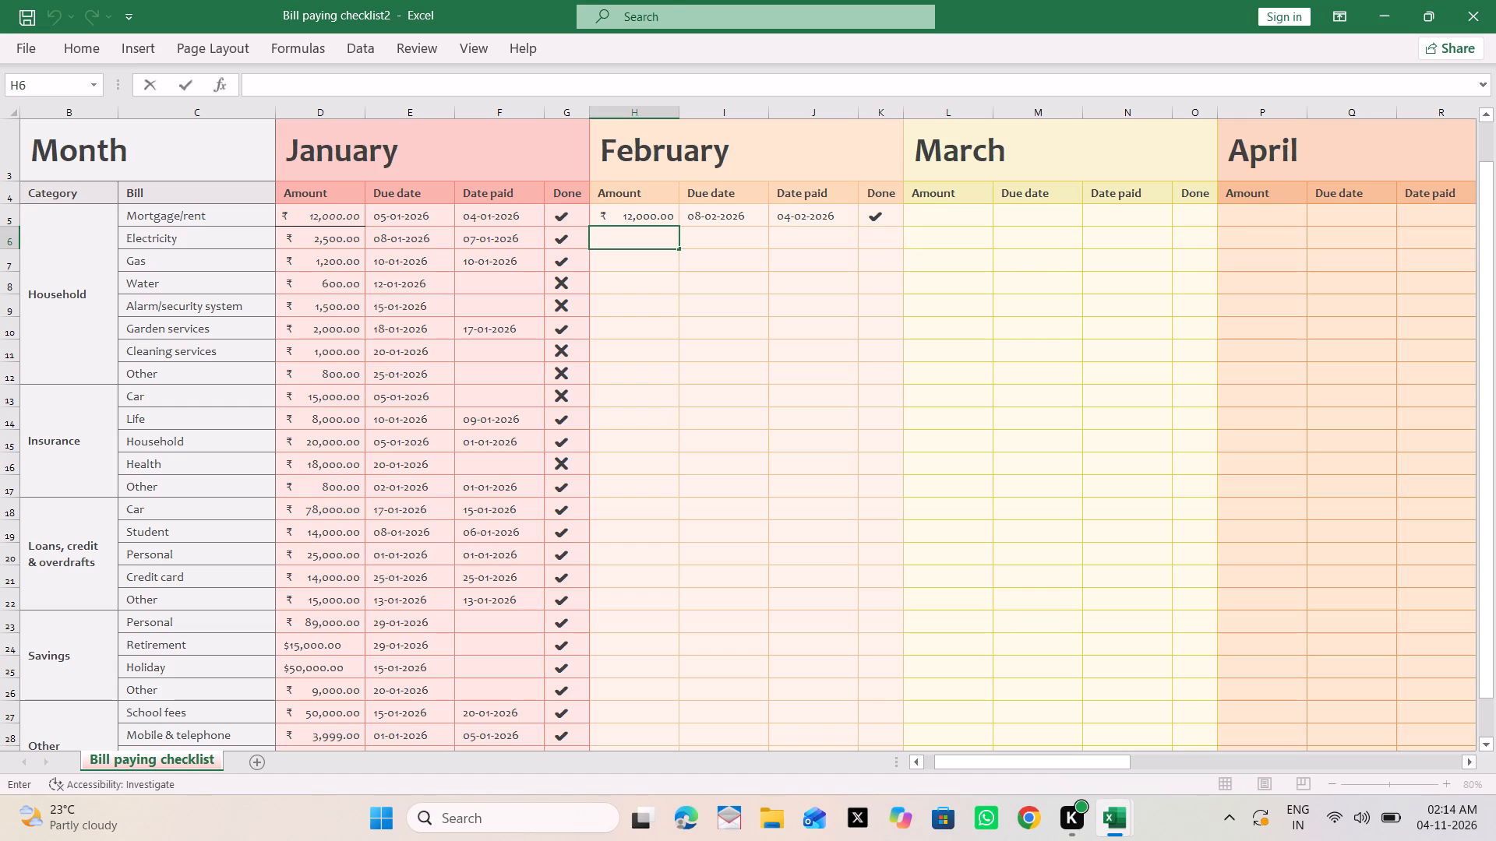
pyautogui.press('2')
pyautogui.write('5000')
pyautogui.press('BackSpace')
pyautogui.doubleClick(699, 241)
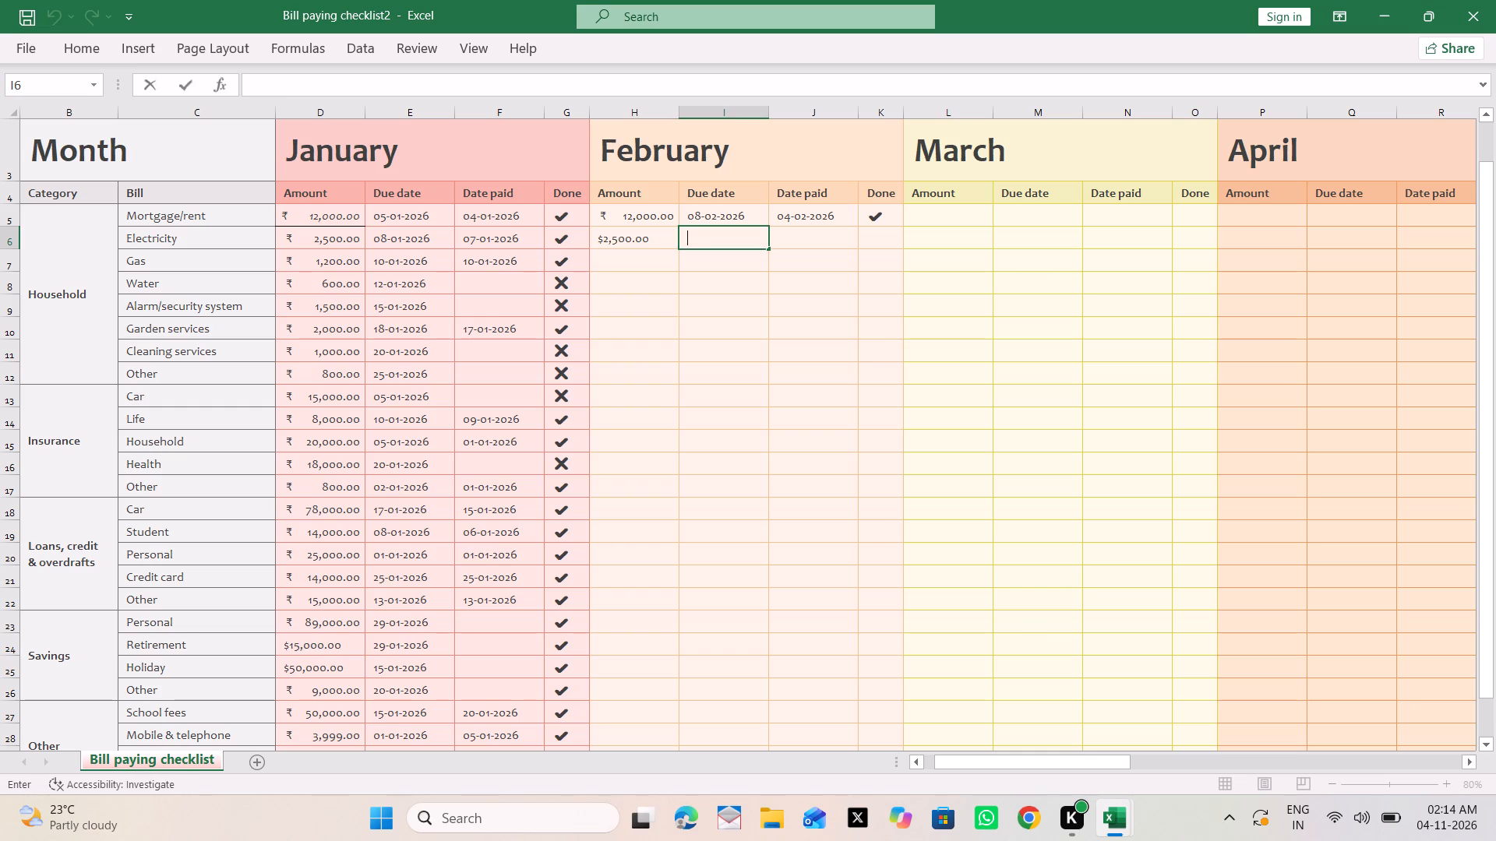
pyautogui.rightClick(640, 239)
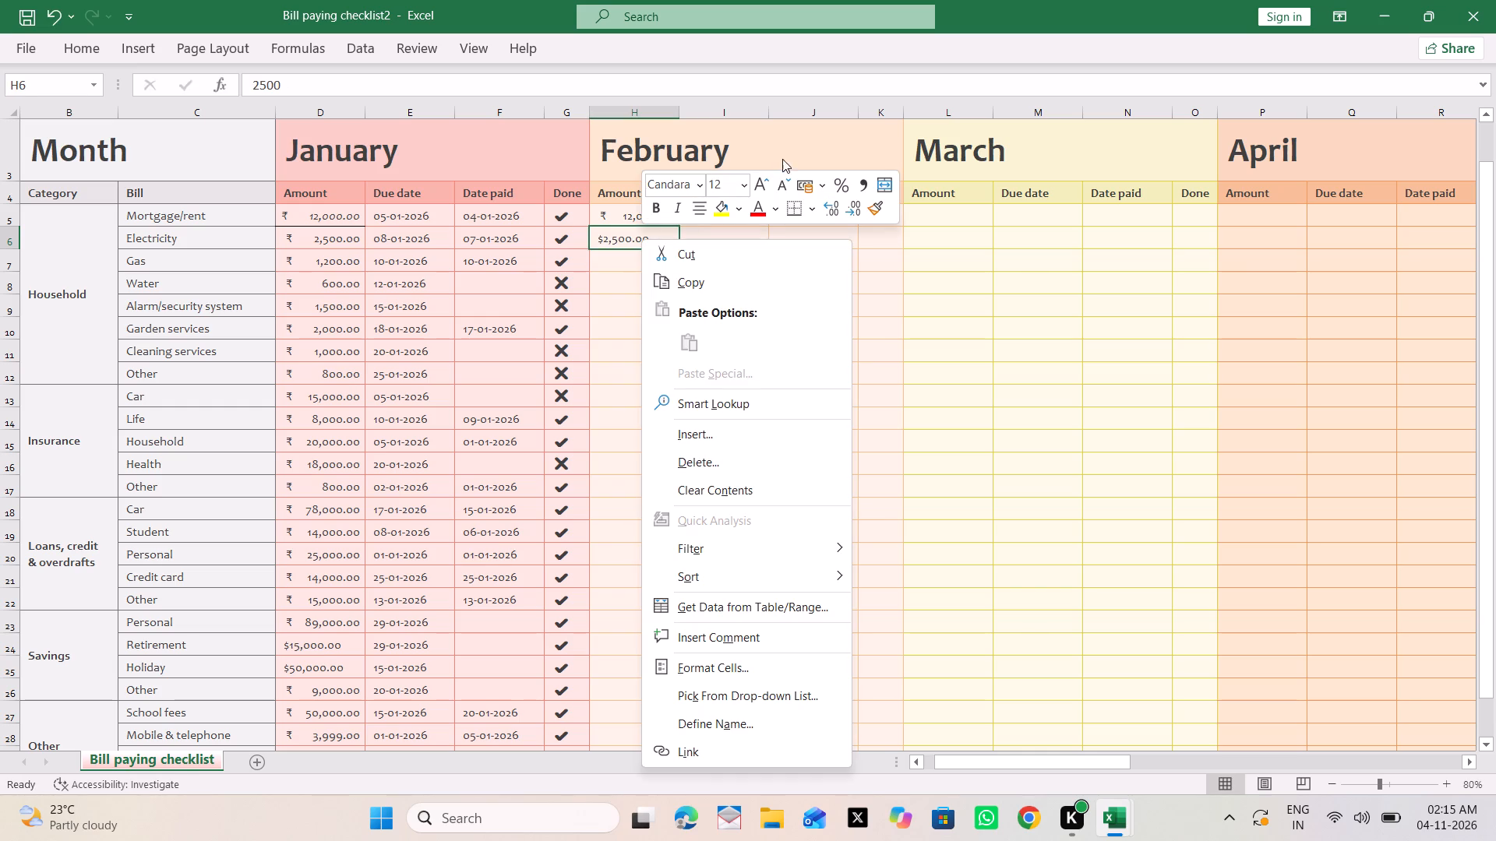
pyautogui.click(798, 177)
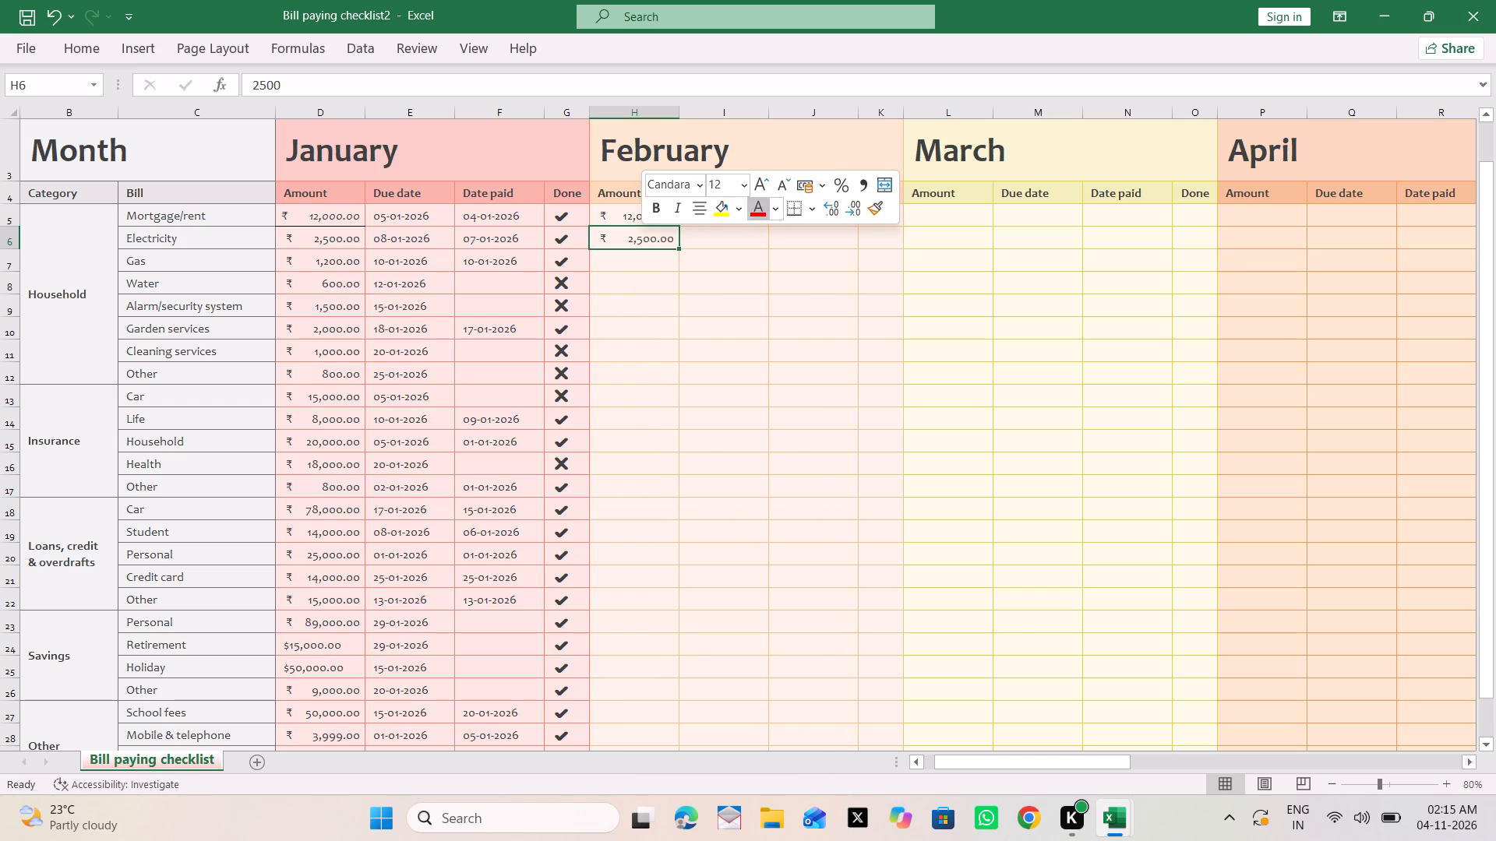
# Enter 08/02/2026 as the due date of the February Electricity bill.
pyautogui.click(711, 244)
pyautogui.doubleClick(711, 242)
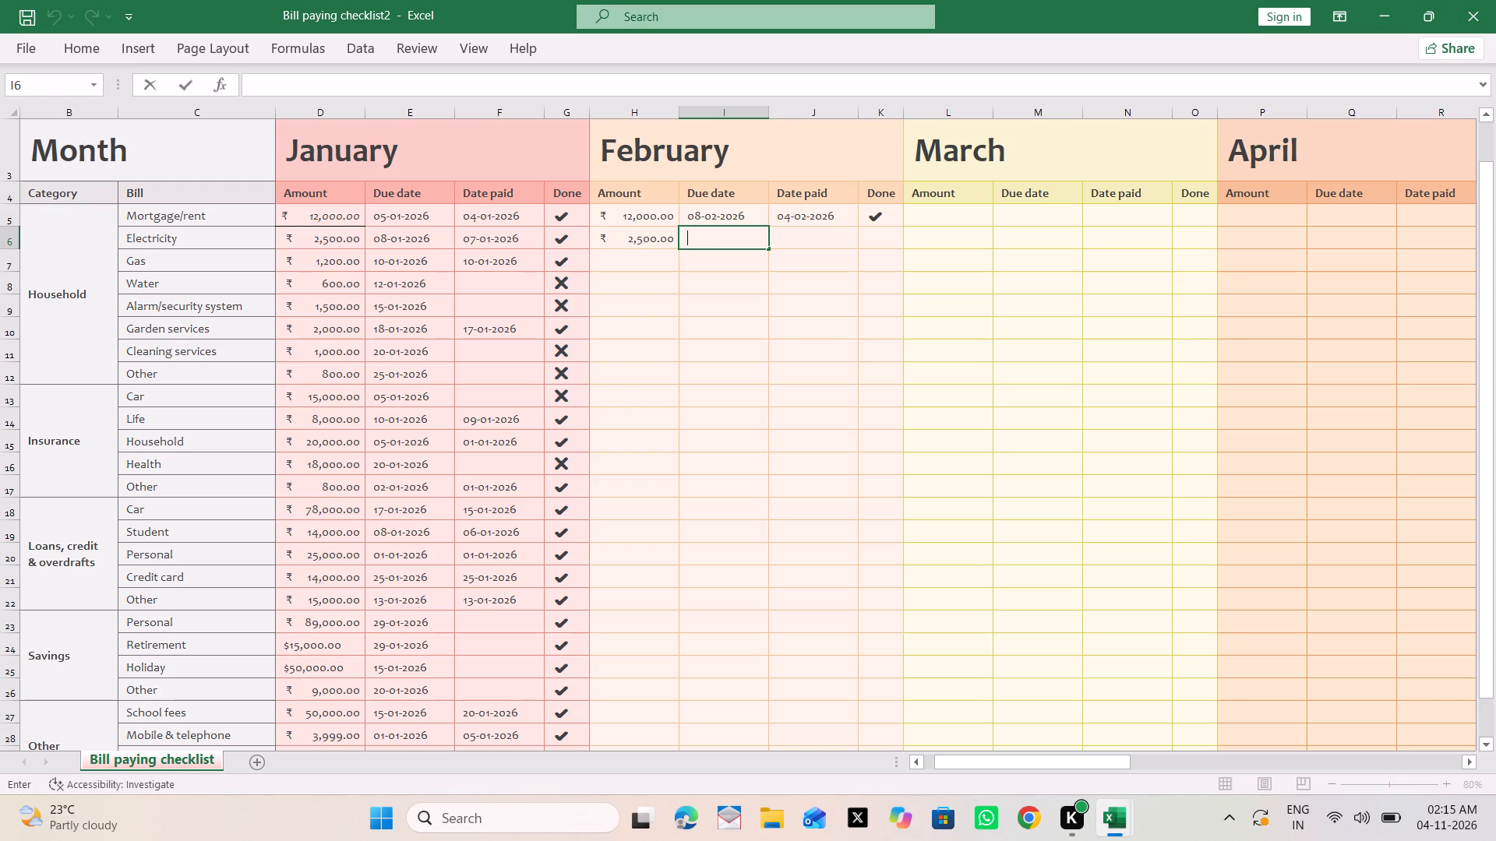
pyautogui.press('0')
pyautogui.write('8/')
pyautogui.write('02/2026')
# Enter 05/02/2026 as the date paid of the February Electricity bill.
pyautogui.doubleClick(803, 238)
pyautogui.write('05')
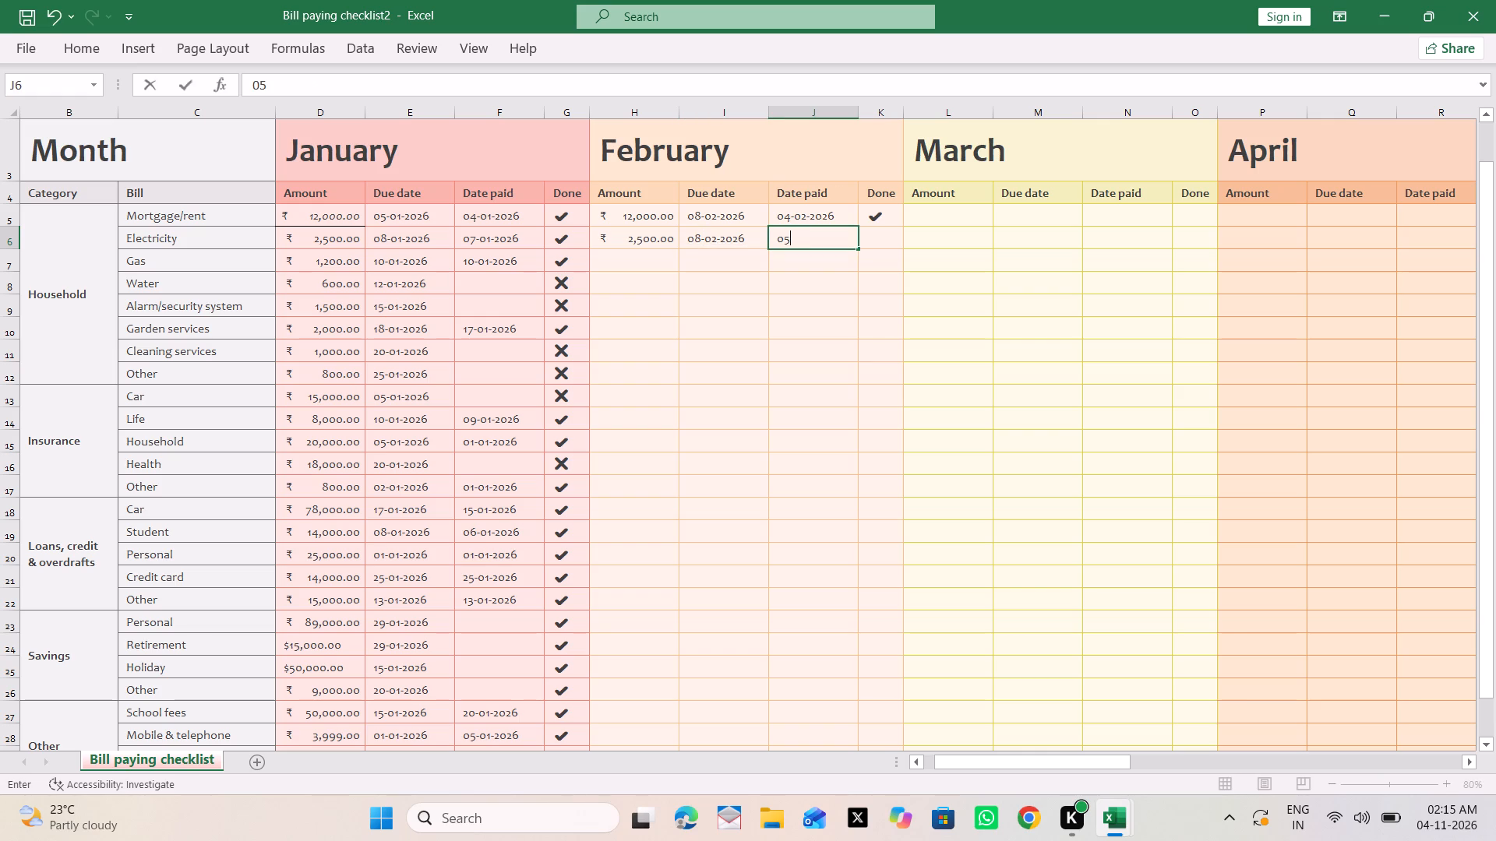
pyautogui.write('/0')
pyautogui.press('2')
pyautogui.press('/')
pyautogui.write('2026')
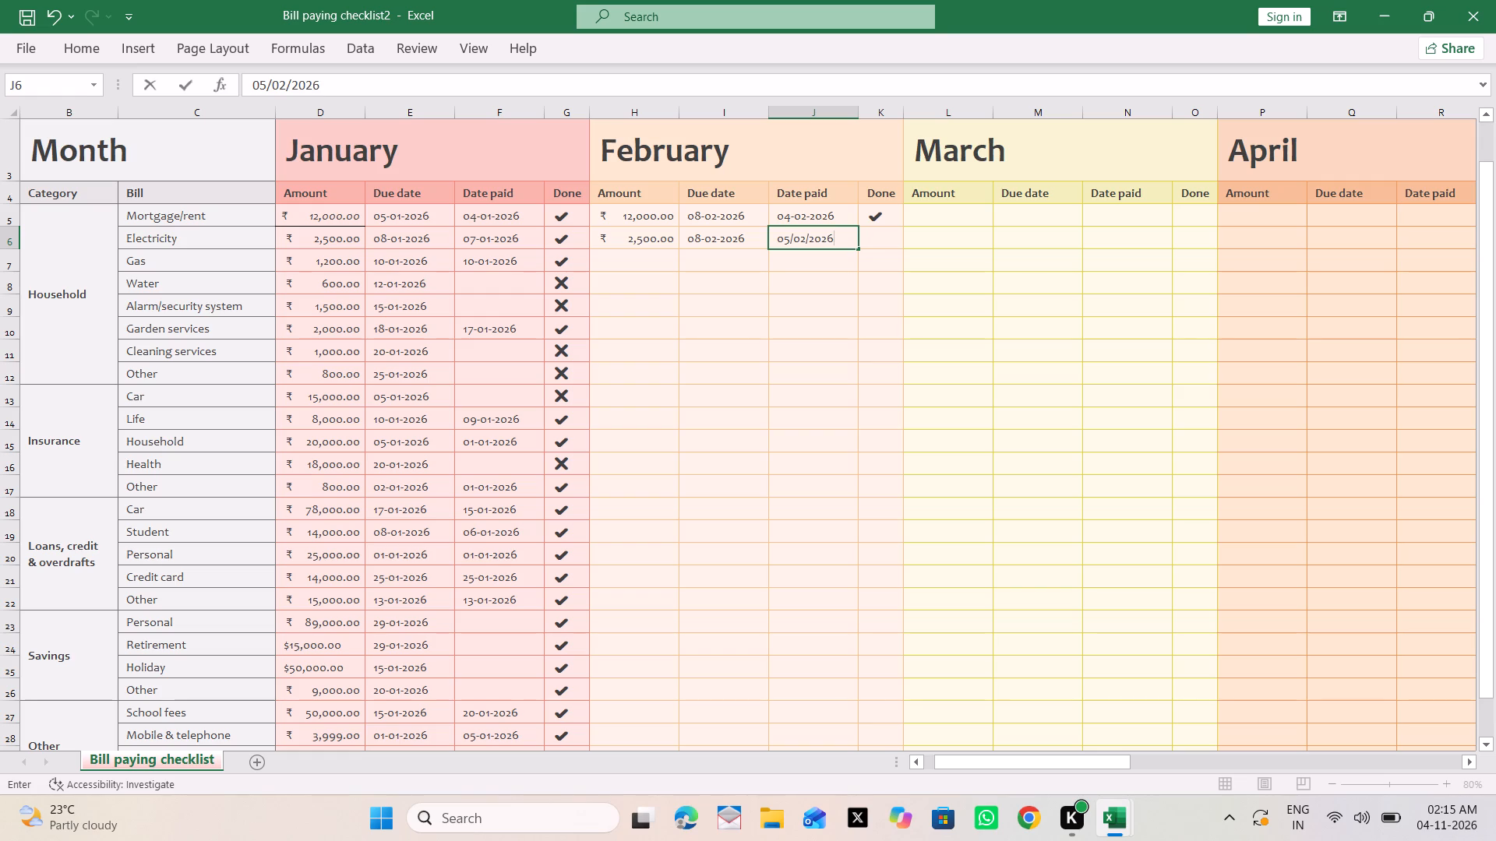
# Mark the February Electricity bill as done with the check mark.
pyautogui.click(880, 242)
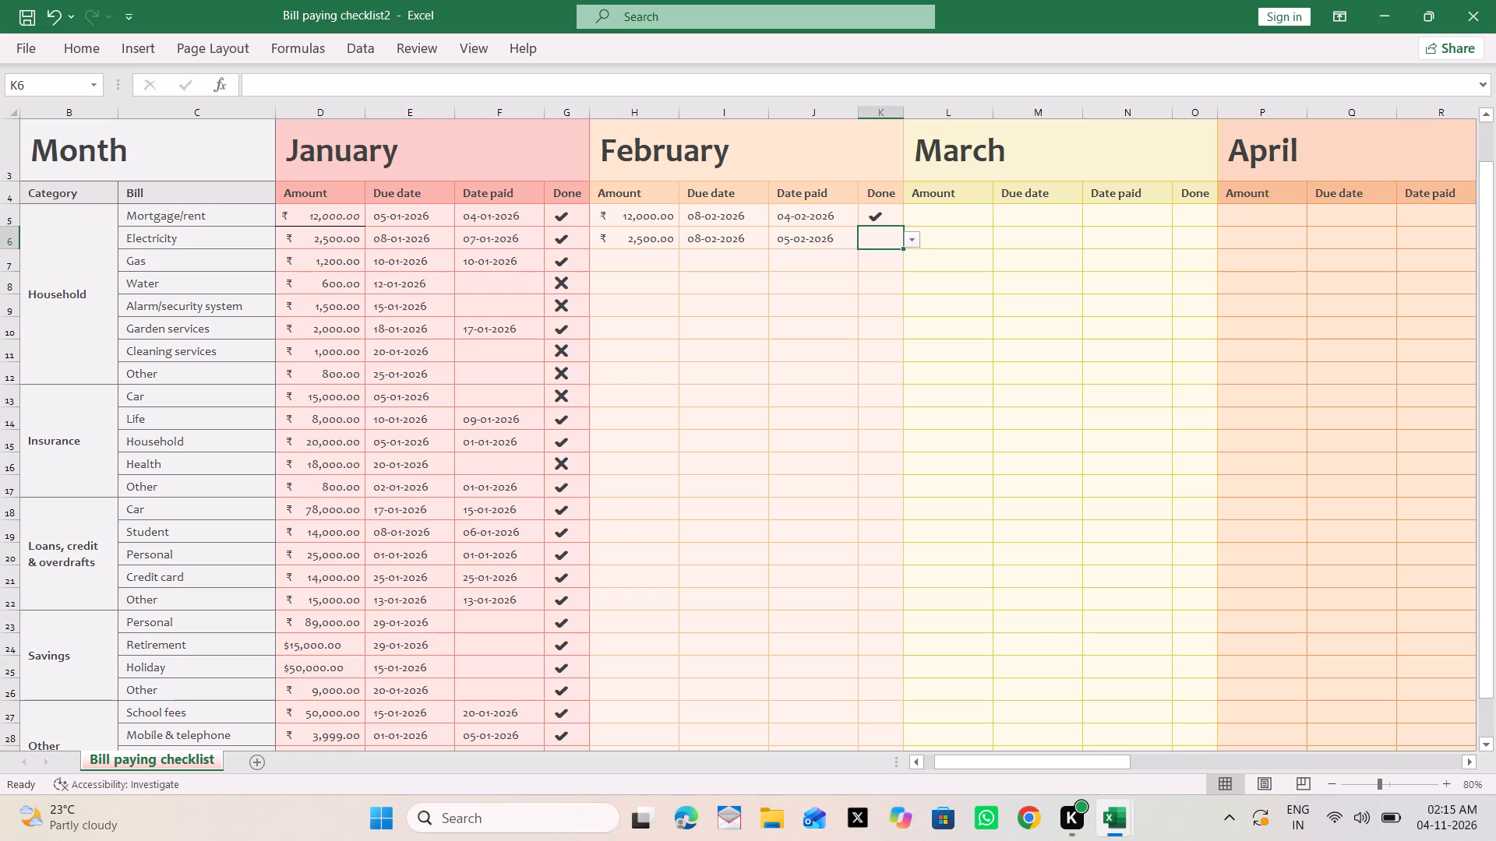
pyautogui.click(910, 241)
pyautogui.click(898, 252)
# Enter 1250 as the February Gas amount and apply the ₹ accounting format to it.
pyautogui.doubleClick(624, 259)
pyautogui.press('1')
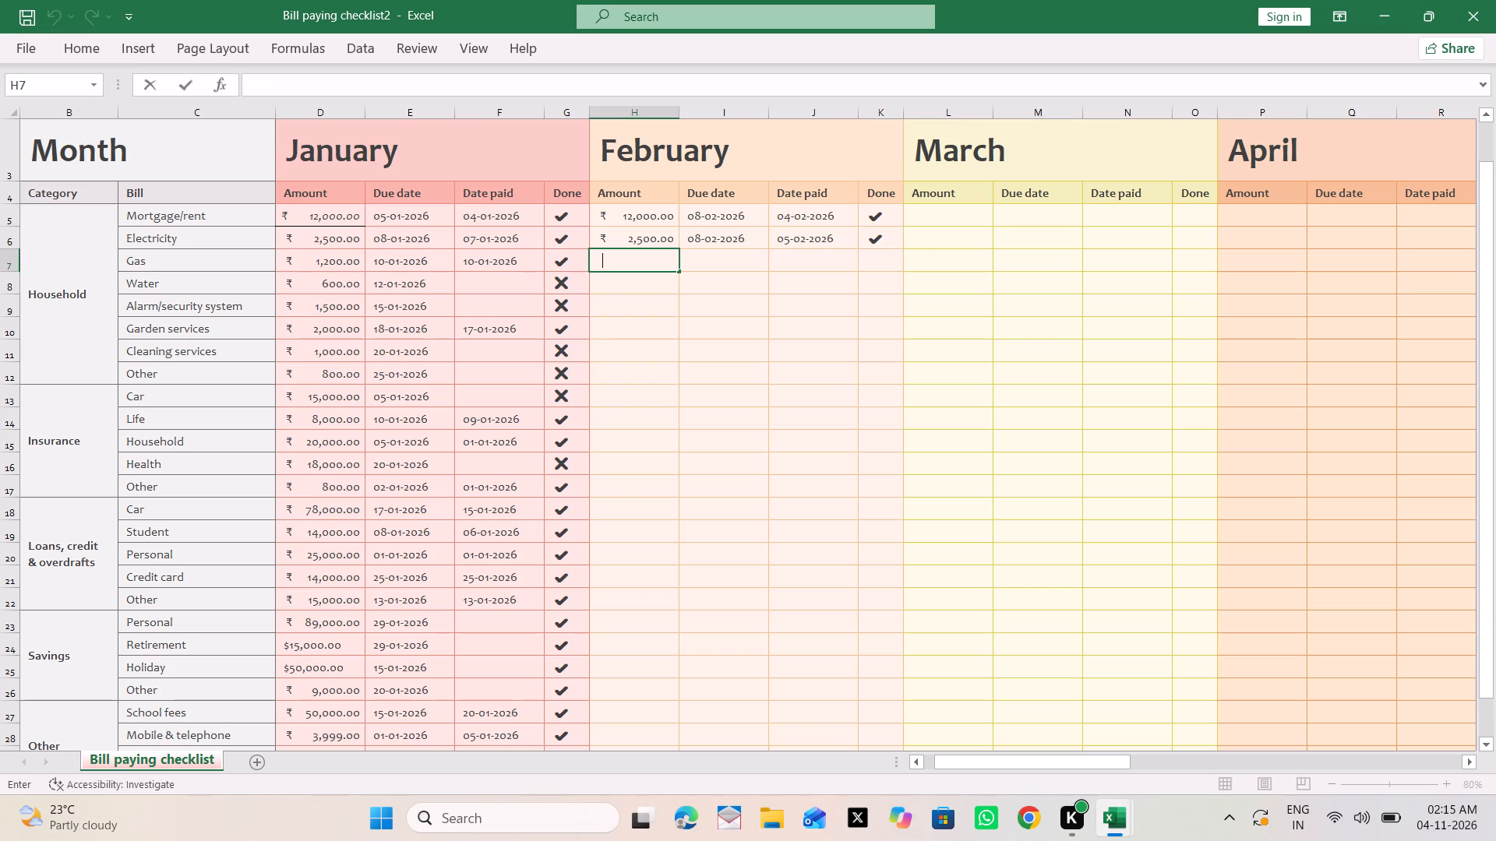
pyautogui.write('250')
pyautogui.click(696, 252)
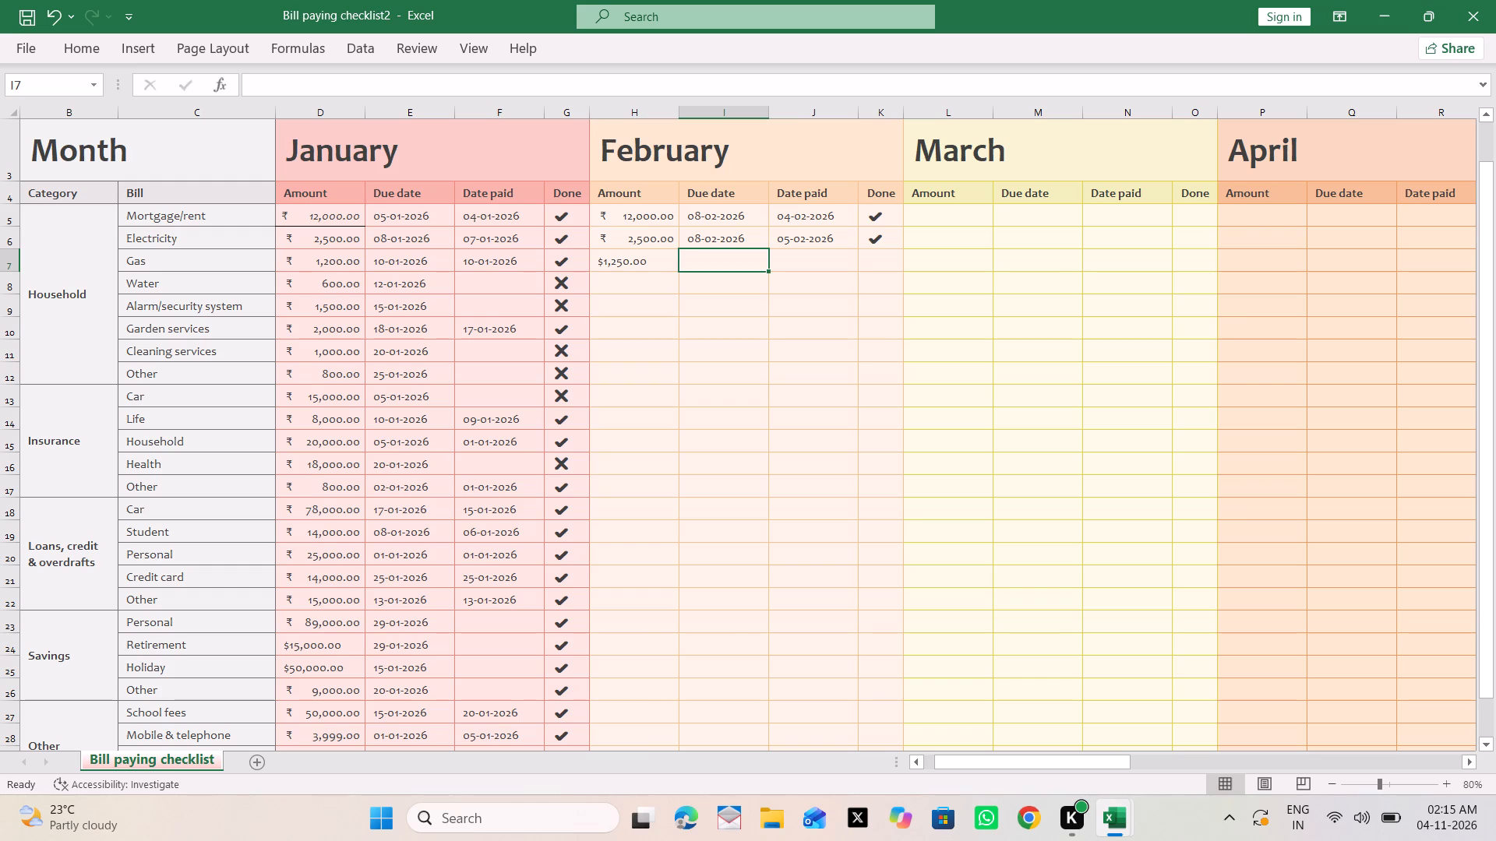
pyautogui.rightClick(645, 257)
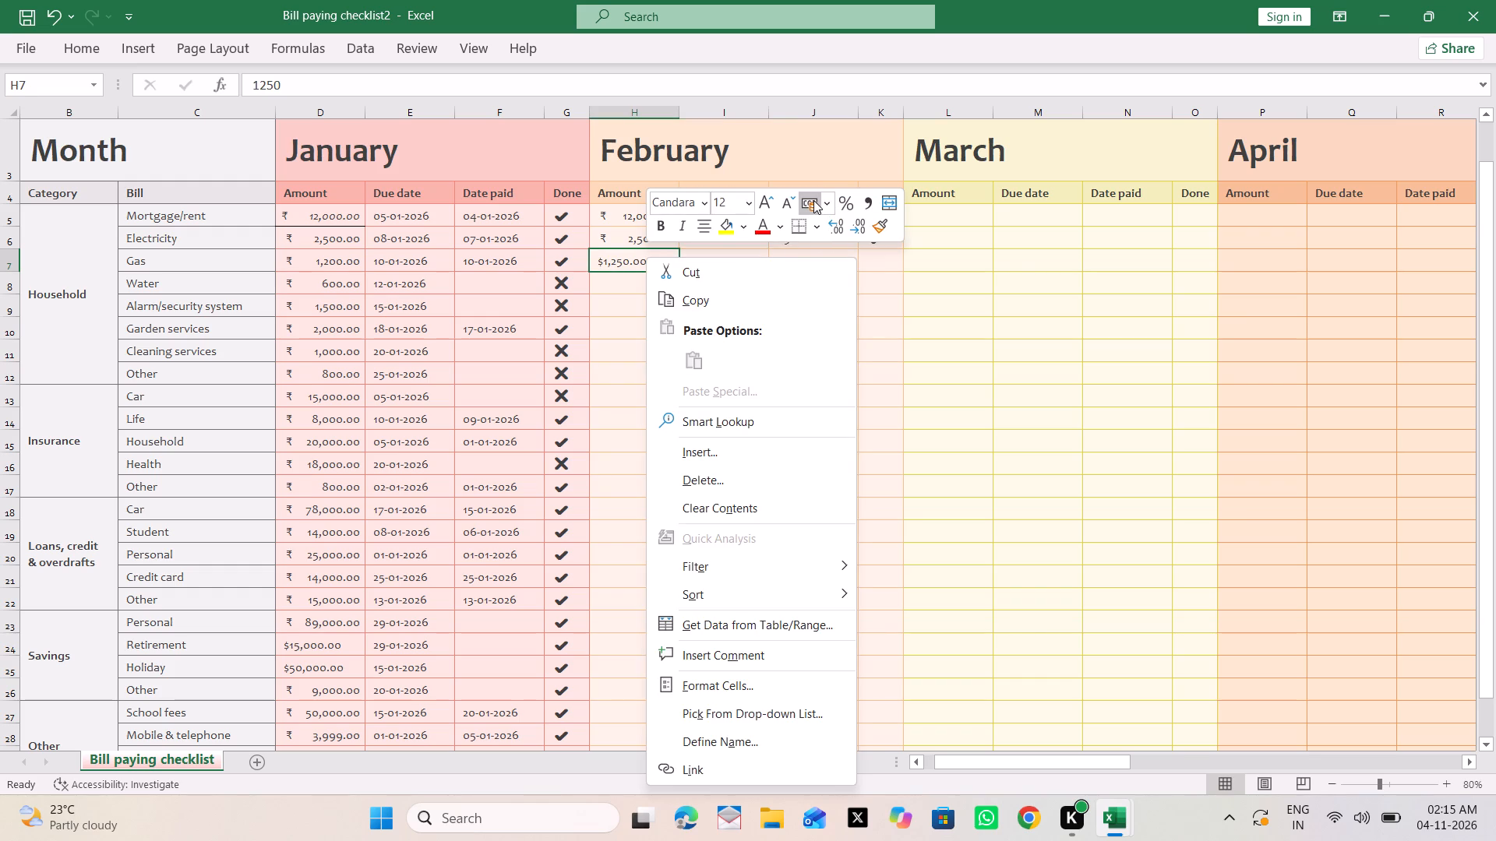
pyautogui.click(812, 200)
pyautogui.click(703, 264)
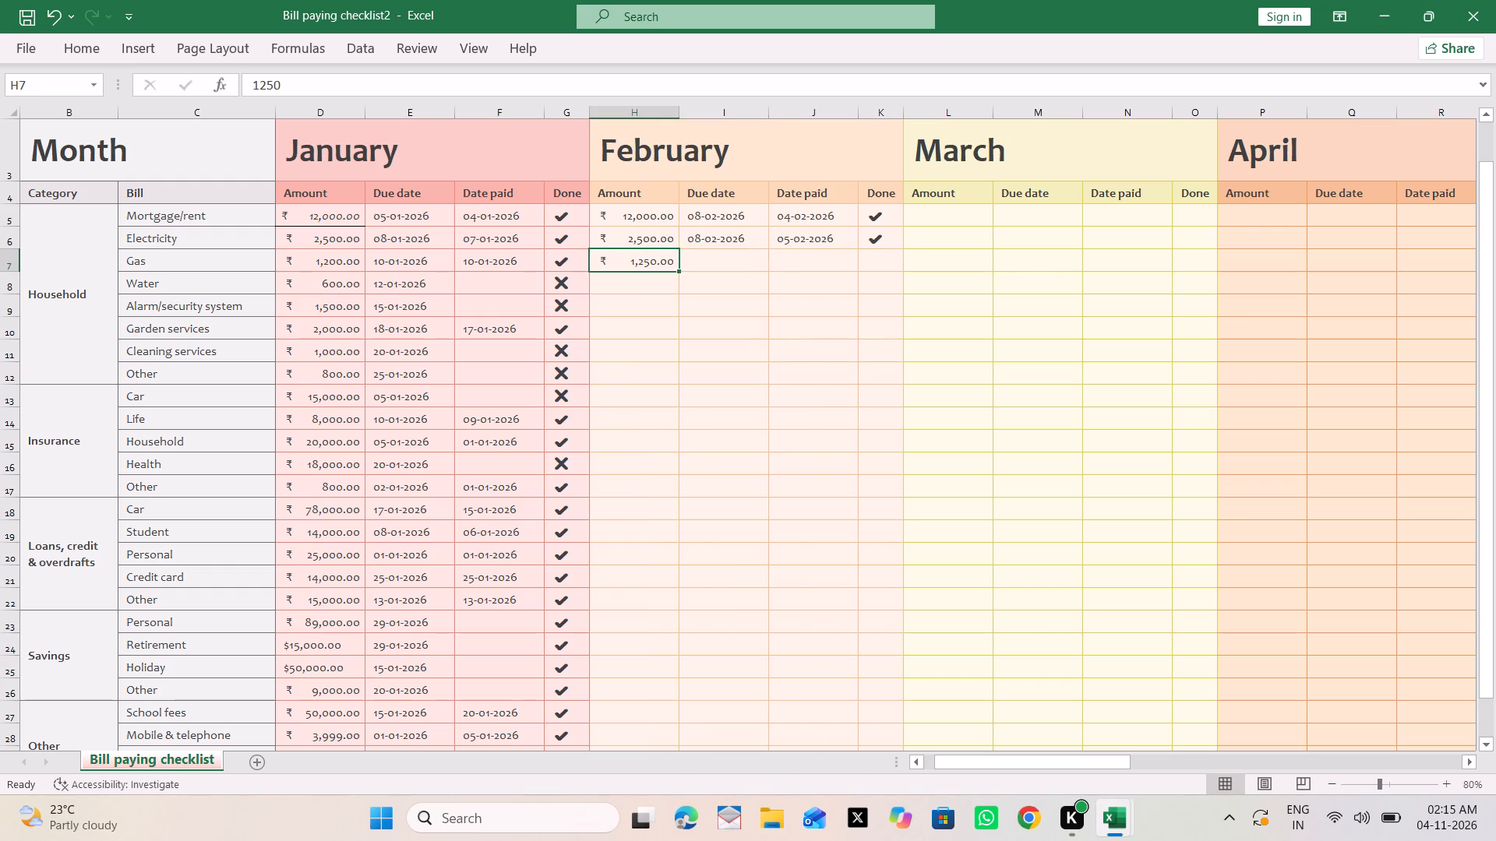
# Enter 10/02/2026 as the due date and 08/02/2026 as the date paid of the February Gas bill.
pyautogui.click(703, 260)
pyautogui.click(703, 259)
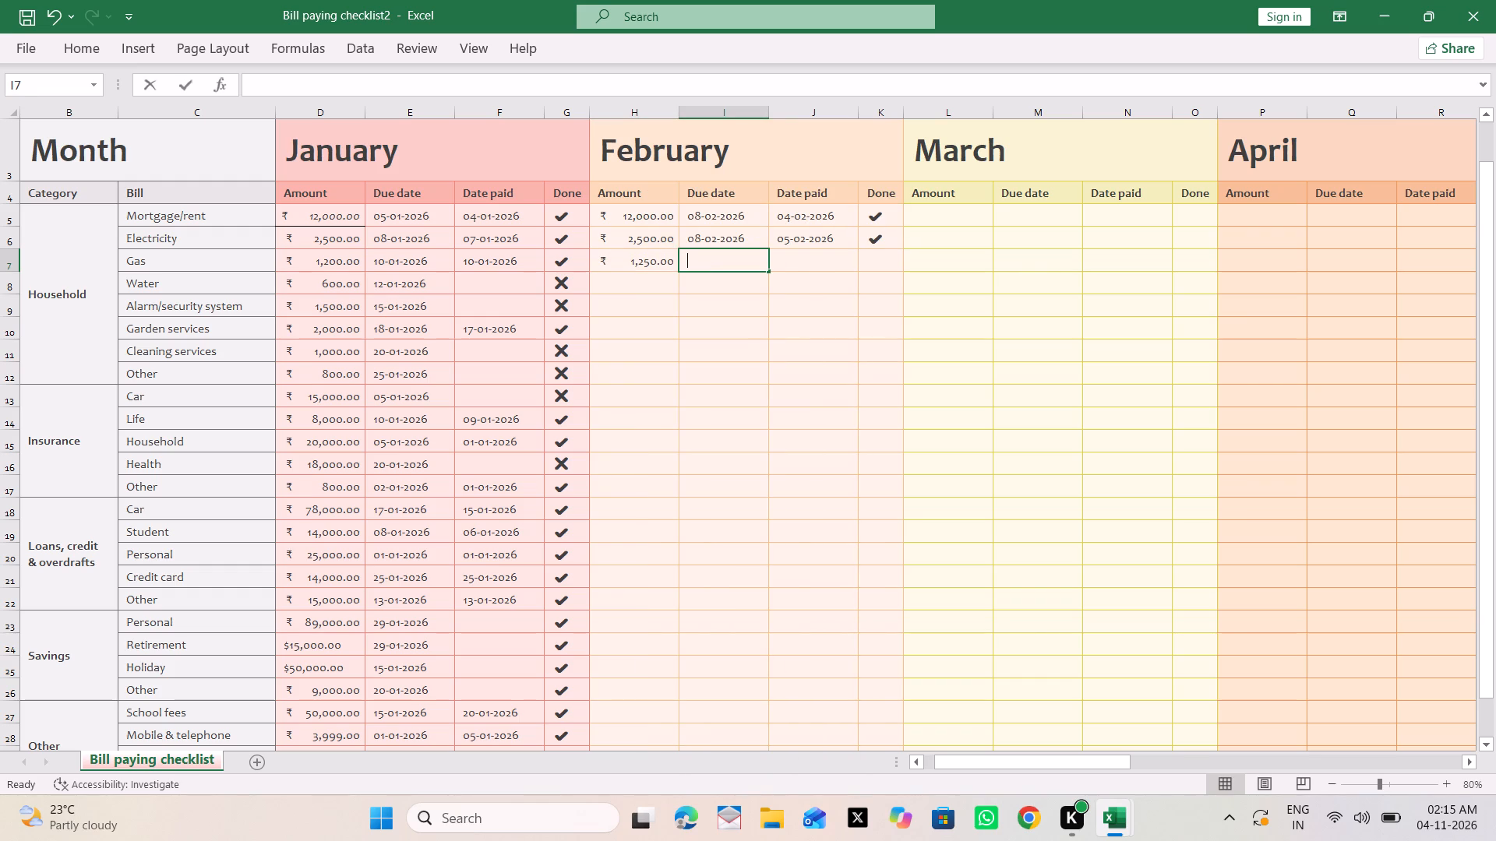
pyautogui.write('10/02/2026')
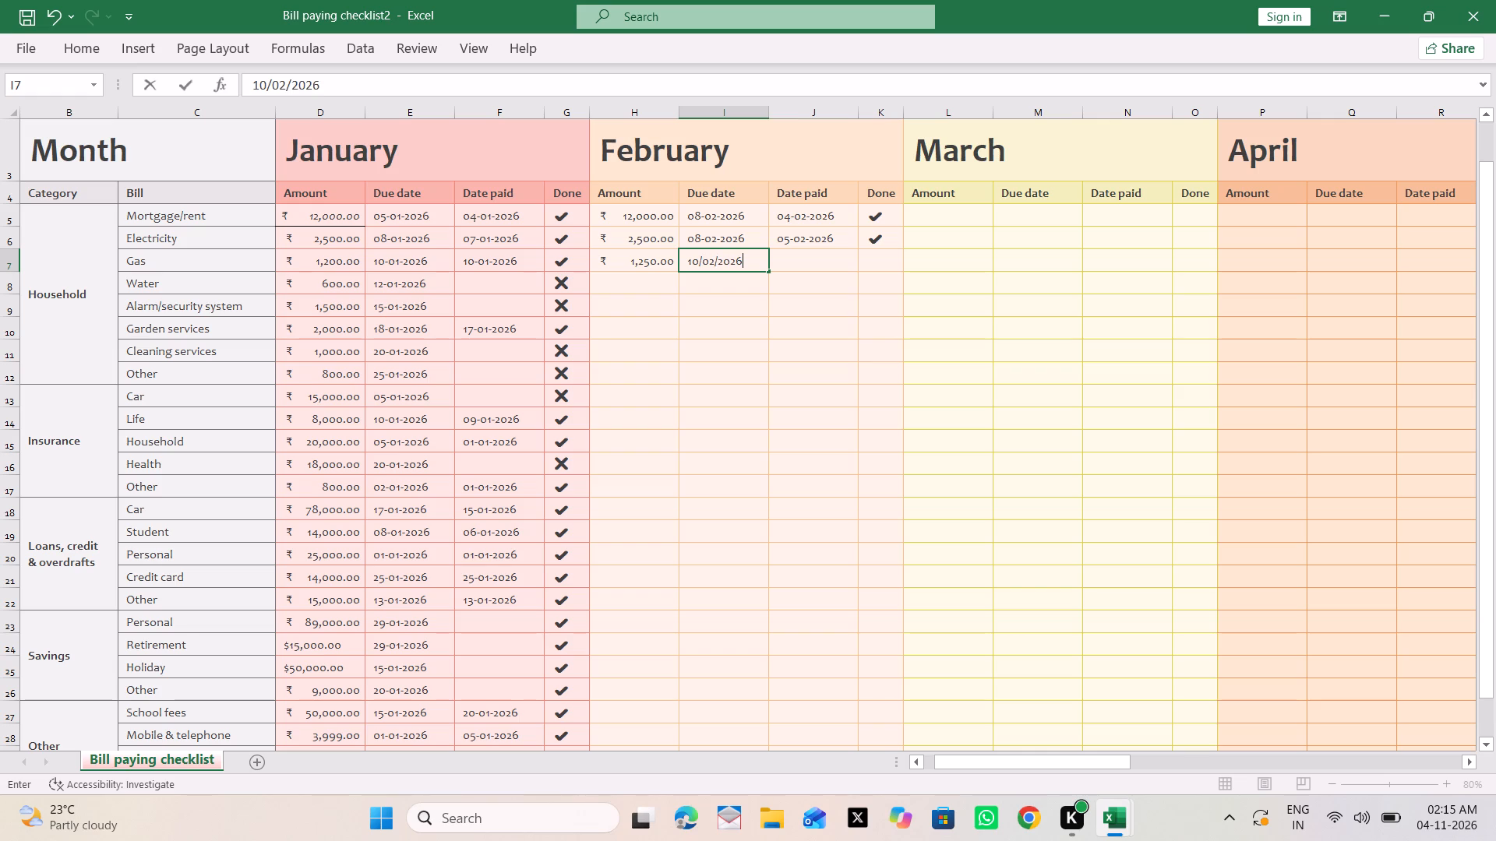
pyautogui.doubleClick(786, 265)
pyautogui.write('08/02/2026')
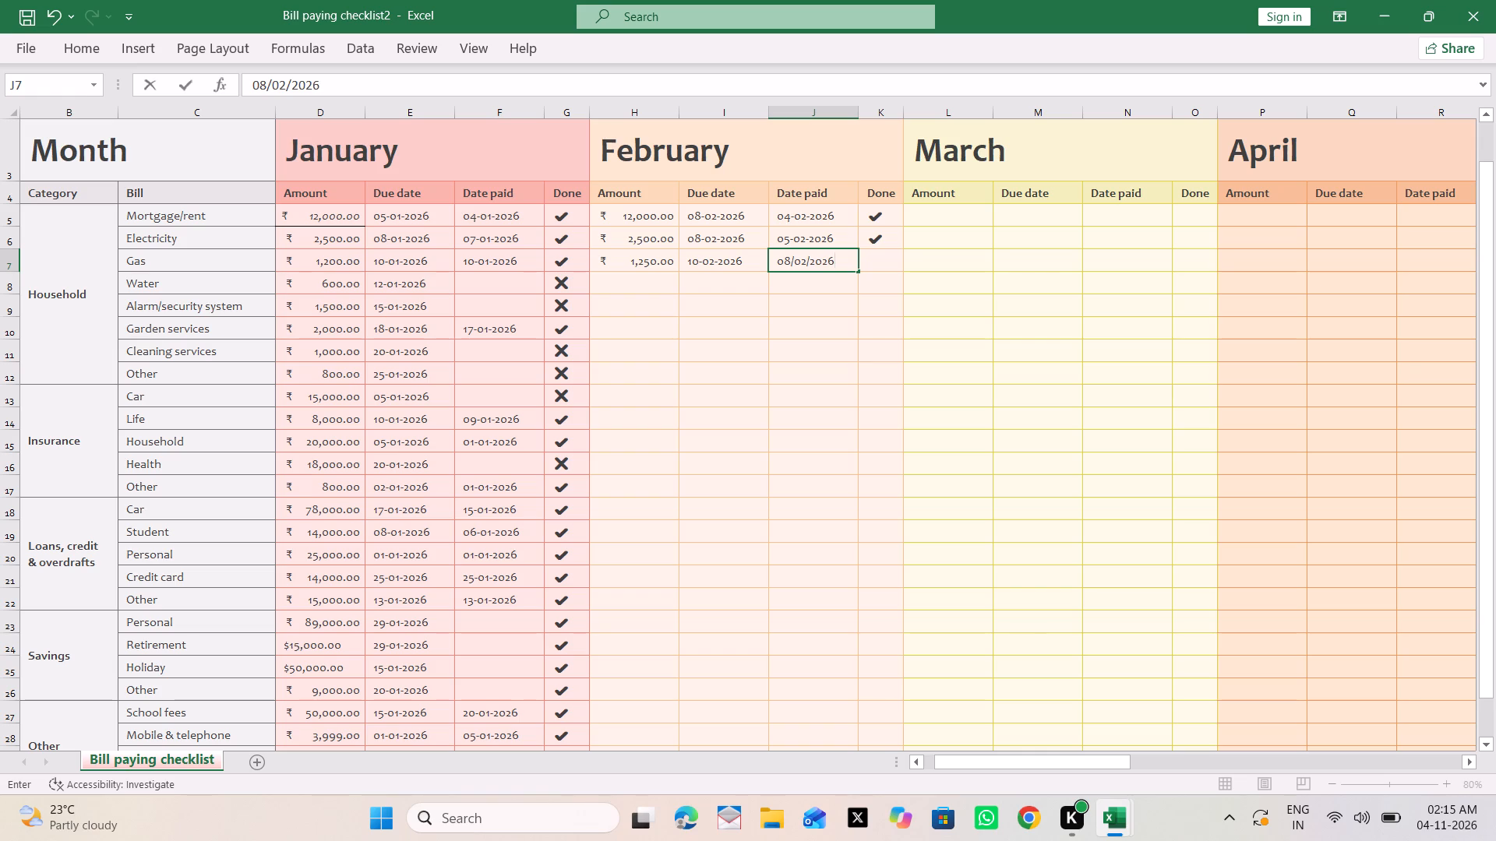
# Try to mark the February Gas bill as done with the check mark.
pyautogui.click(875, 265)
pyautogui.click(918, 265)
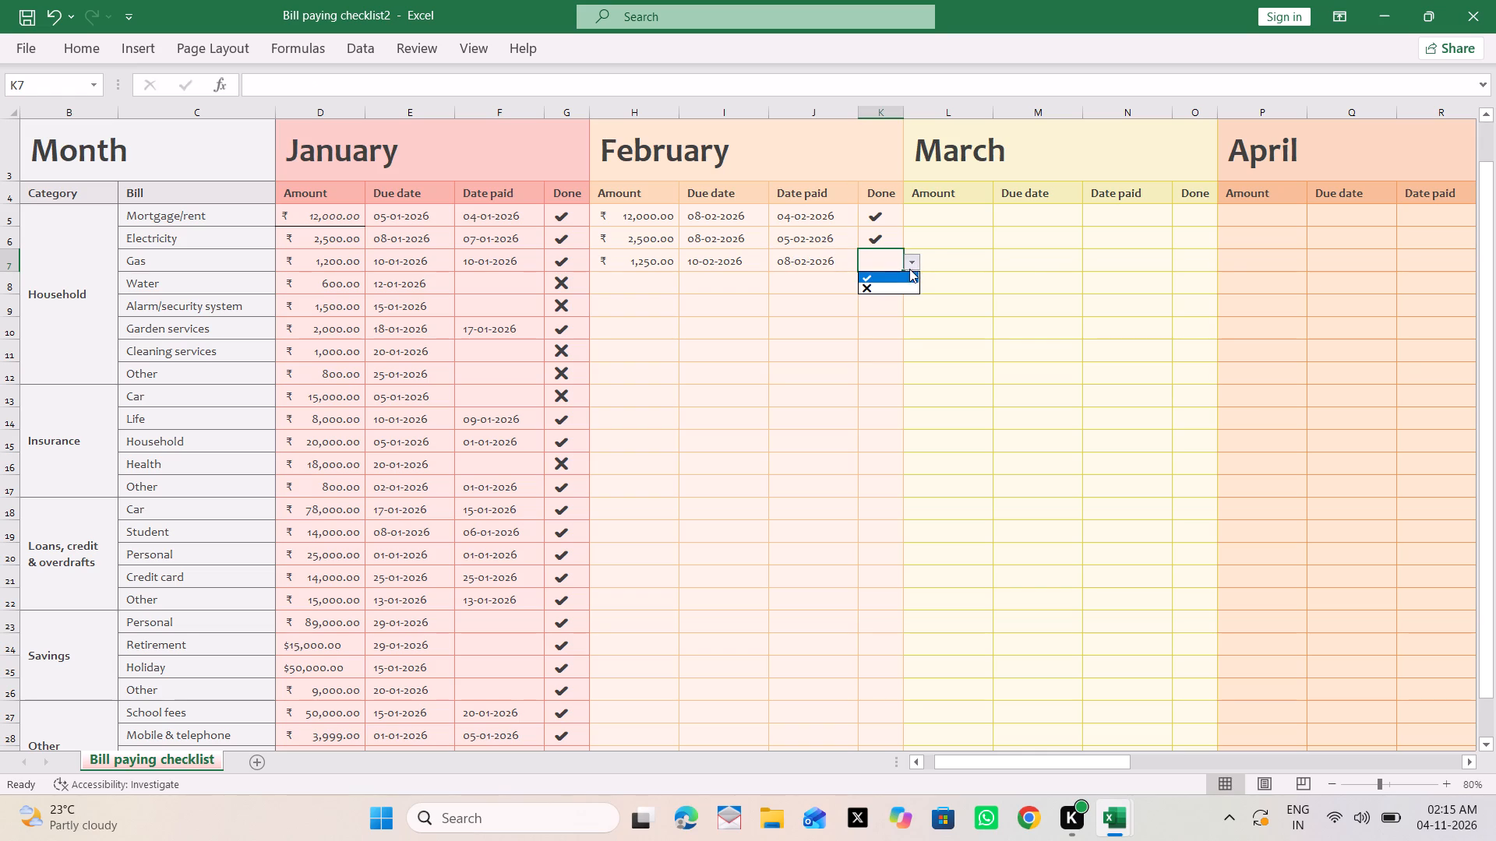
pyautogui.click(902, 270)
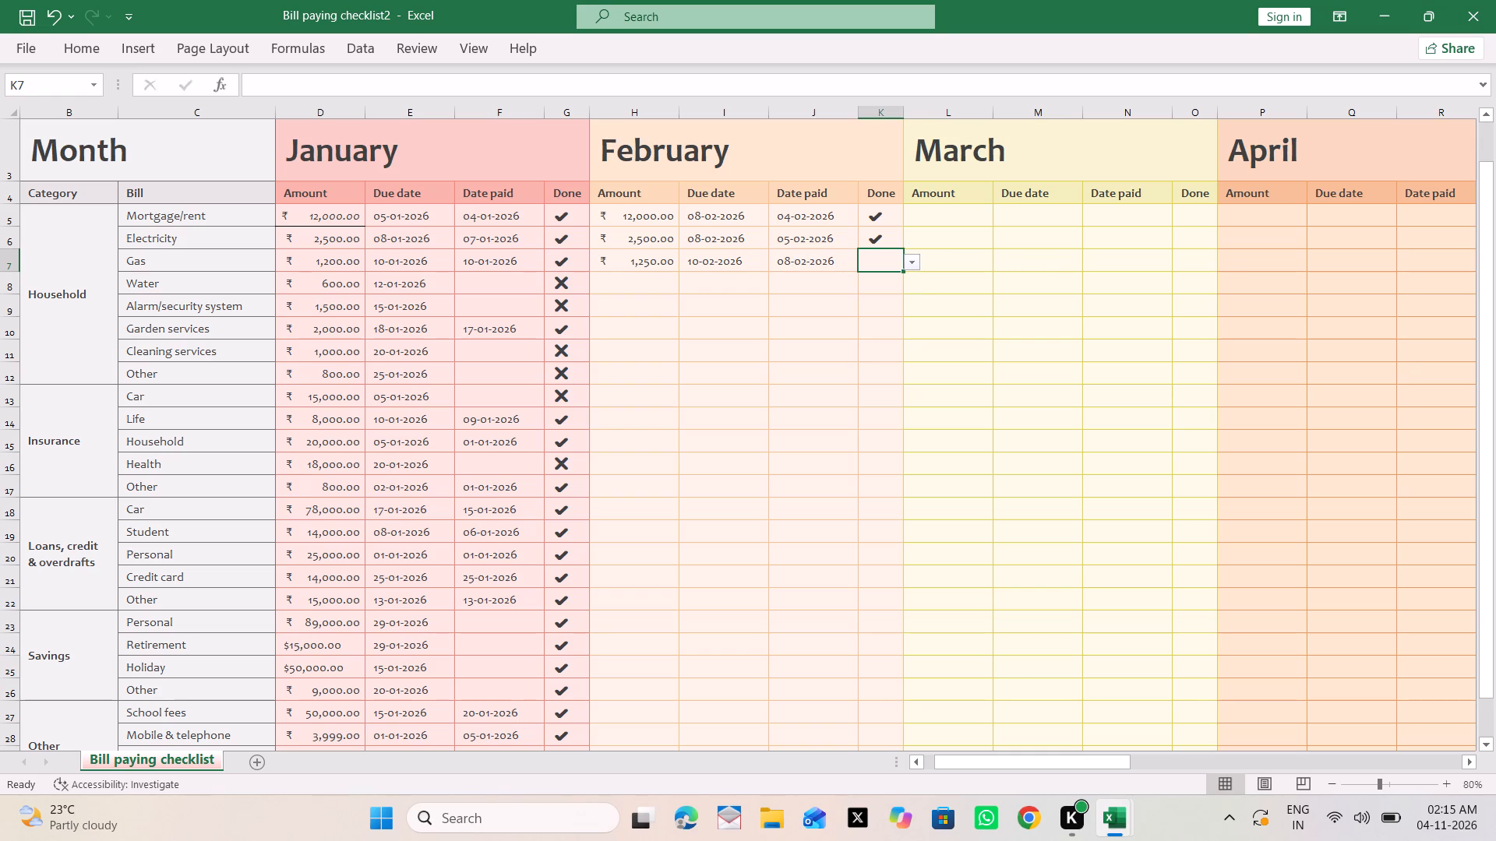
# Enter 600 as the February amount of the Water bill.
pyautogui.doubleClick(642, 280)
pyautogui.write('600')
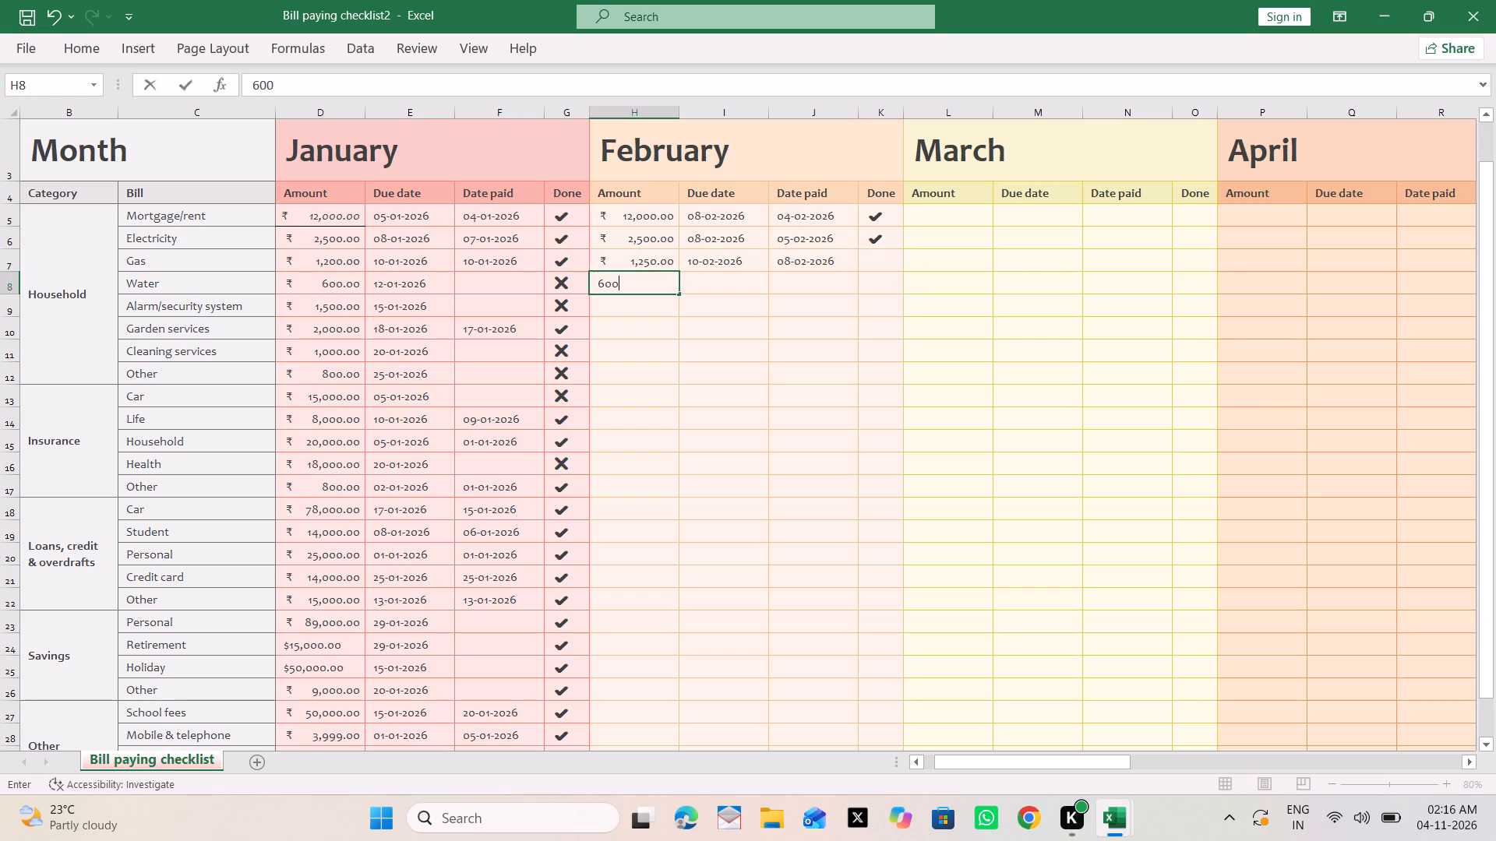
# Enter 12/02/2026 as the due date of the February Water bill.
pyautogui.click(700, 287)
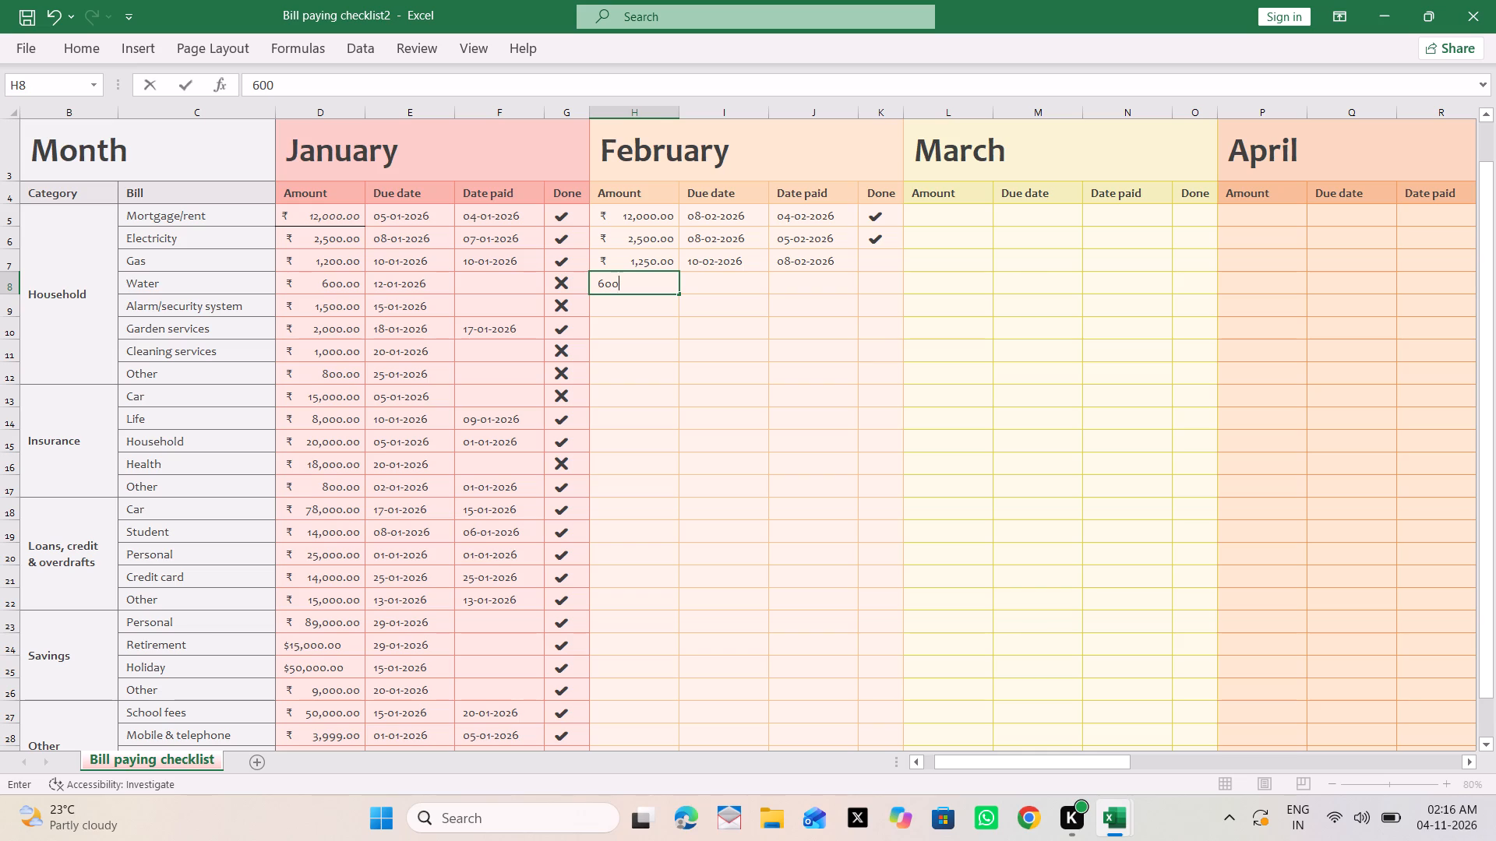
pyautogui.click(701, 287)
pyautogui.tripleClick(702, 287)
pyautogui.click(703, 284)
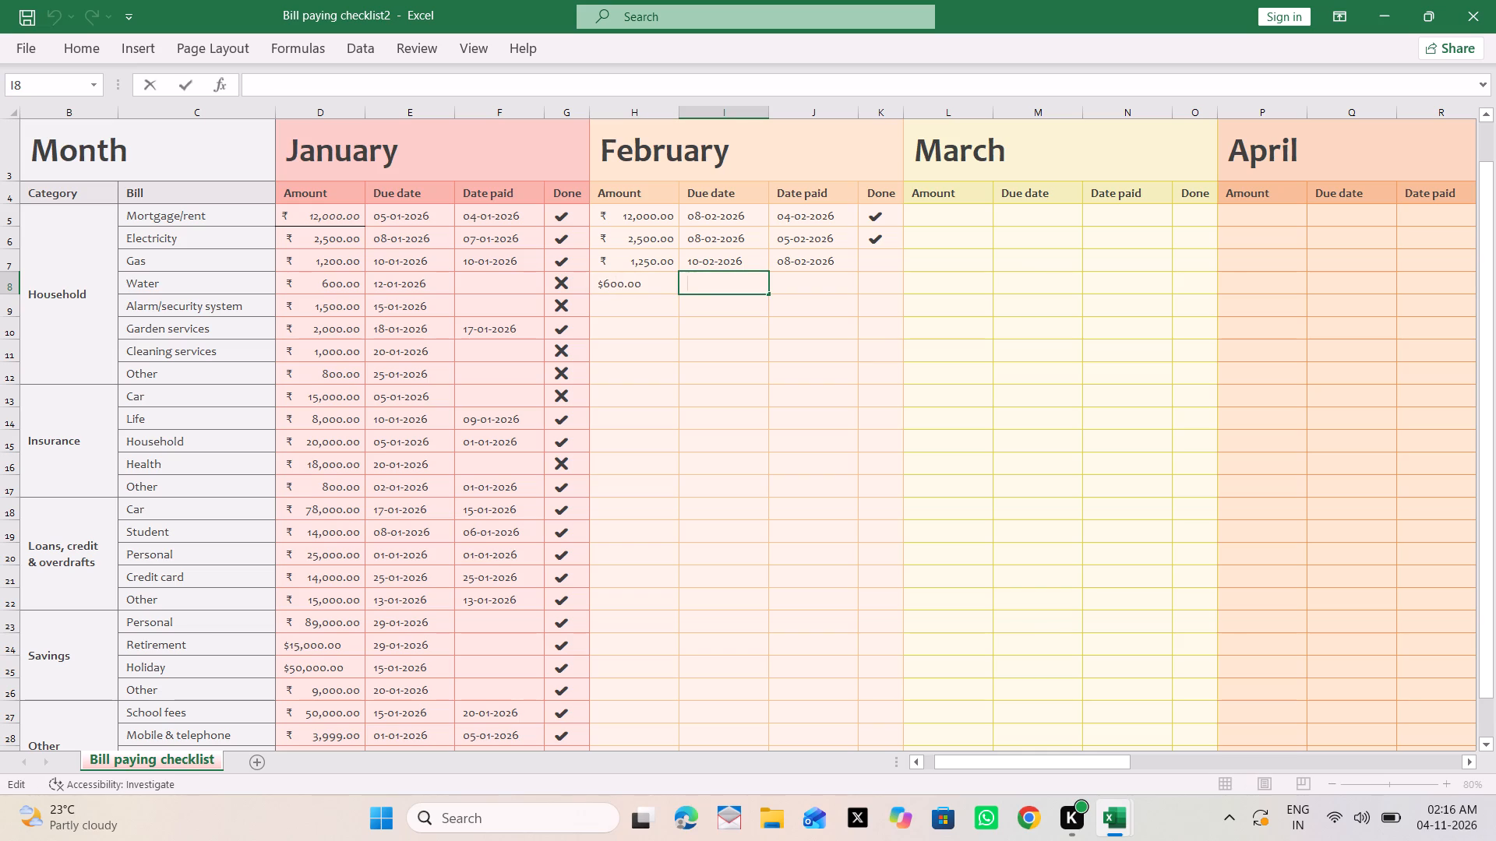
pyautogui.write('12')
pyautogui.write('/02/')
pyautogui.write('2026')
# Enter 03/02/2026 as the date paid of the February Water bill.
pyautogui.doubleClick(805, 287)
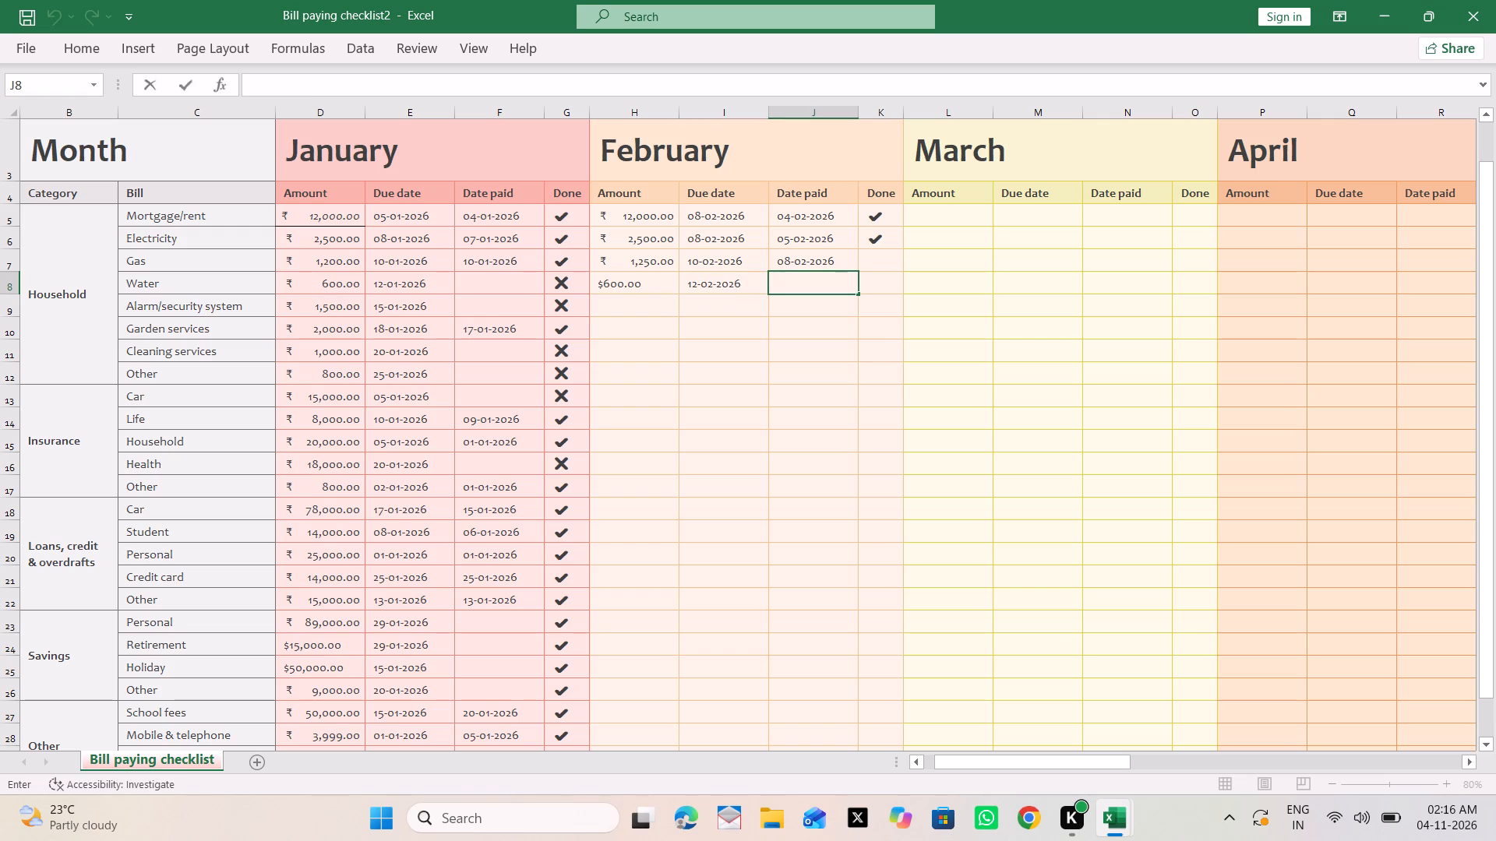
pyautogui.doubleClick(796, 275)
pyautogui.write('03')
pyautogui.press('/')
pyautogui.write('02/2026')
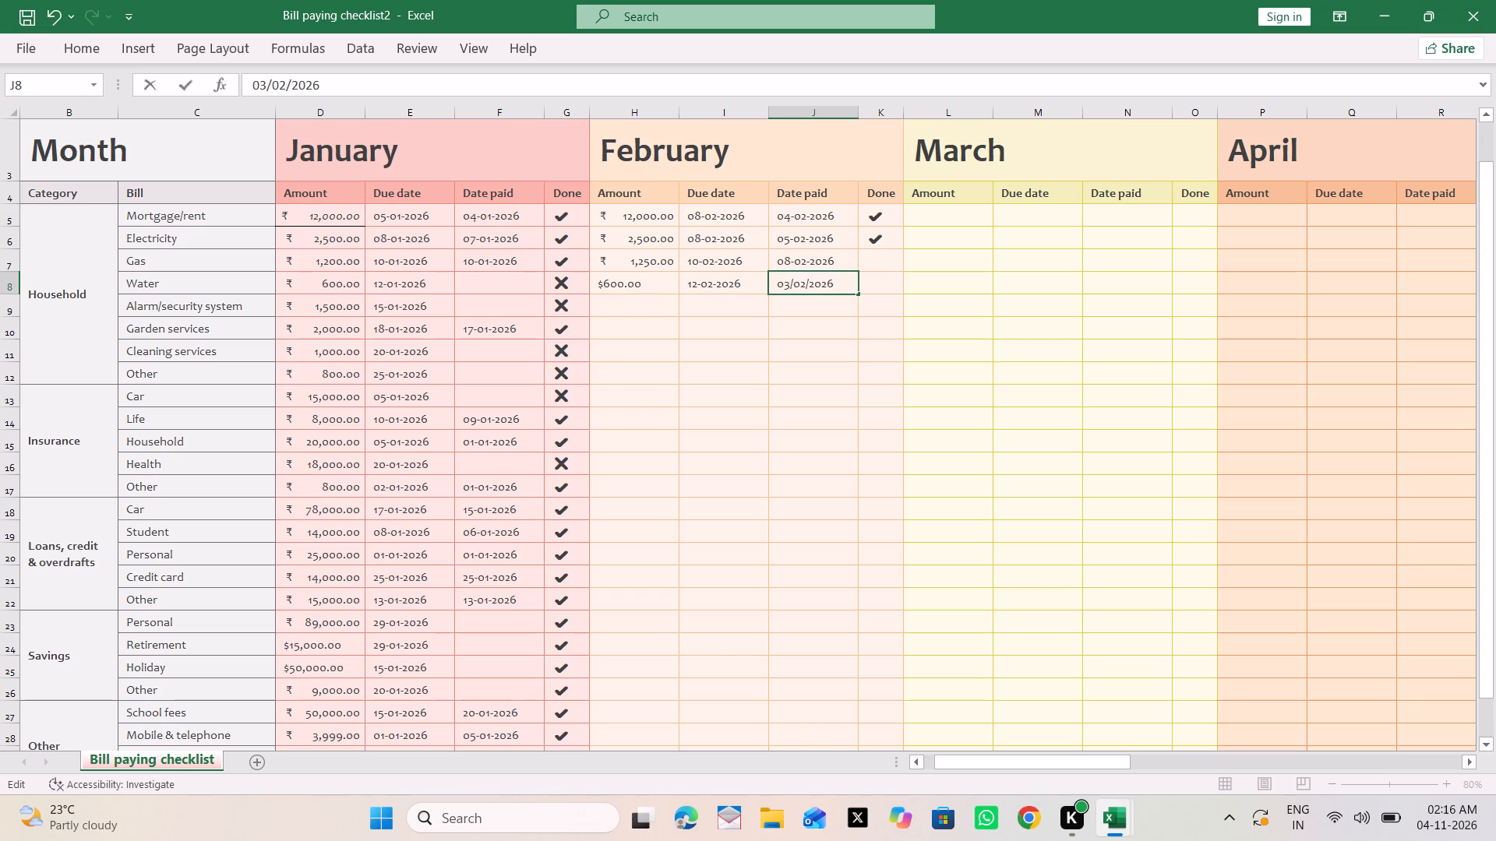
# Mark the February Water bill as done with the check mark.
pyautogui.click(871, 285)
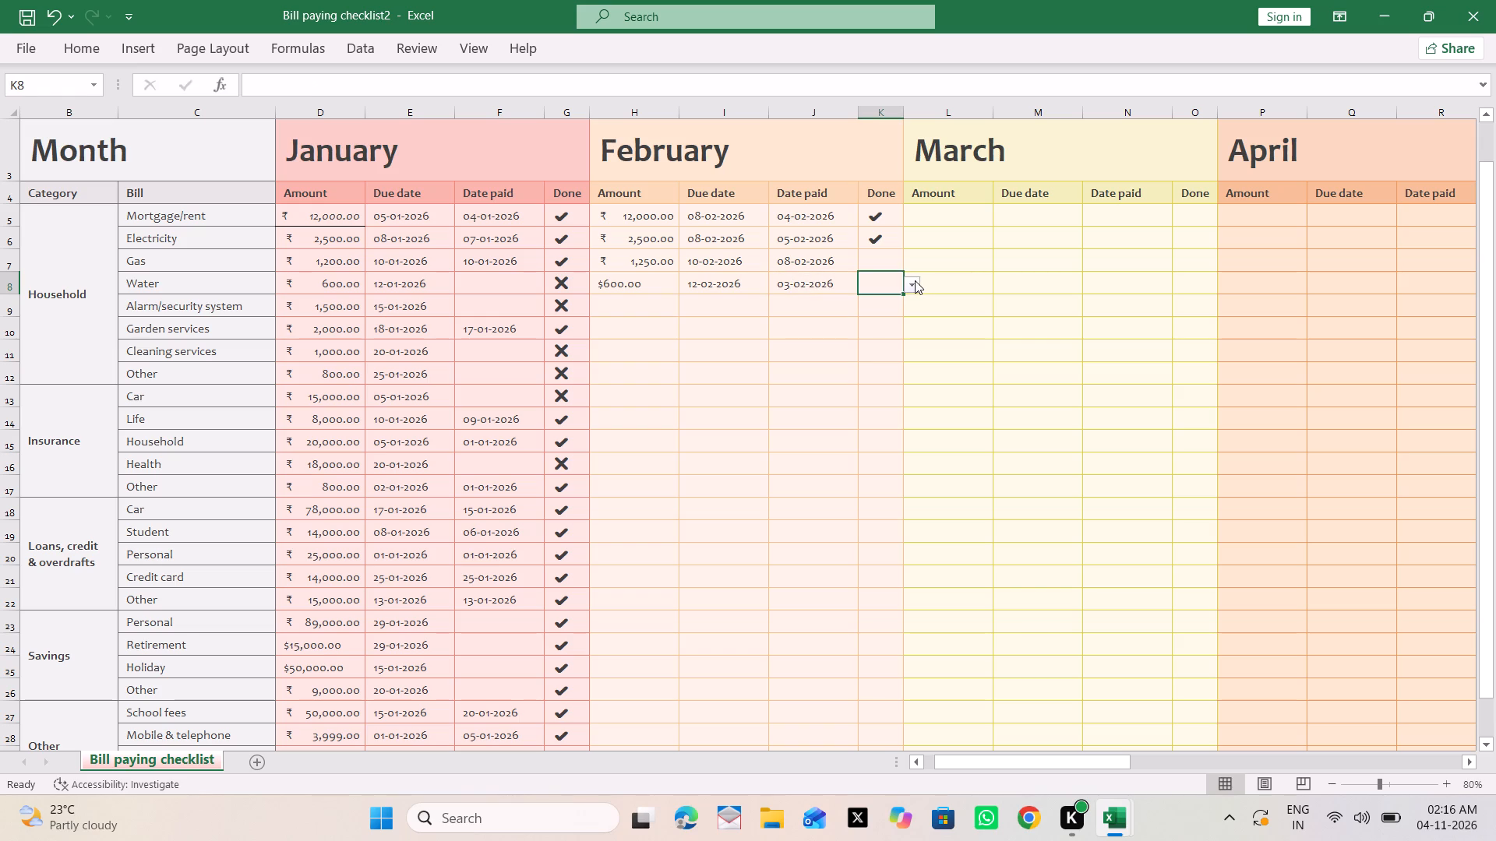
pyautogui.click(915, 280)
pyautogui.click(884, 295)
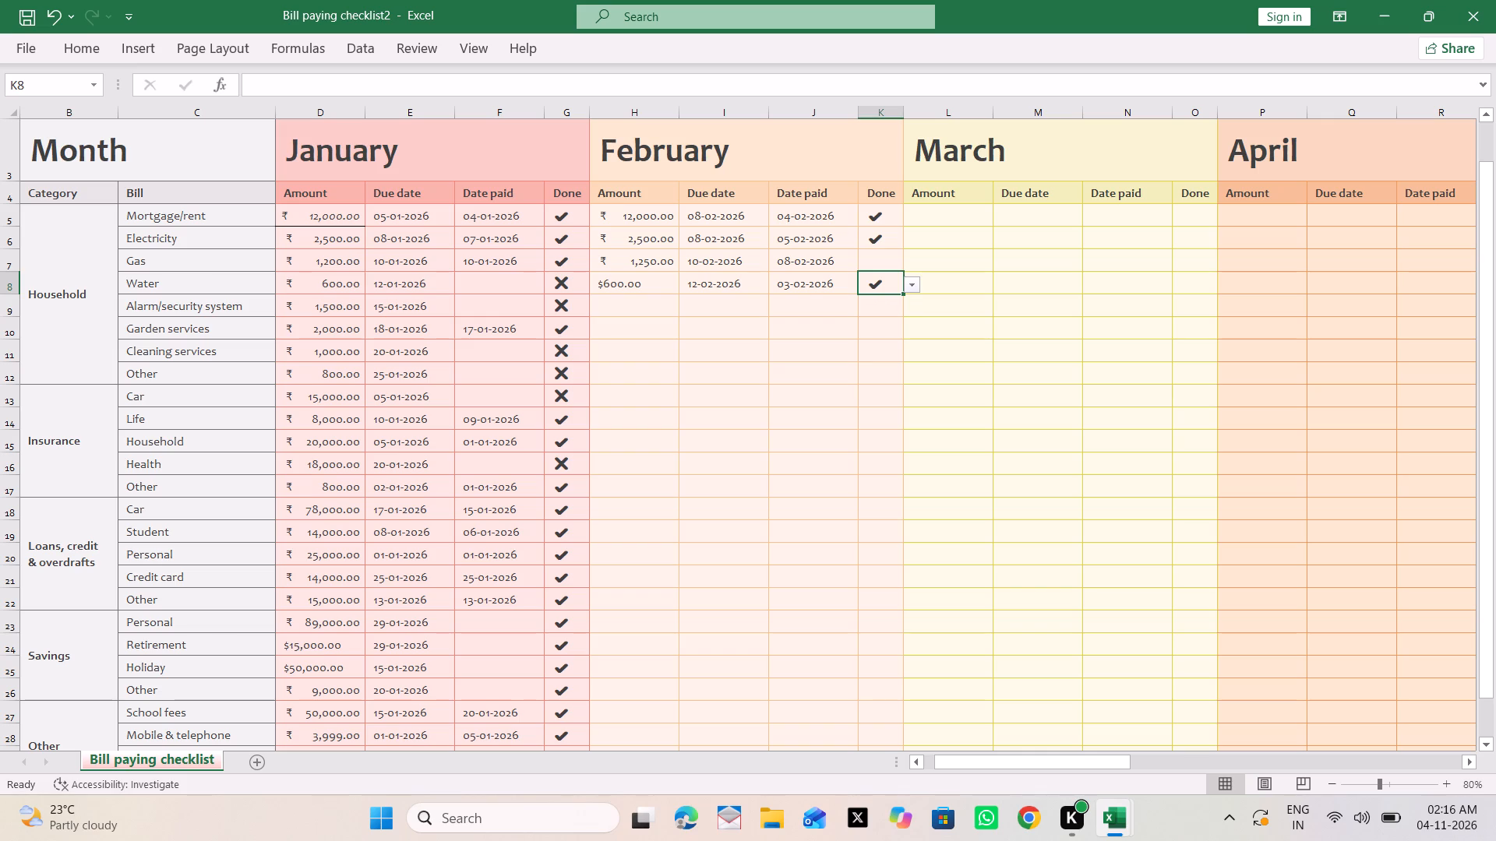
# Enter 900 as the February amount of the Alarm/security system bill.
pyautogui.doubleClick(645, 299)
pyautogui.doubleClick(644, 301)
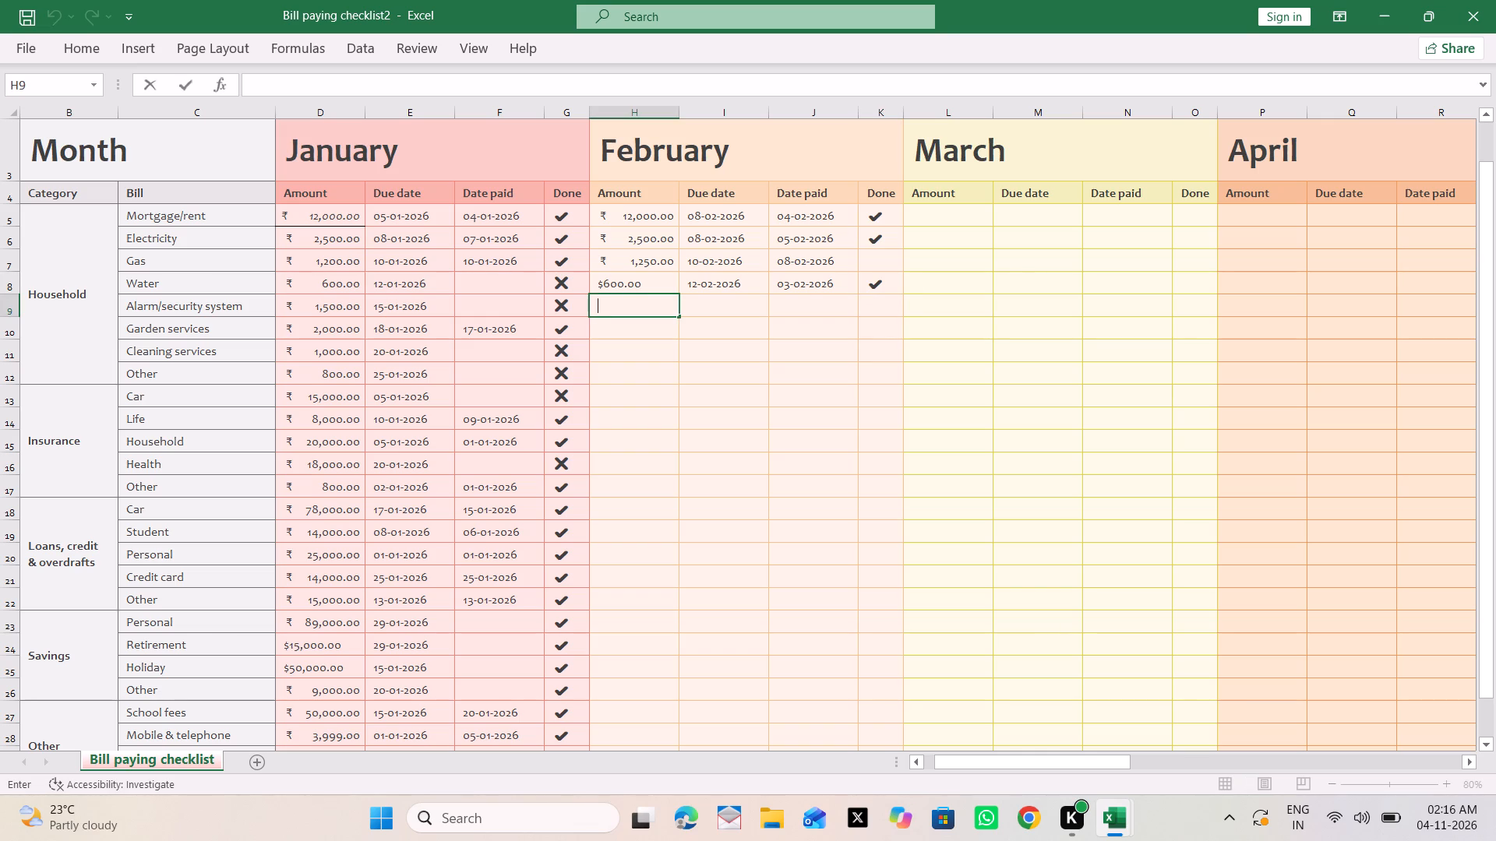
pyautogui.write('900')
# Enter 15/02/2026 as the due date of the February Alarm/security system bill.
pyautogui.doubleClick(711, 310)
pyautogui.write('15/02')
pyautogui.press('/')
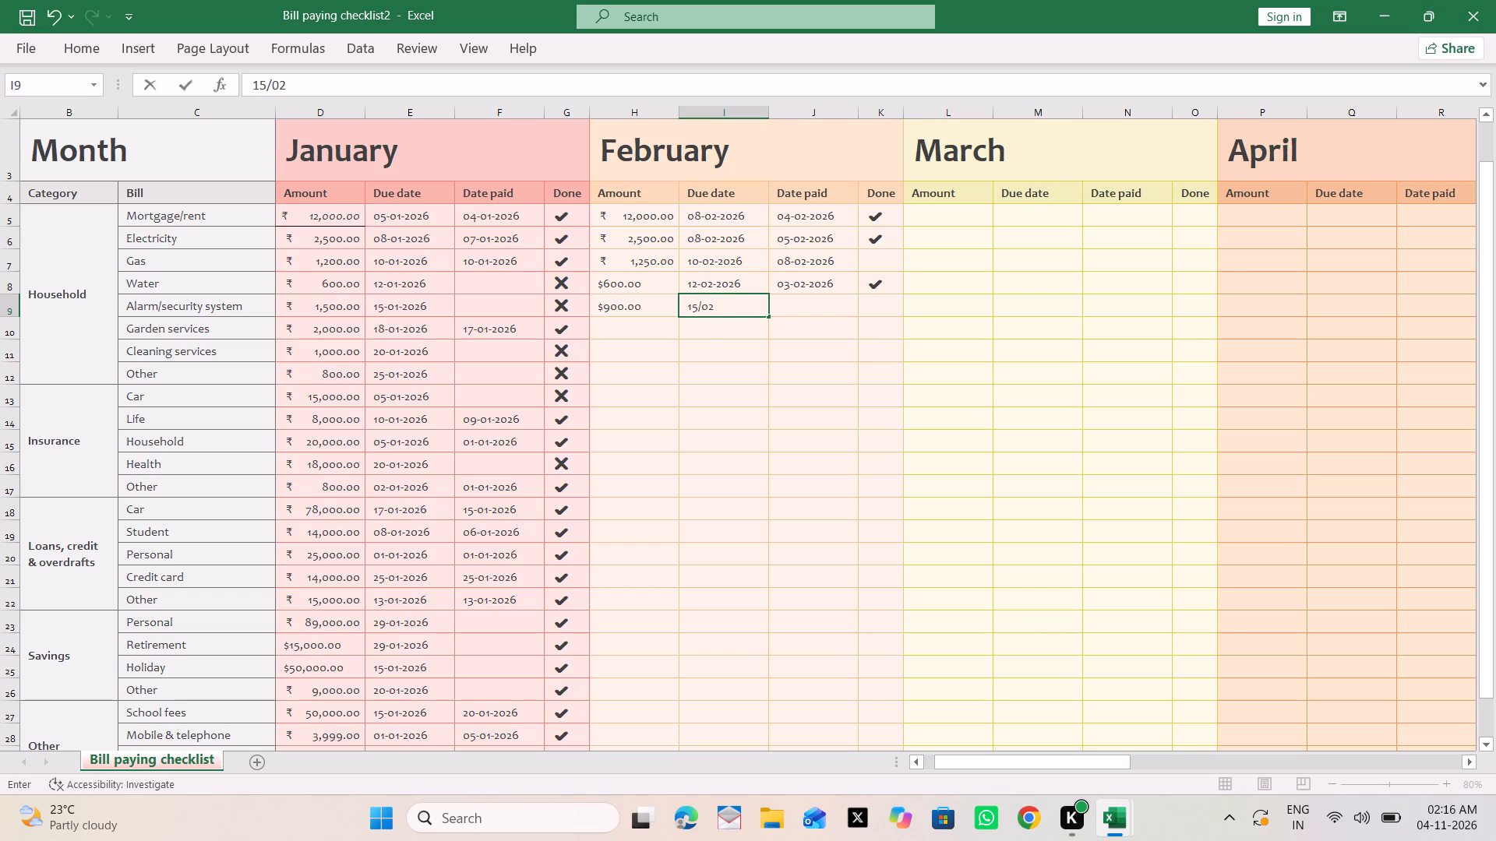
pyautogui.write('20')
pyautogui.write('26')
# Enter 05/02/2026 as the date paid of the February Alarm/security system bill.
pyautogui.click(810, 310)
pyautogui.tripleClick(810, 308)
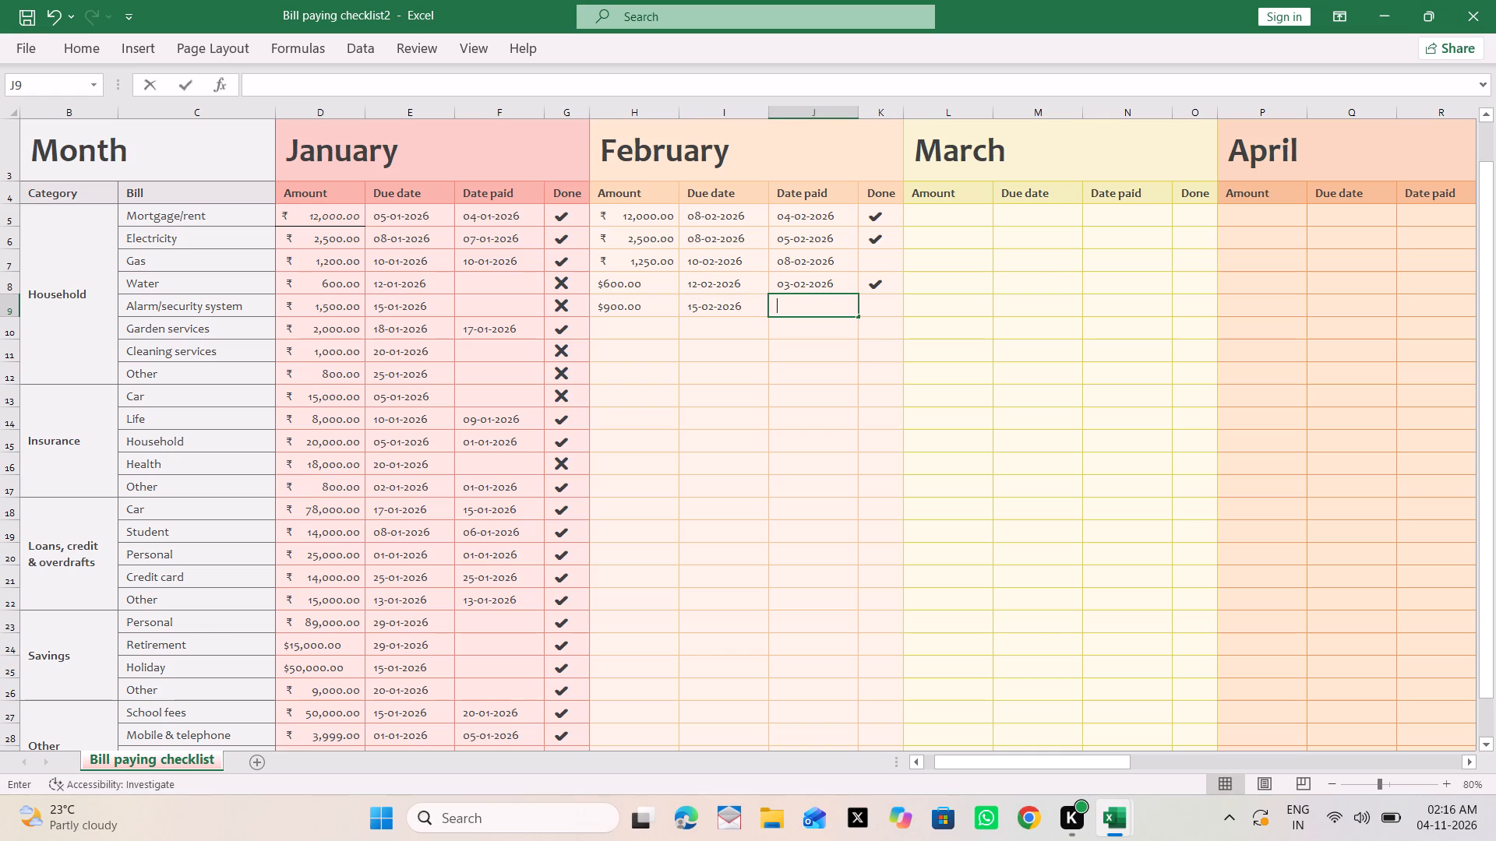
pyautogui.write('05/02/2026')
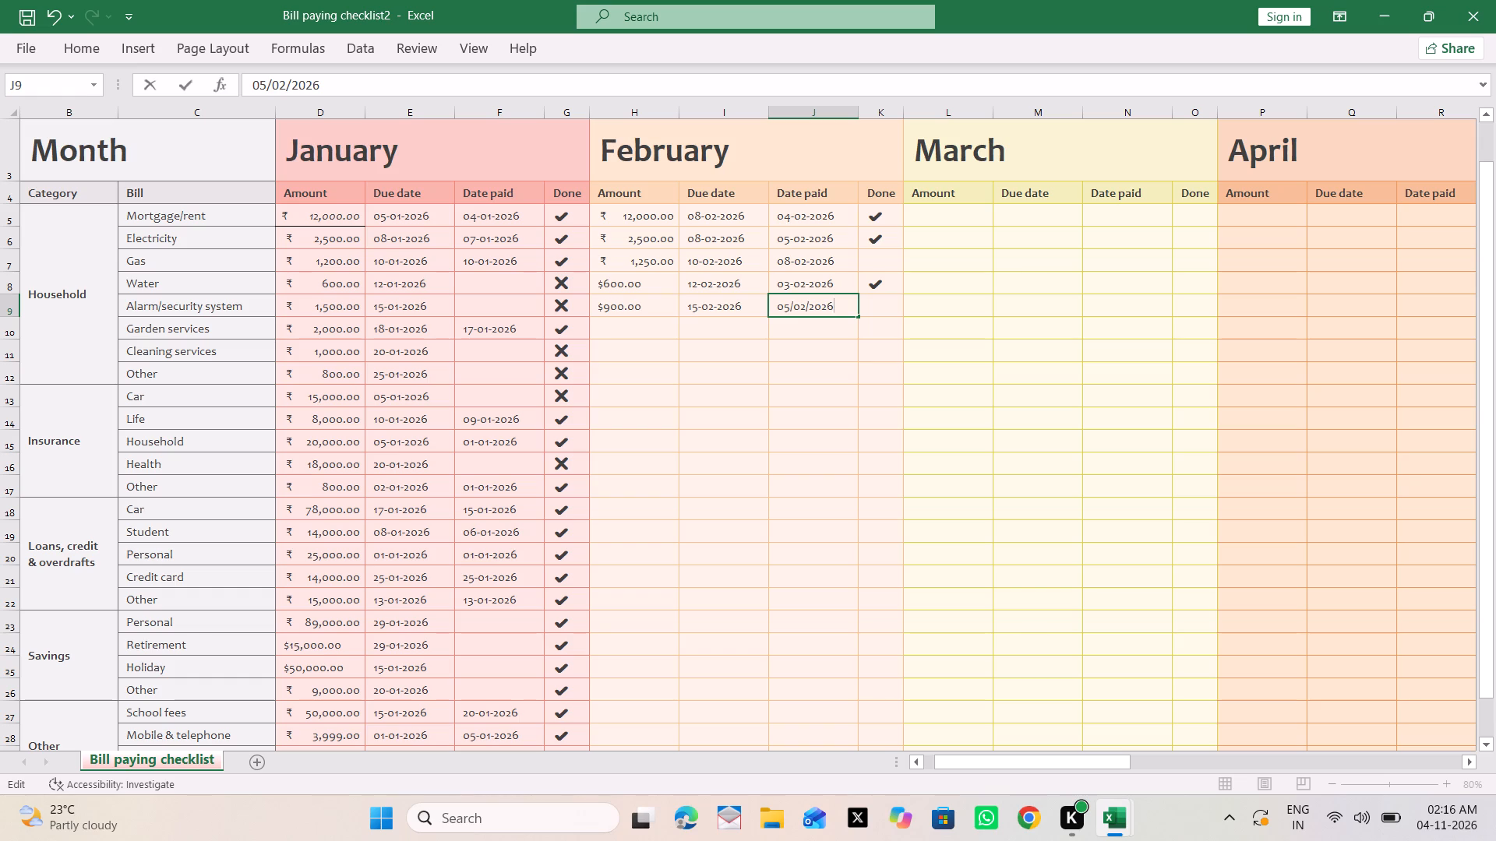
# Mark the February Alarm/security system bill as done with the check mark.
pyautogui.click(894, 311)
pyautogui.click(912, 314)
pyautogui.click(897, 322)
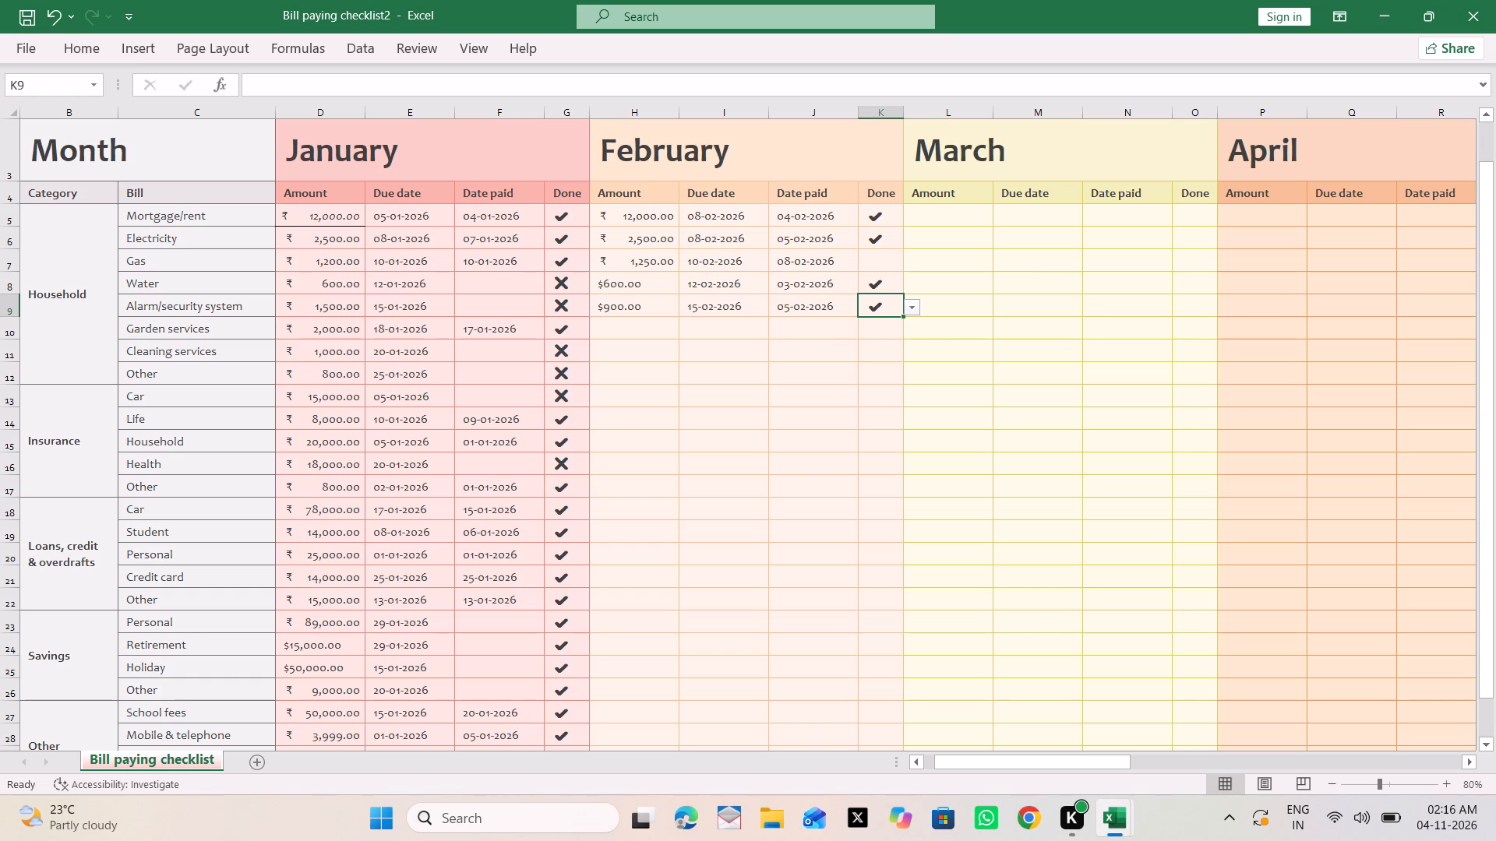
# Open the February amount of the Garden services bill for editing.
pyautogui.tripleClick(637, 330)
pyautogui.click(635, 329)
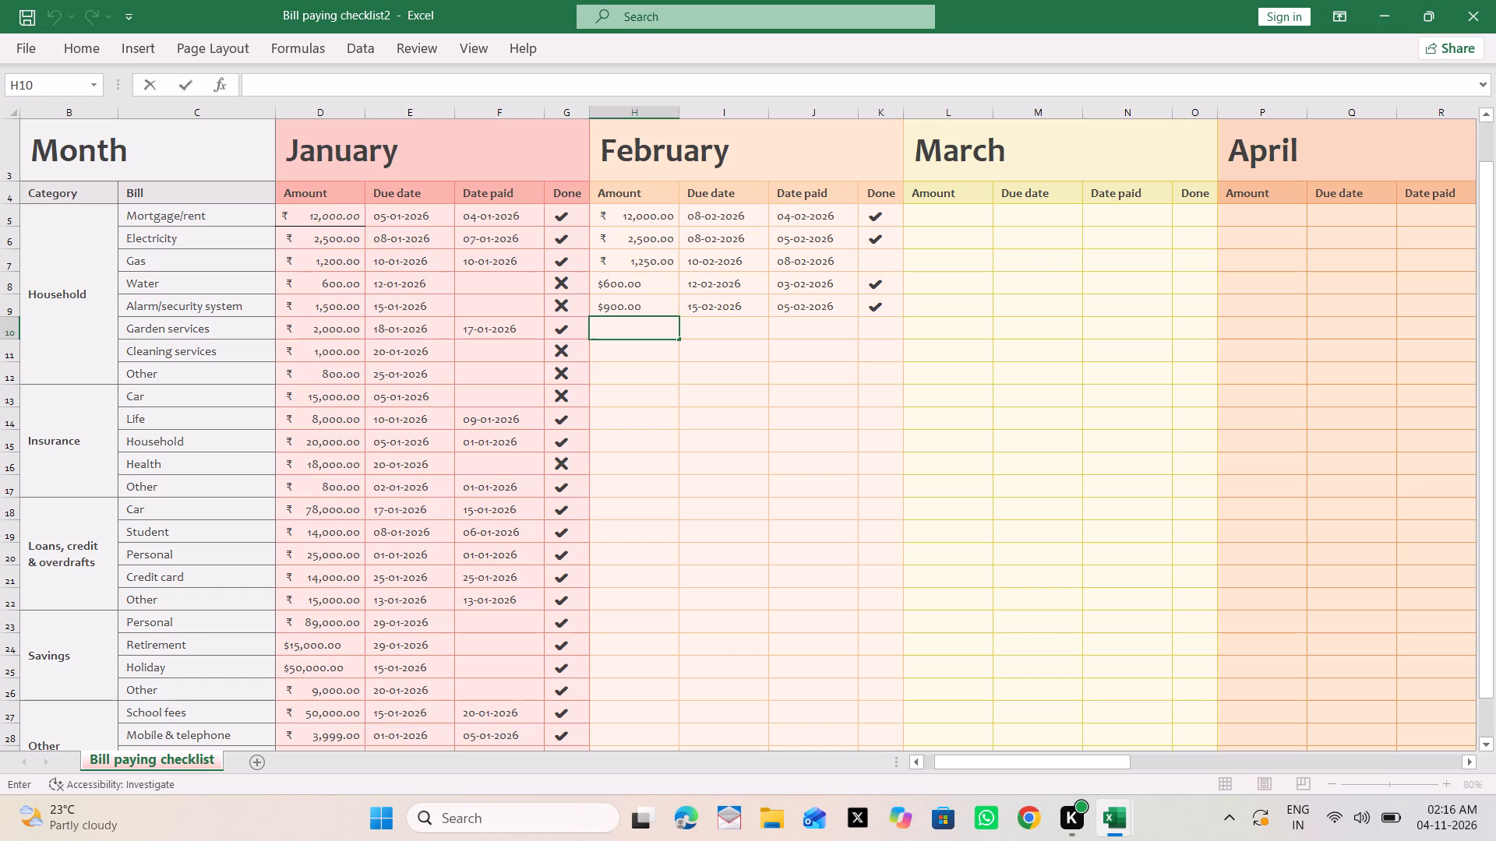